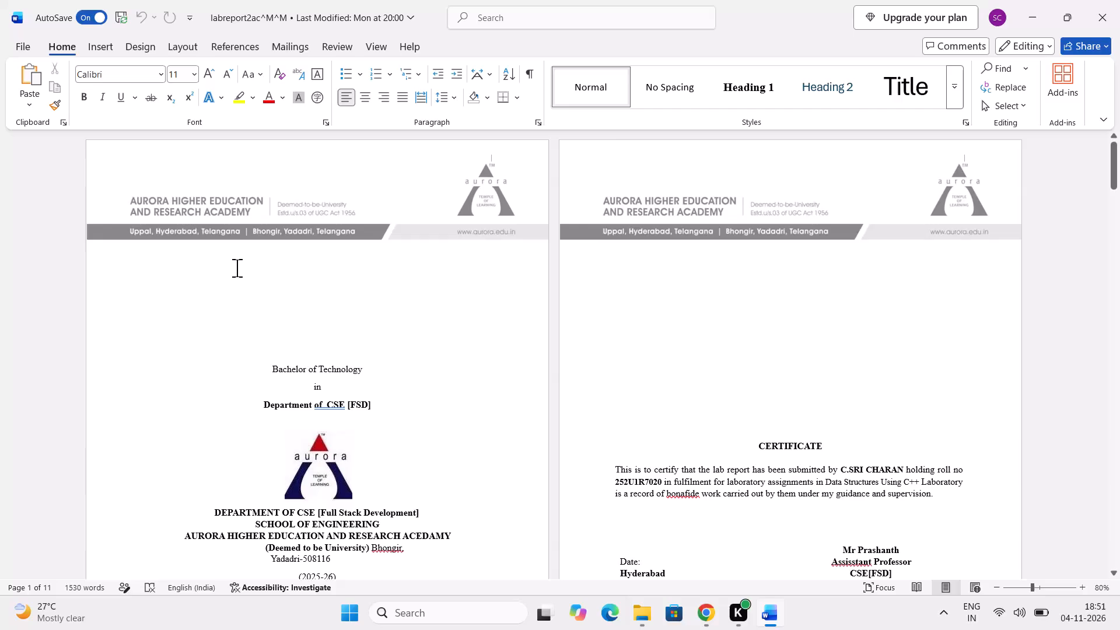
# Review the lab report's pages, examining the section tables, blank pages and overall layout.
pyautogui.scroll(-20, 143, 167)
pyautogui.scroll(-2, 143, 167)
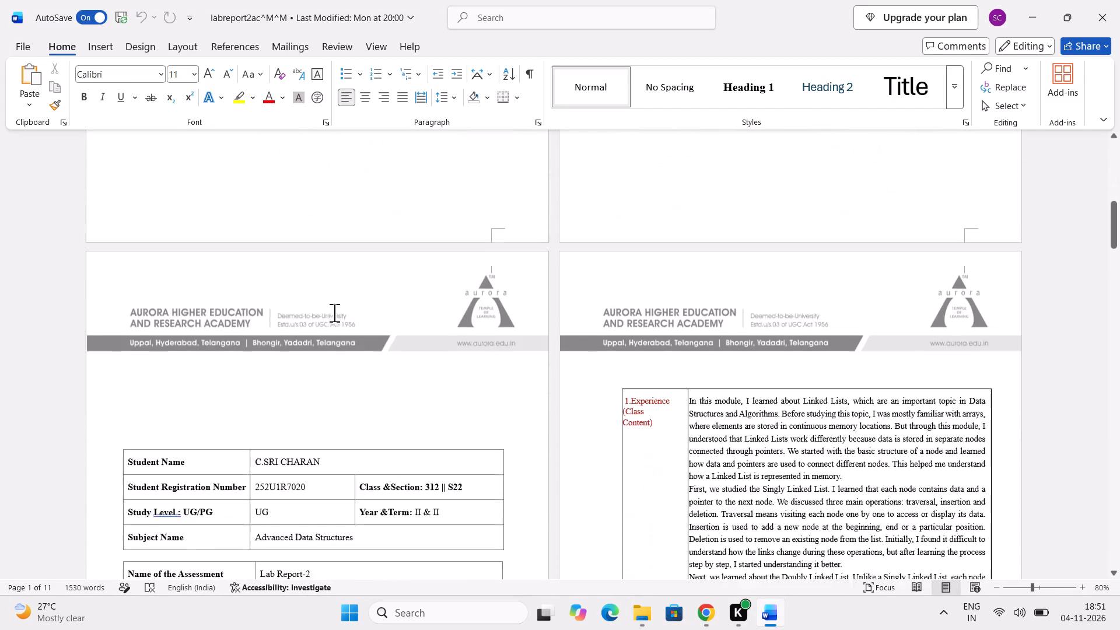
pyautogui.scroll(-8, 334, 313)
pyautogui.scroll(-10, 482, 363)
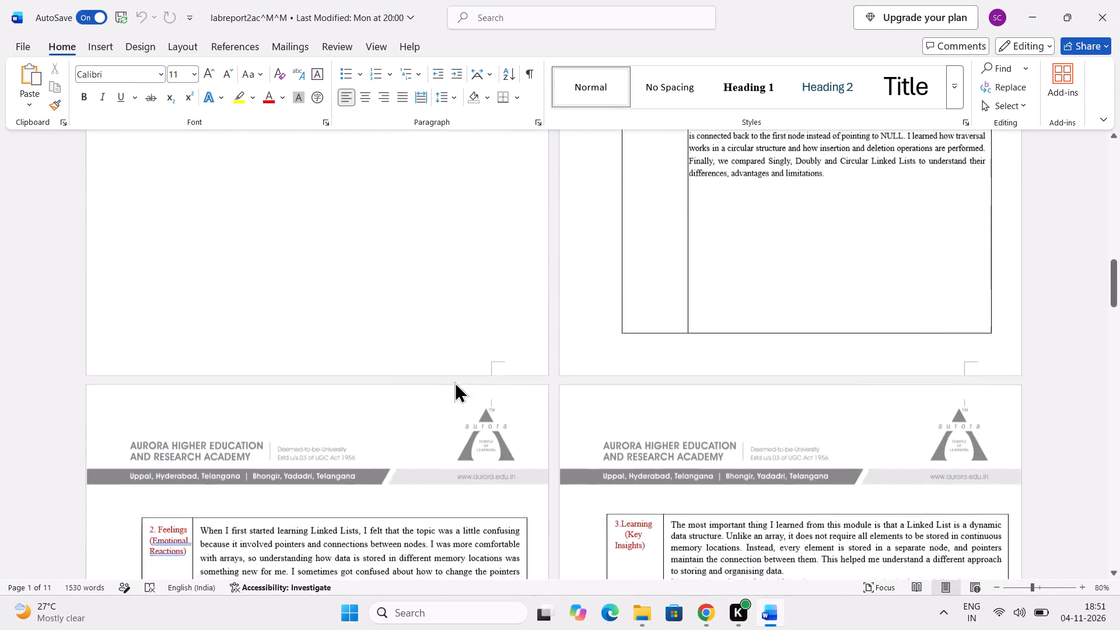
pyautogui.scroll(-18, 454, 381)
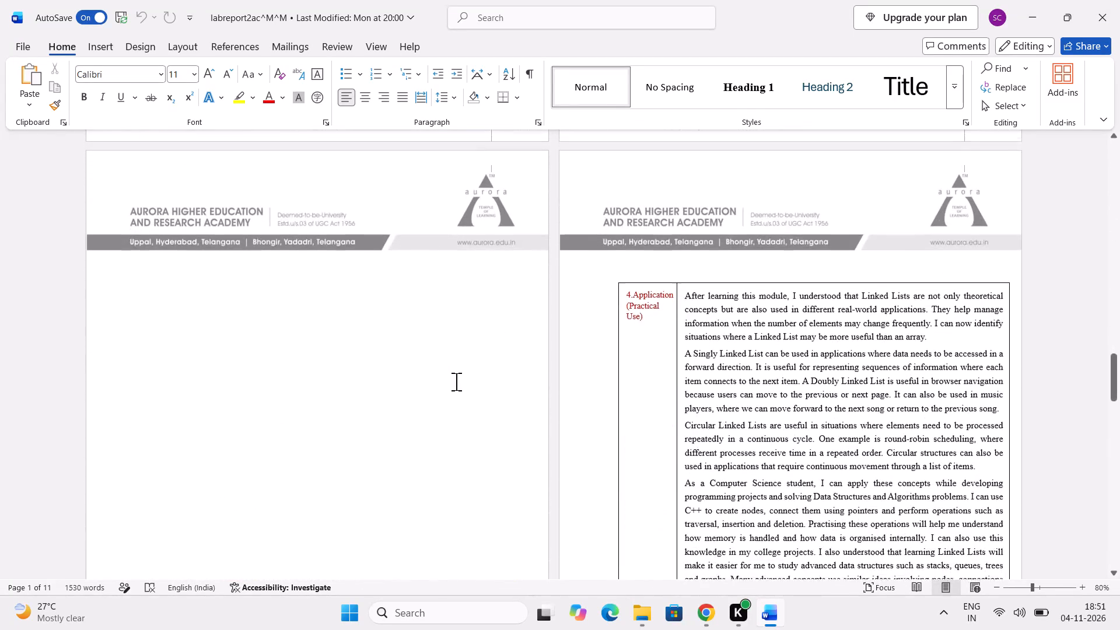
pyautogui.scroll(-5, 456, 381)
pyautogui.scroll(1, 456, 381)
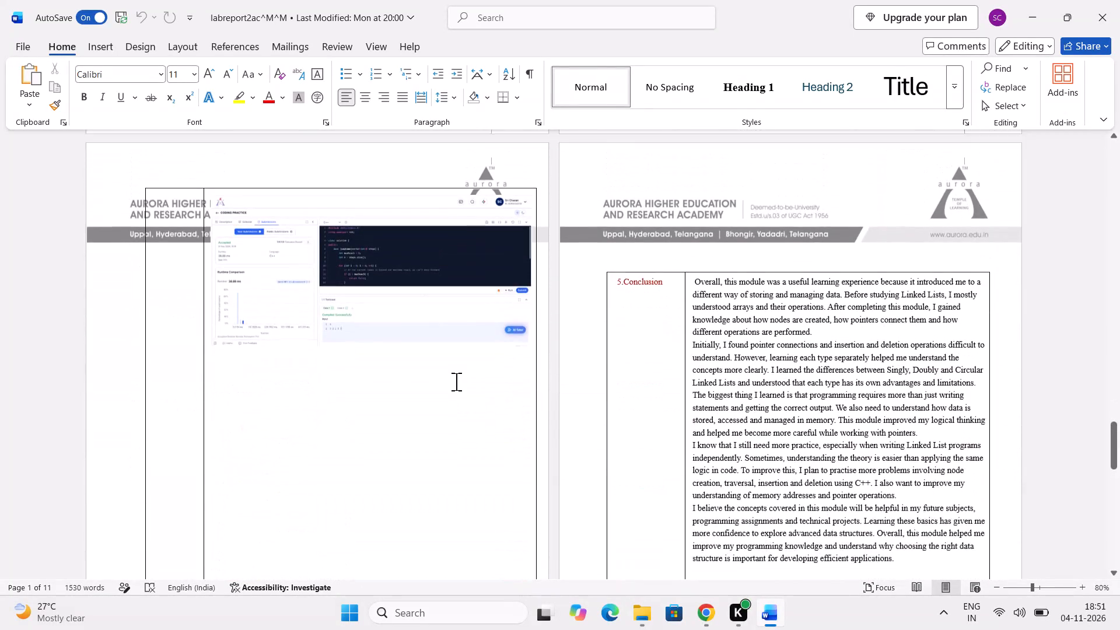
pyautogui.scroll(3, 456, 381)
pyautogui.scroll(-1, 456, 381)
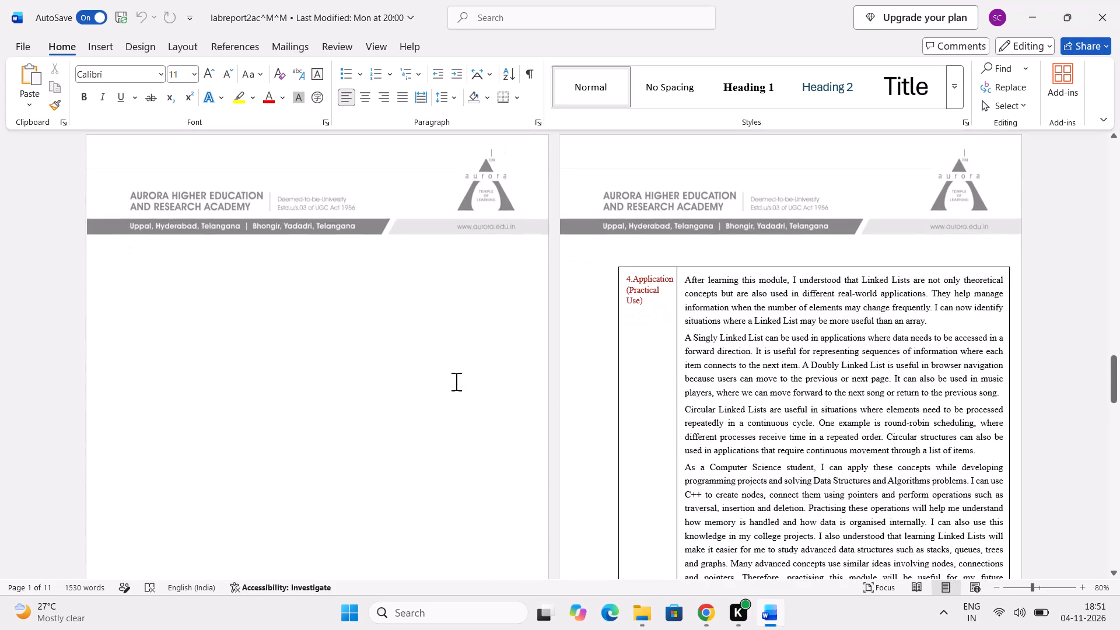
pyautogui.scroll(-1, 456, 381)
pyautogui.keyDown('ctrl'); pyautogui.scroll(-6, 473, 386); pyautogui.keyUp('ctrl')
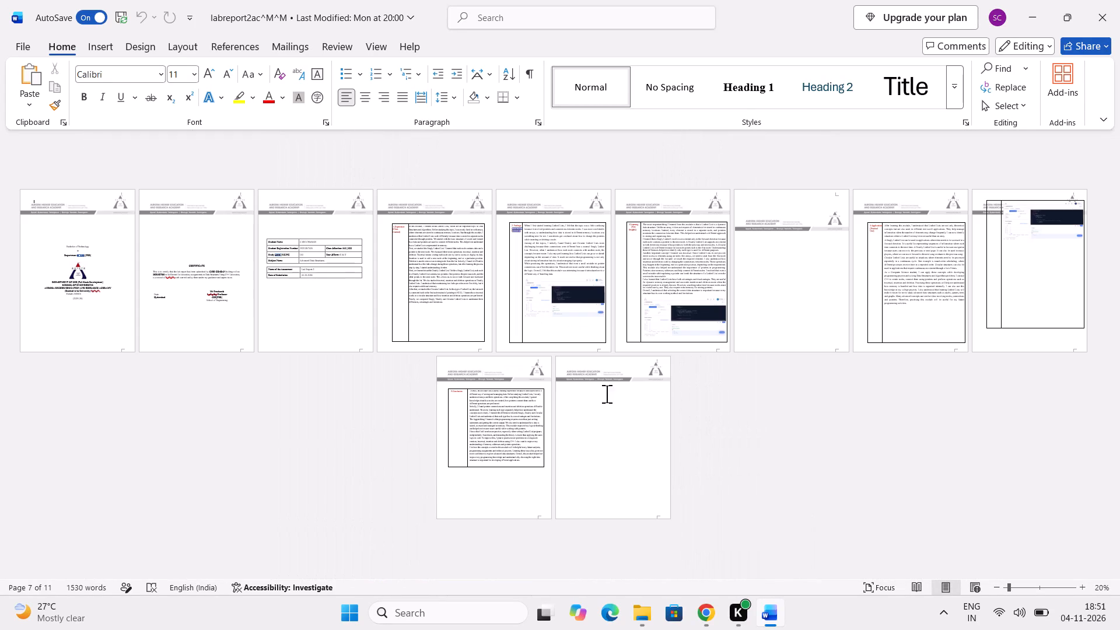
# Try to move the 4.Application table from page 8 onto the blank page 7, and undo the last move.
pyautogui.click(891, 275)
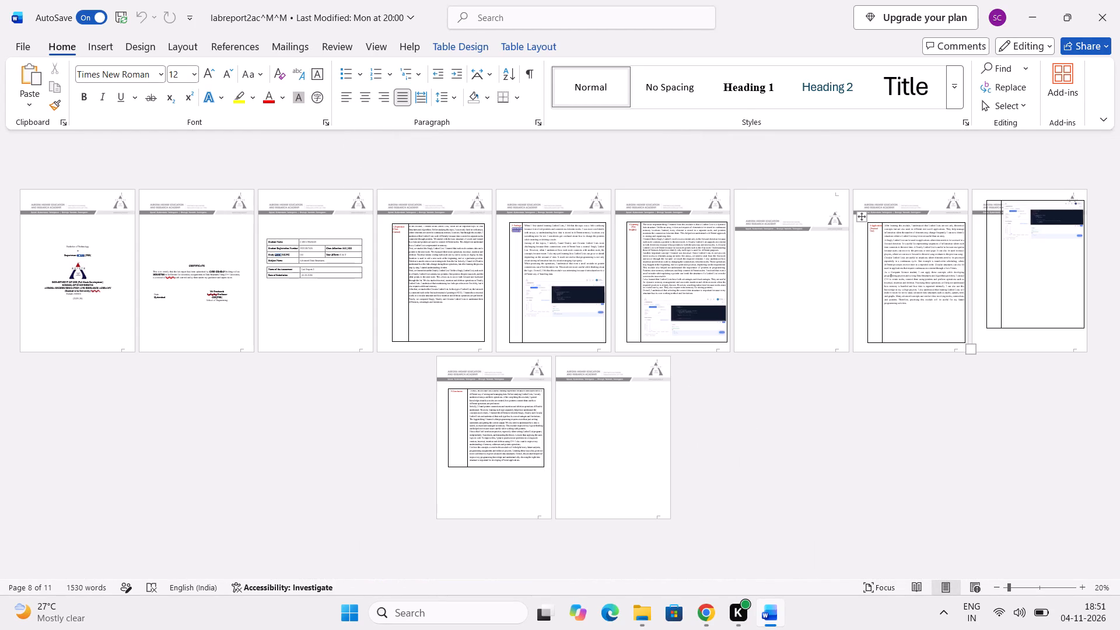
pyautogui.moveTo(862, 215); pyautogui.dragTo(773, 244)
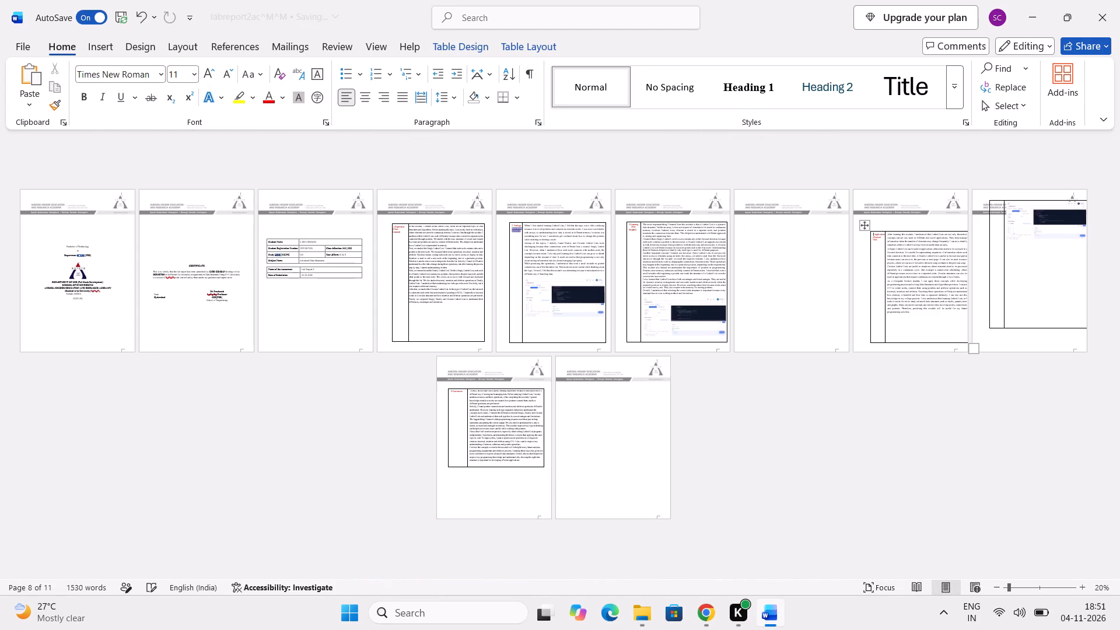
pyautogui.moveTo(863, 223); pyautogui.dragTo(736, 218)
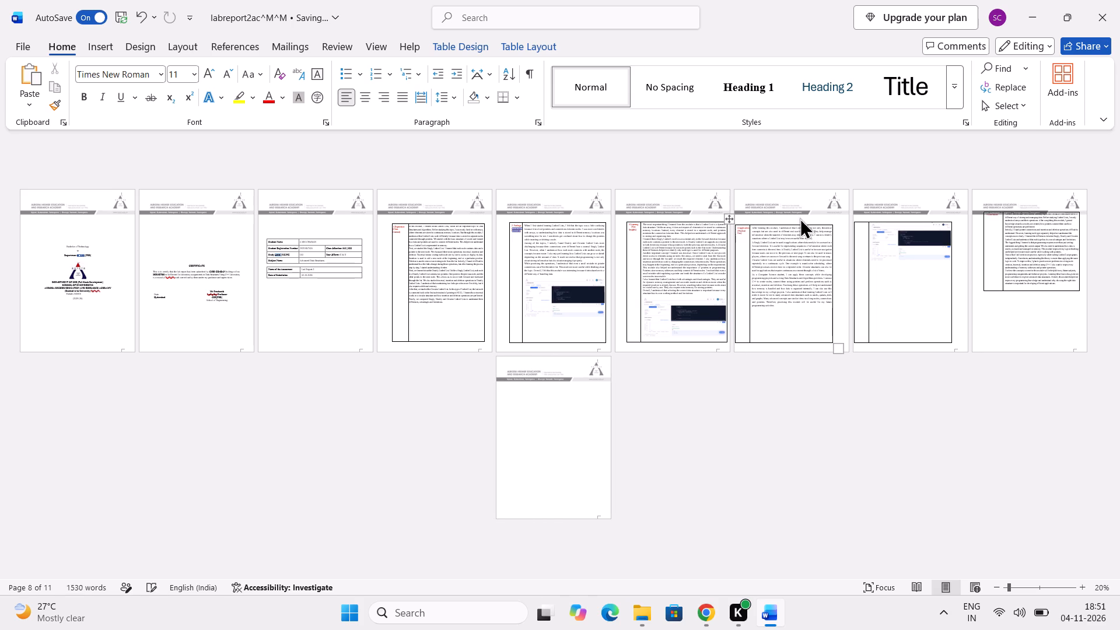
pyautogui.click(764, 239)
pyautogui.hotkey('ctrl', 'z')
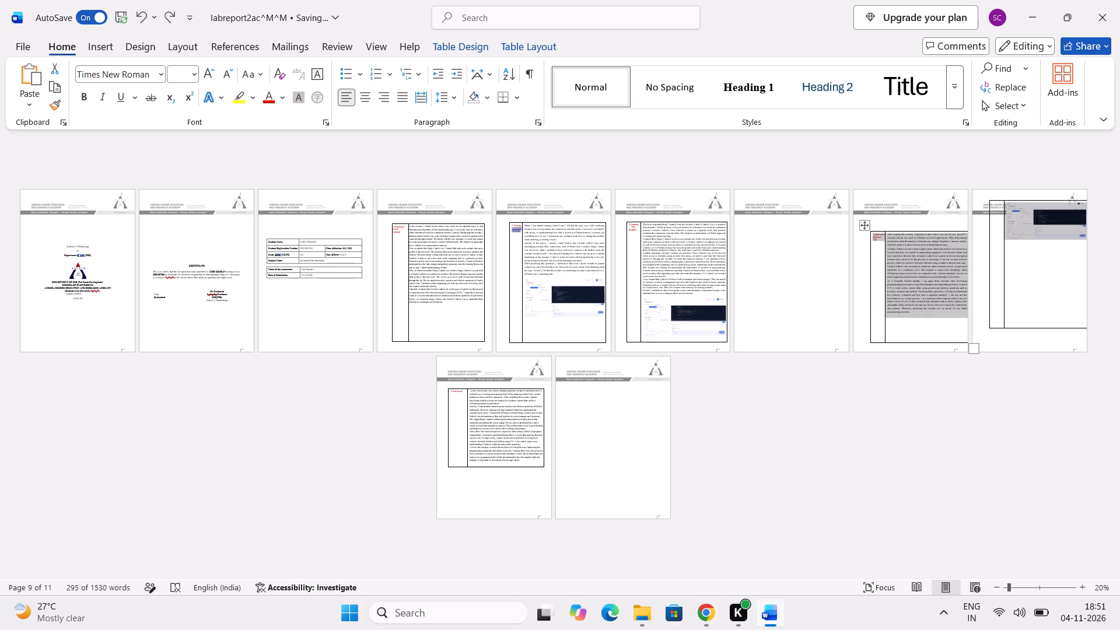
# Move the 4.Application table onto the blank page 7, just below the letterhead.
pyautogui.moveTo(864, 226); pyautogui.dragTo(773, 222)
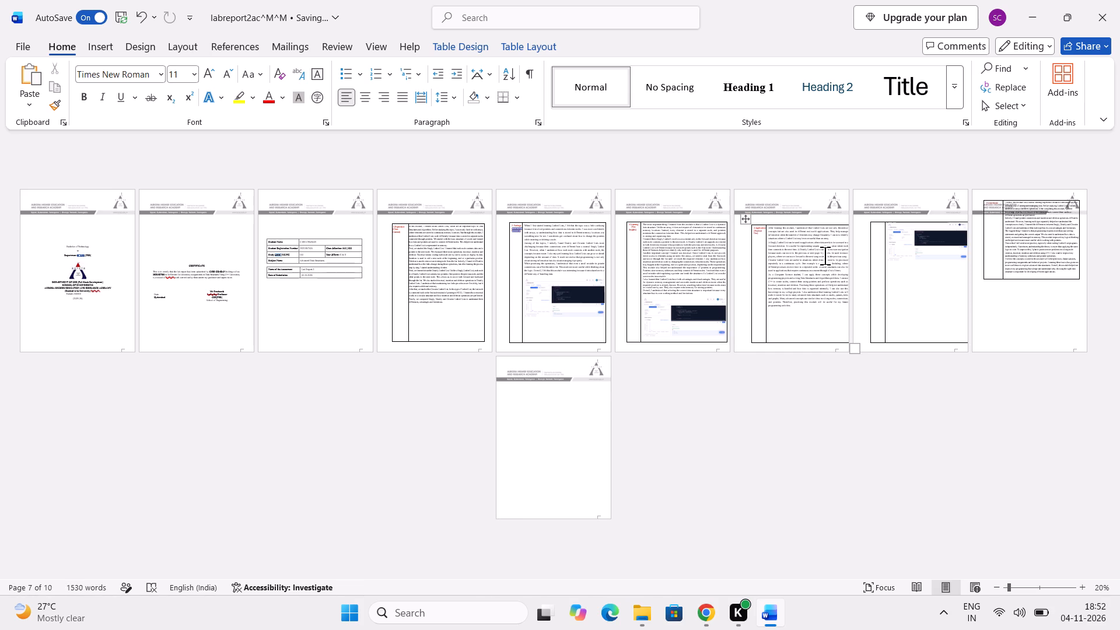
pyautogui.moveTo(747, 219); pyautogui.dragTo(740, 219)
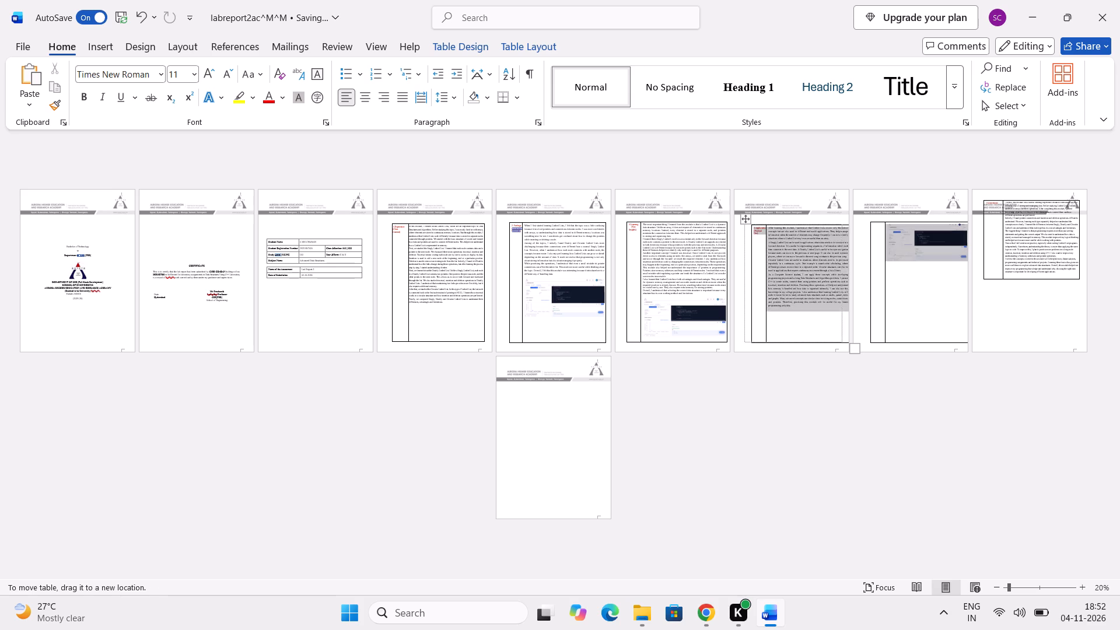
pyautogui.moveTo(740, 219); pyautogui.dragTo(741, 221)
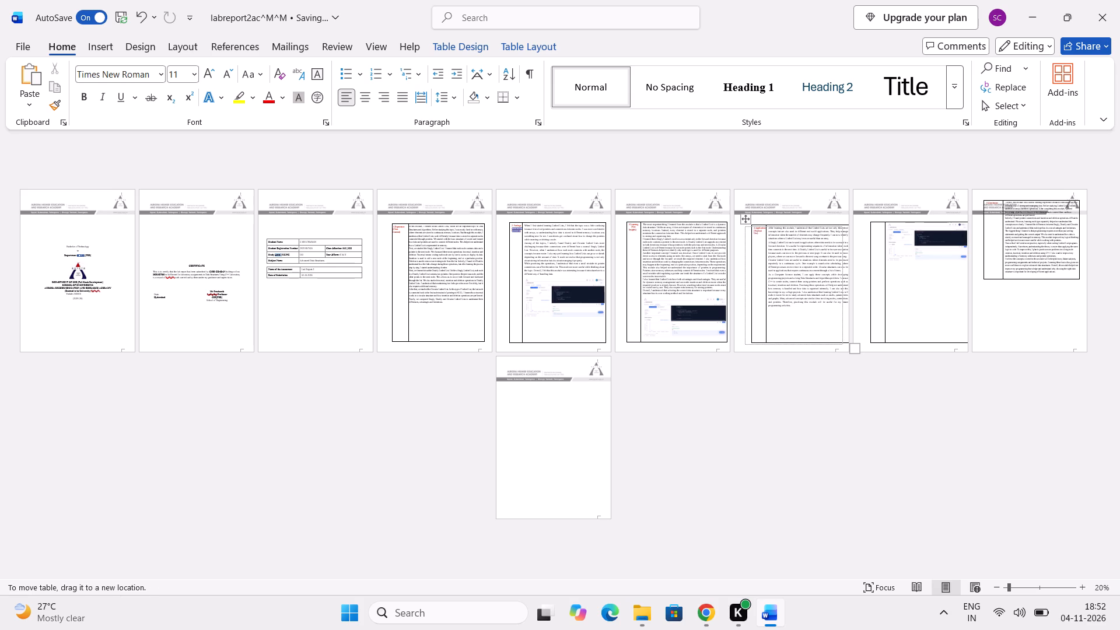
pyautogui.moveTo(741, 221); pyautogui.dragTo(740, 220)
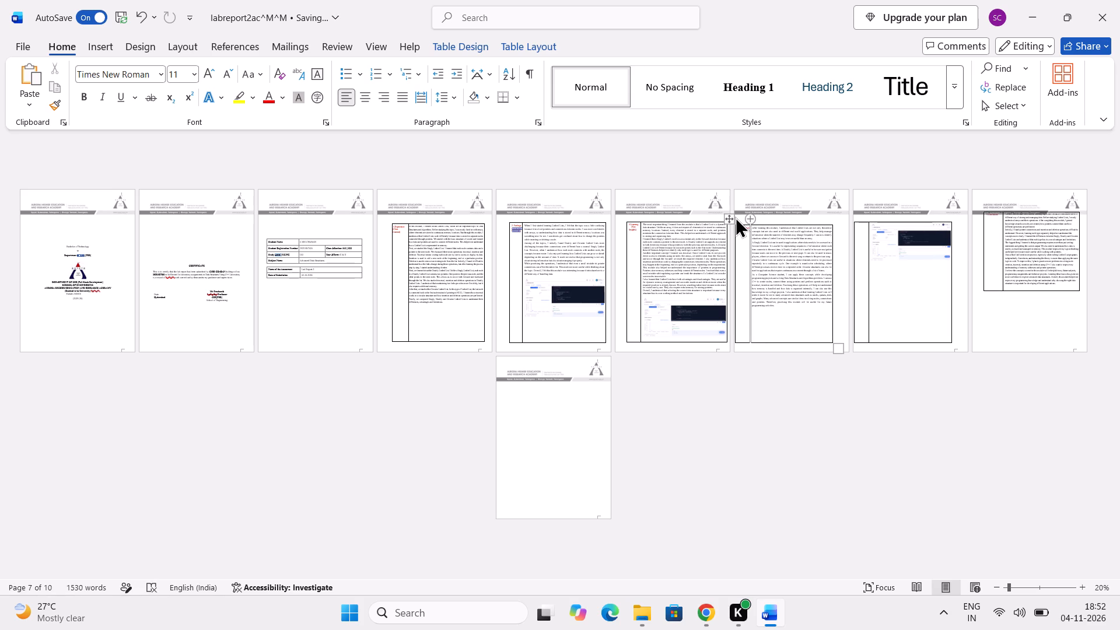
pyautogui.moveTo(734, 217); pyautogui.dragTo(738, 217)
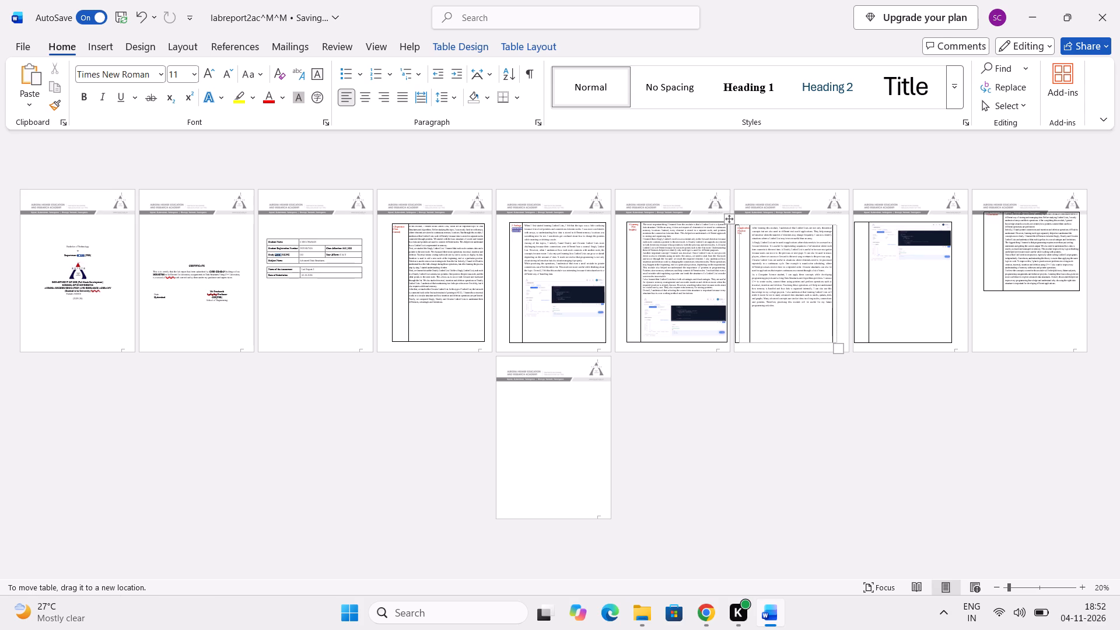
pyautogui.moveTo(738, 217); pyautogui.dragTo(741, 212)
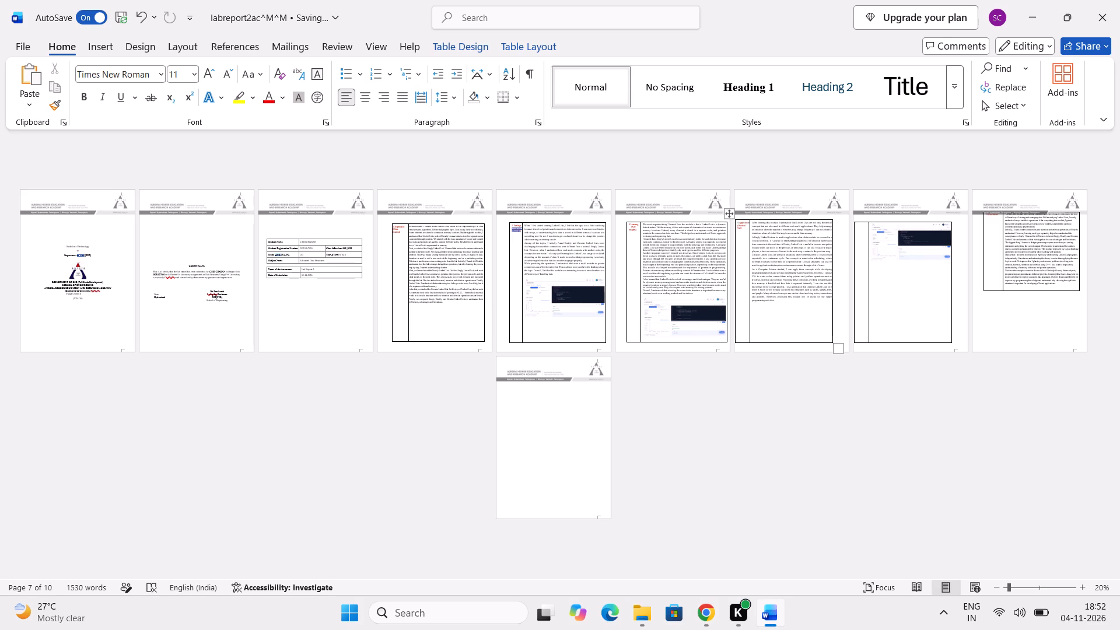
pyautogui.click(736, 213)
pyautogui.moveTo(734, 211); pyautogui.dragTo(739, 214)
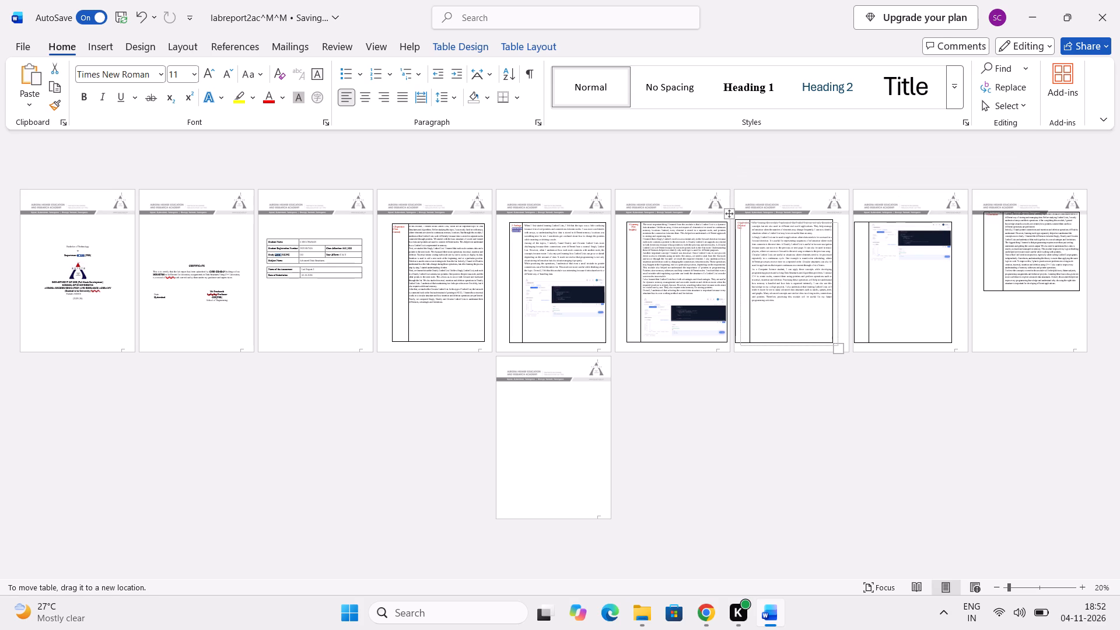
pyautogui.moveTo(739, 214); pyautogui.dragTo(741, 214)
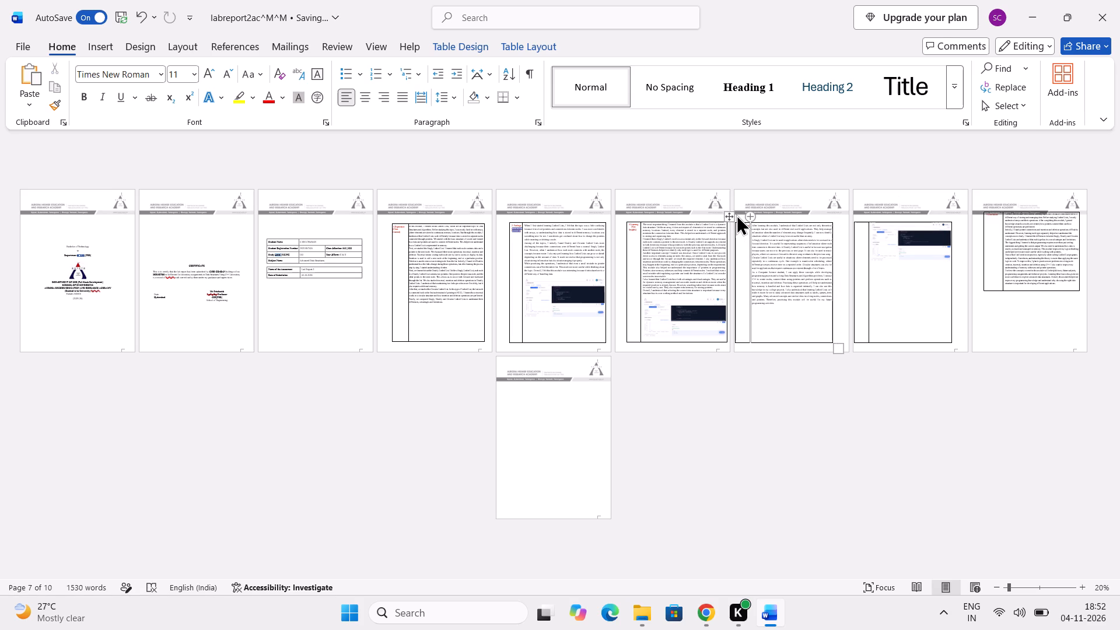
pyautogui.moveTo(734, 214); pyautogui.dragTo(741, 214)
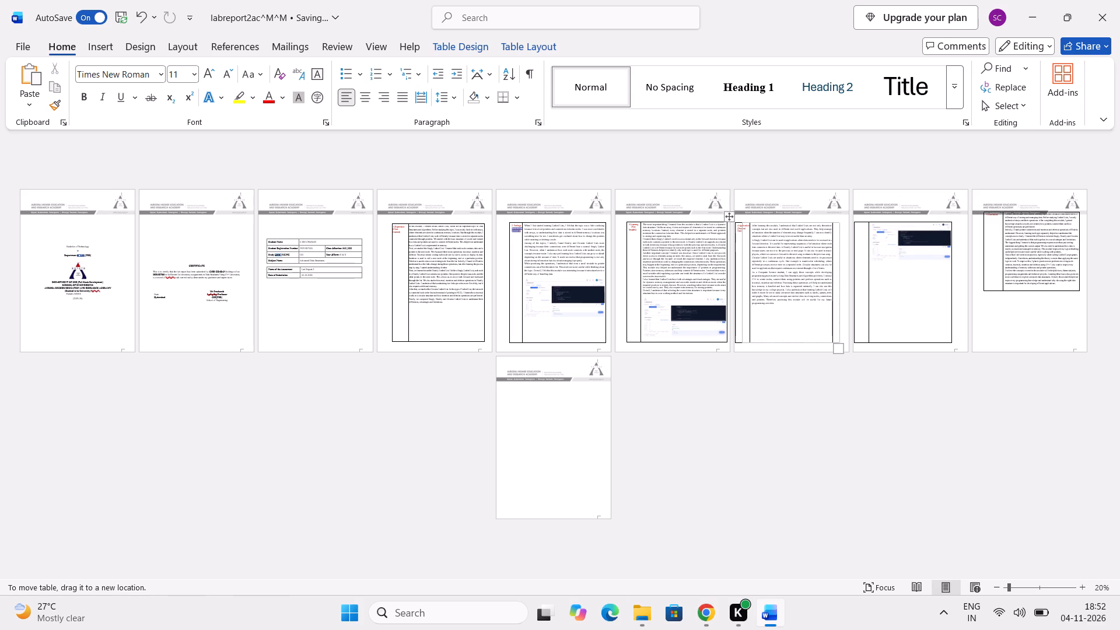
pyautogui.moveTo(741, 214); pyautogui.dragTo(742, 214)
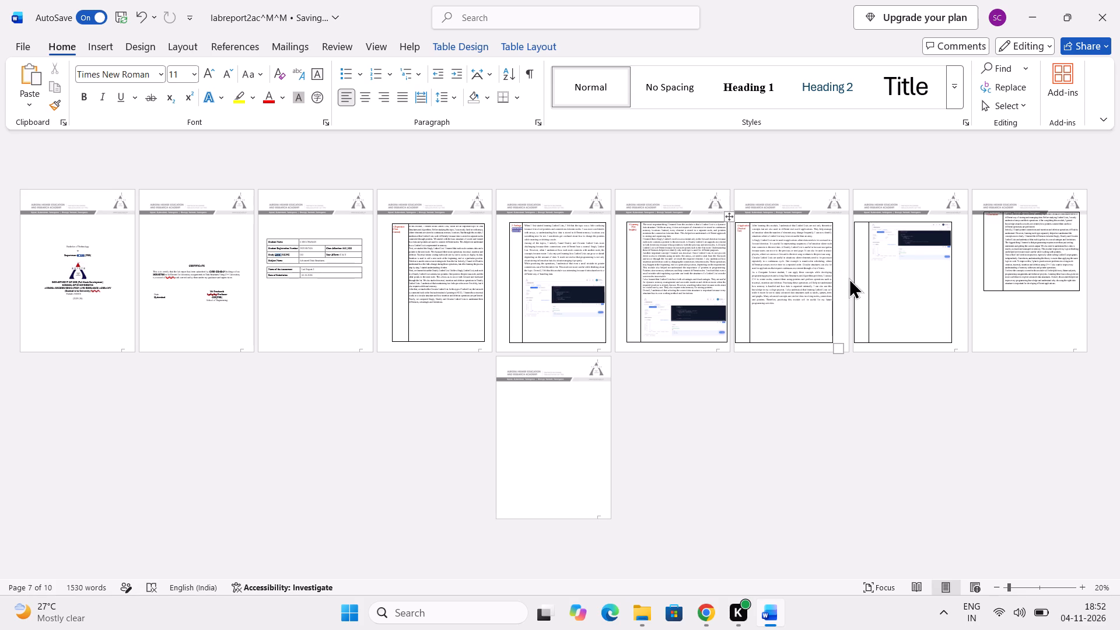
# Shift the 4.Application table on page 7 sideways so it sits away from the page's edge, under the letterhead.
pyautogui.keyDown('ctrl'); pyautogui.scroll(6, 844, 279); pyautogui.keyUp('ctrl')
pyautogui.scroll(1, 525, 369)
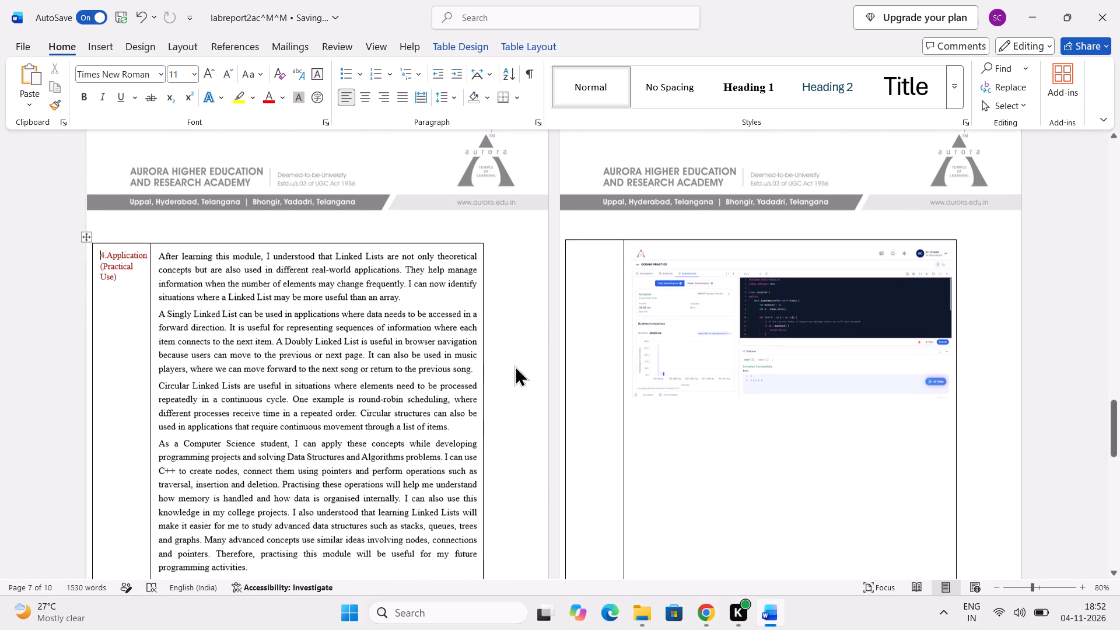
pyautogui.moveTo(87, 239); pyautogui.dragTo(88, 239)
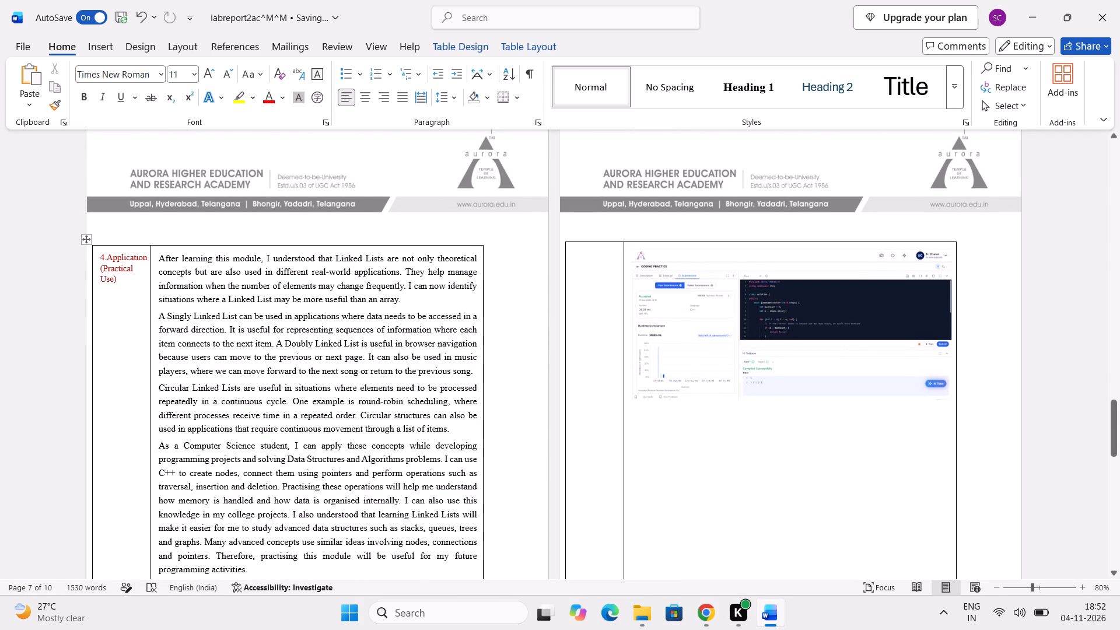
pyautogui.moveTo(88, 239); pyautogui.dragTo(135, 244)
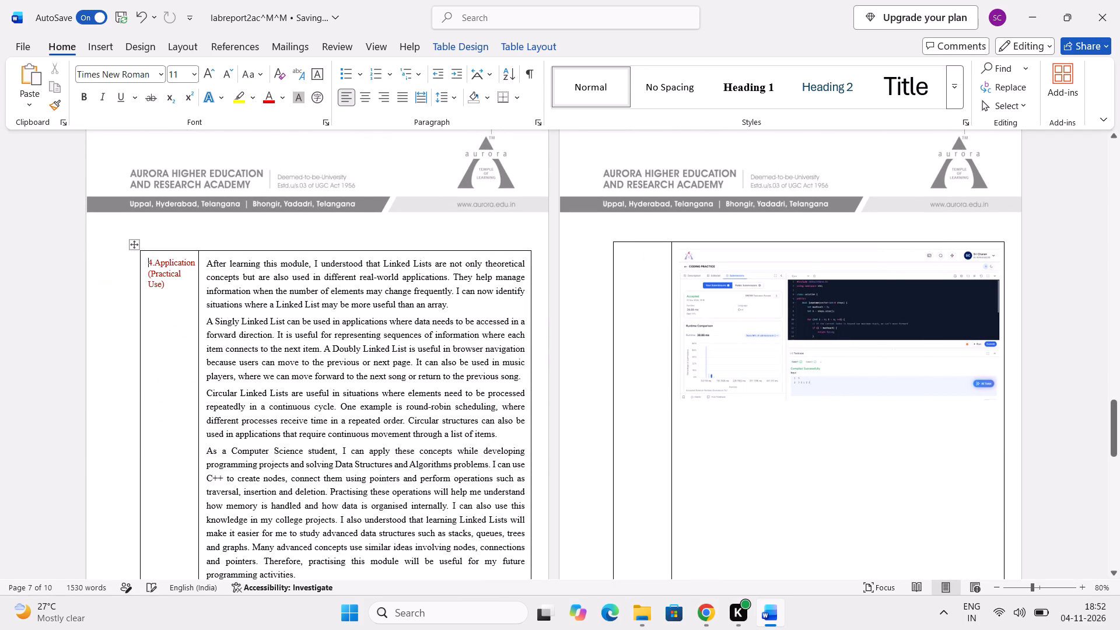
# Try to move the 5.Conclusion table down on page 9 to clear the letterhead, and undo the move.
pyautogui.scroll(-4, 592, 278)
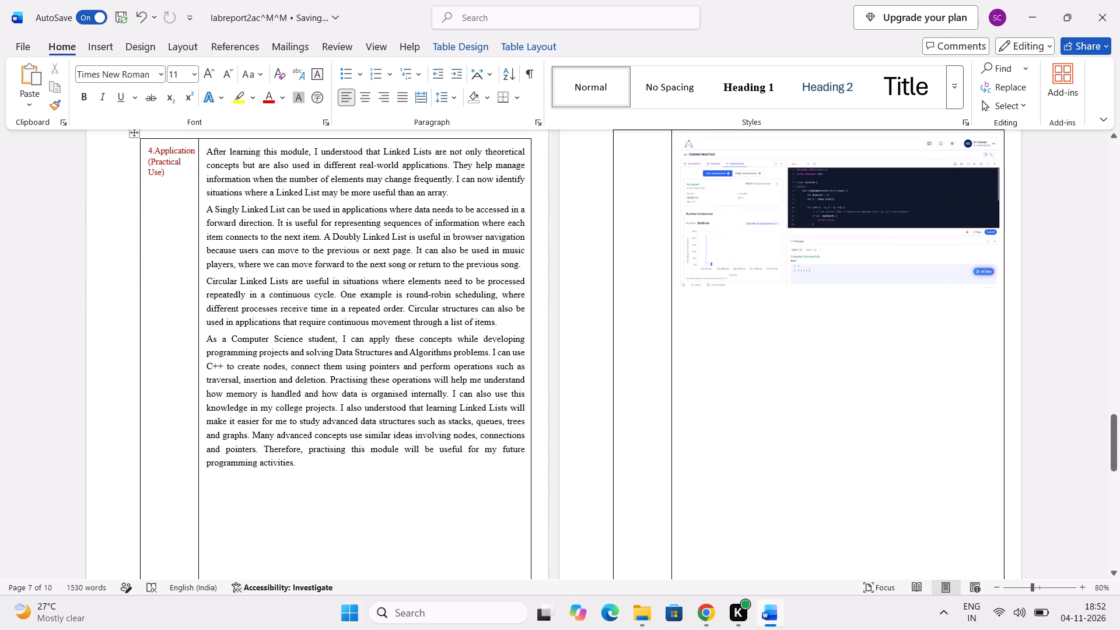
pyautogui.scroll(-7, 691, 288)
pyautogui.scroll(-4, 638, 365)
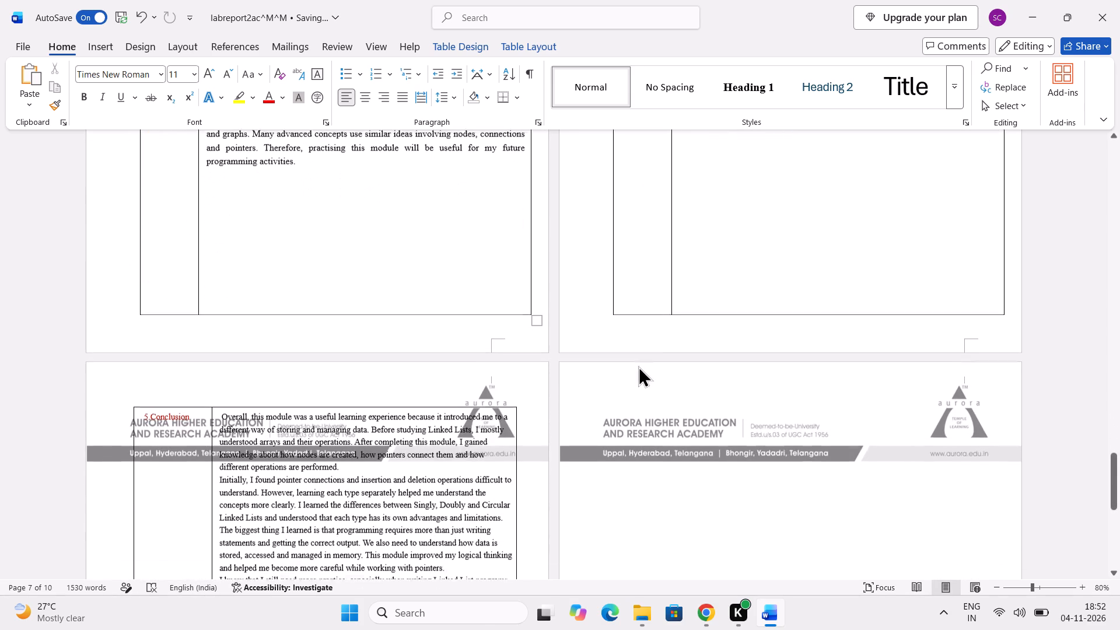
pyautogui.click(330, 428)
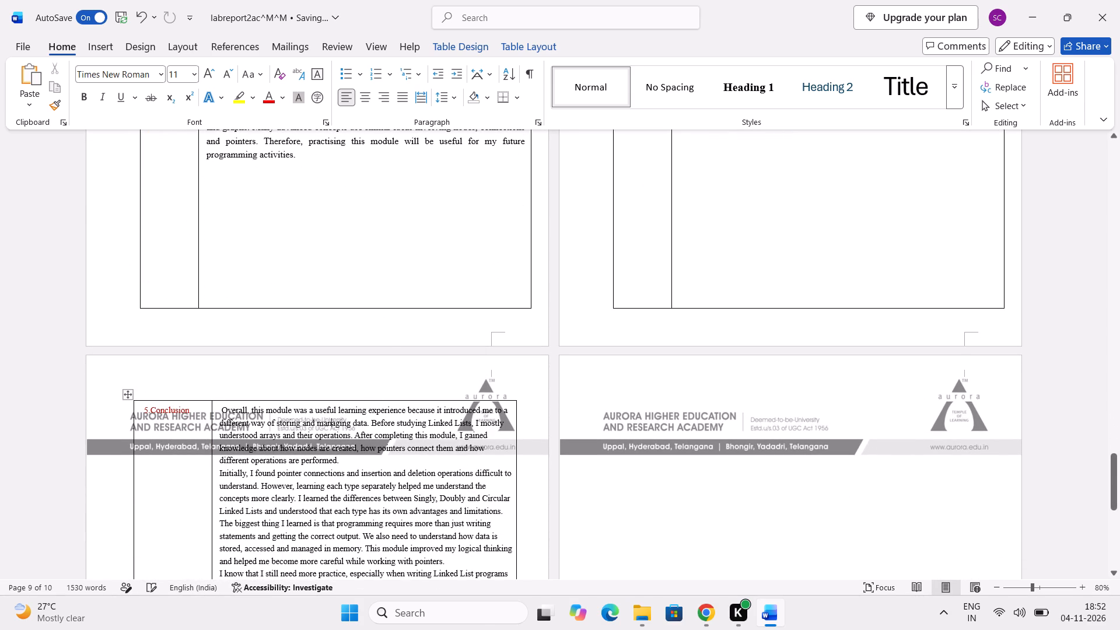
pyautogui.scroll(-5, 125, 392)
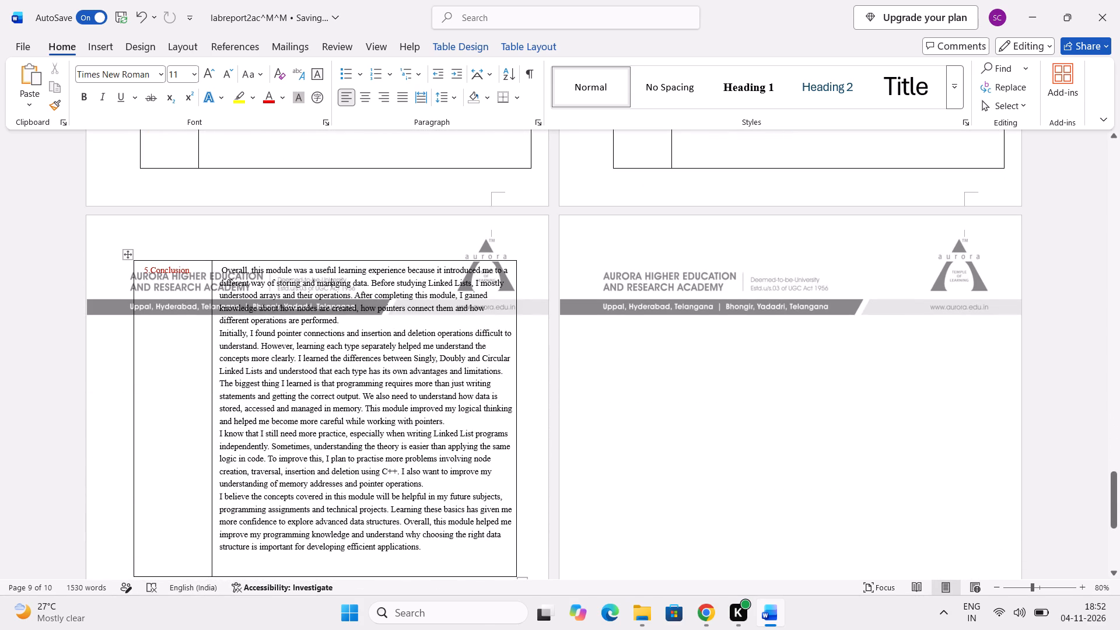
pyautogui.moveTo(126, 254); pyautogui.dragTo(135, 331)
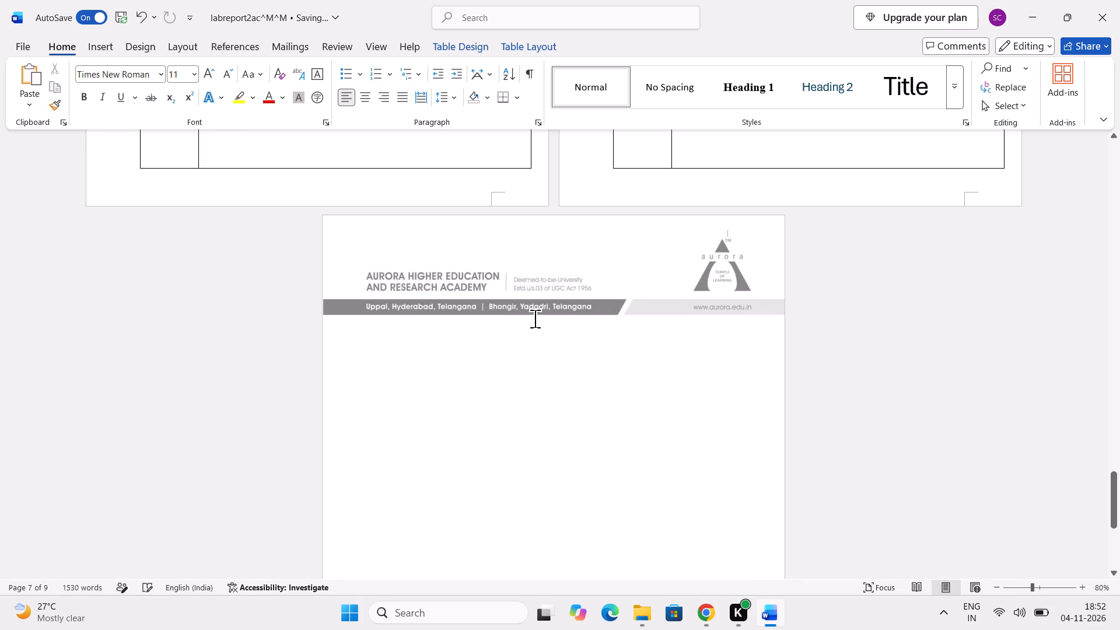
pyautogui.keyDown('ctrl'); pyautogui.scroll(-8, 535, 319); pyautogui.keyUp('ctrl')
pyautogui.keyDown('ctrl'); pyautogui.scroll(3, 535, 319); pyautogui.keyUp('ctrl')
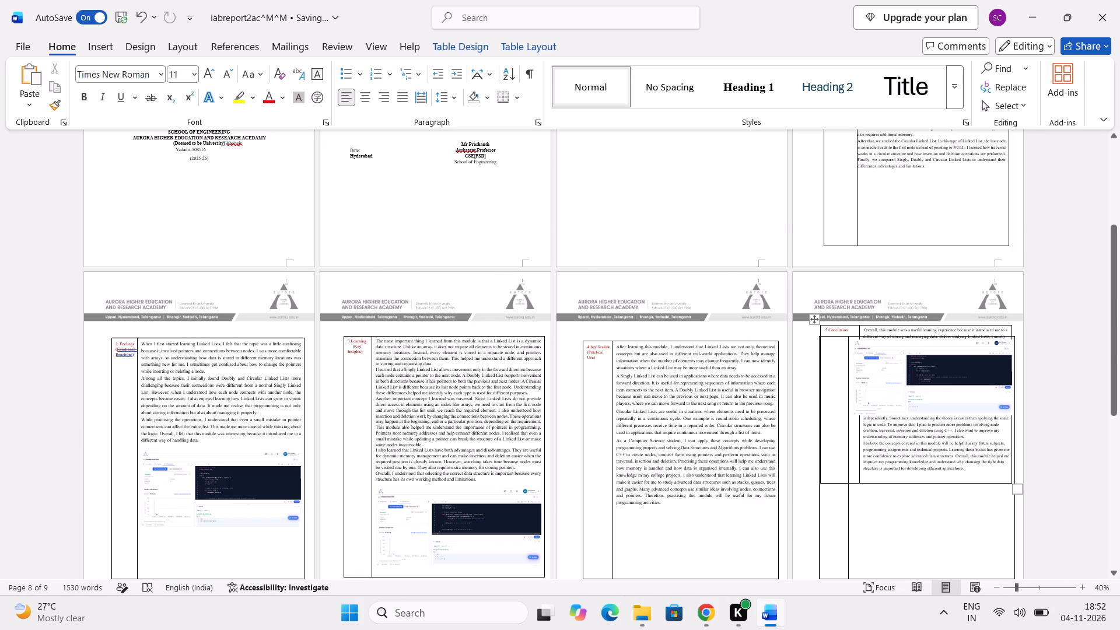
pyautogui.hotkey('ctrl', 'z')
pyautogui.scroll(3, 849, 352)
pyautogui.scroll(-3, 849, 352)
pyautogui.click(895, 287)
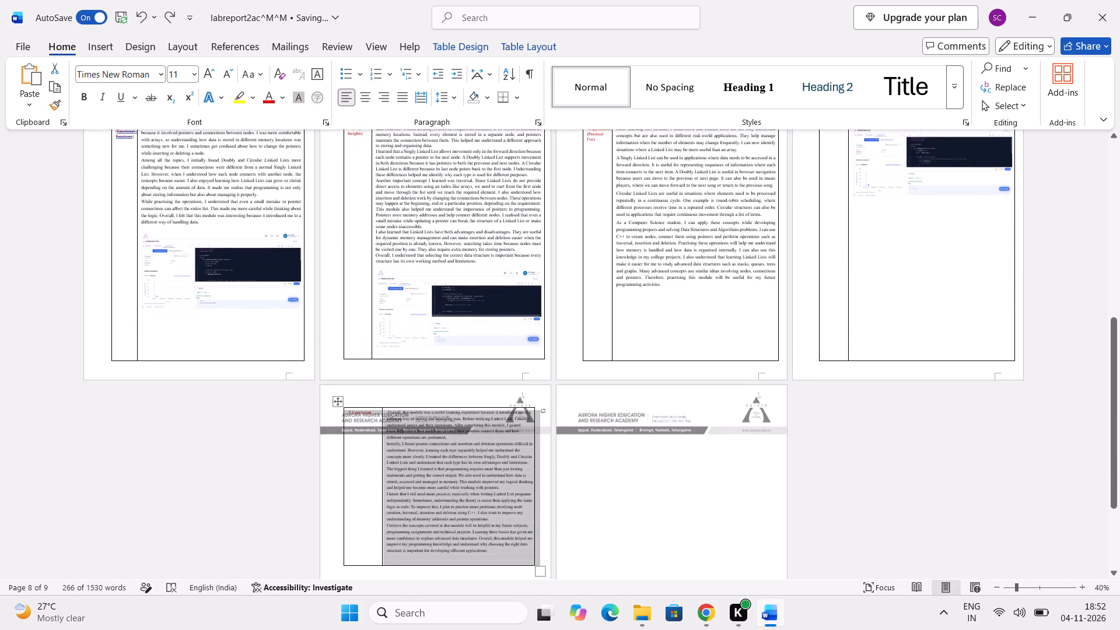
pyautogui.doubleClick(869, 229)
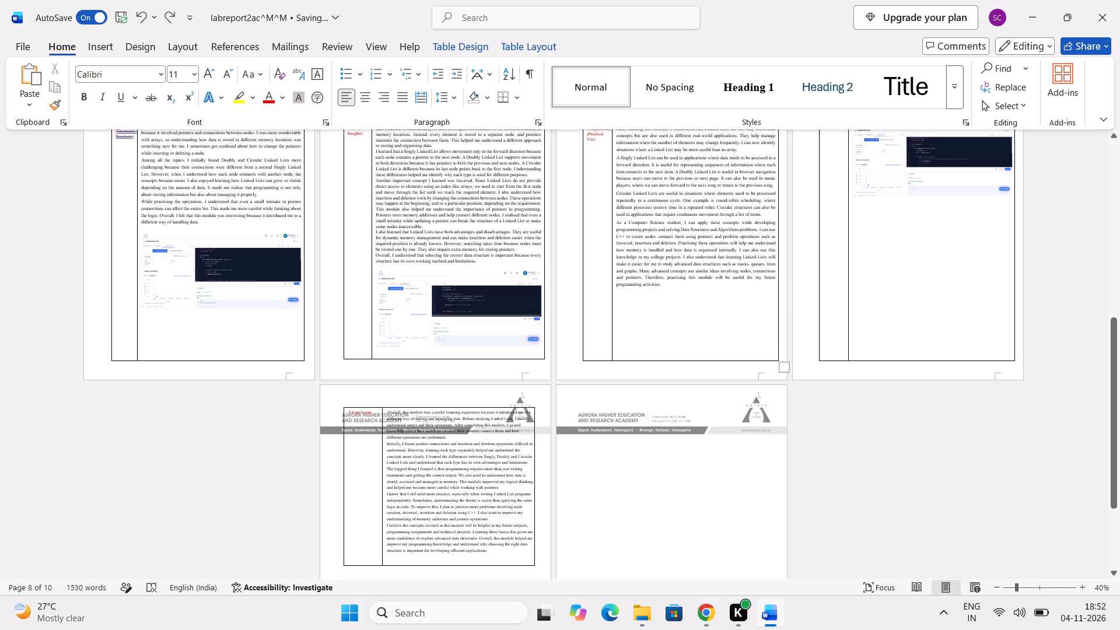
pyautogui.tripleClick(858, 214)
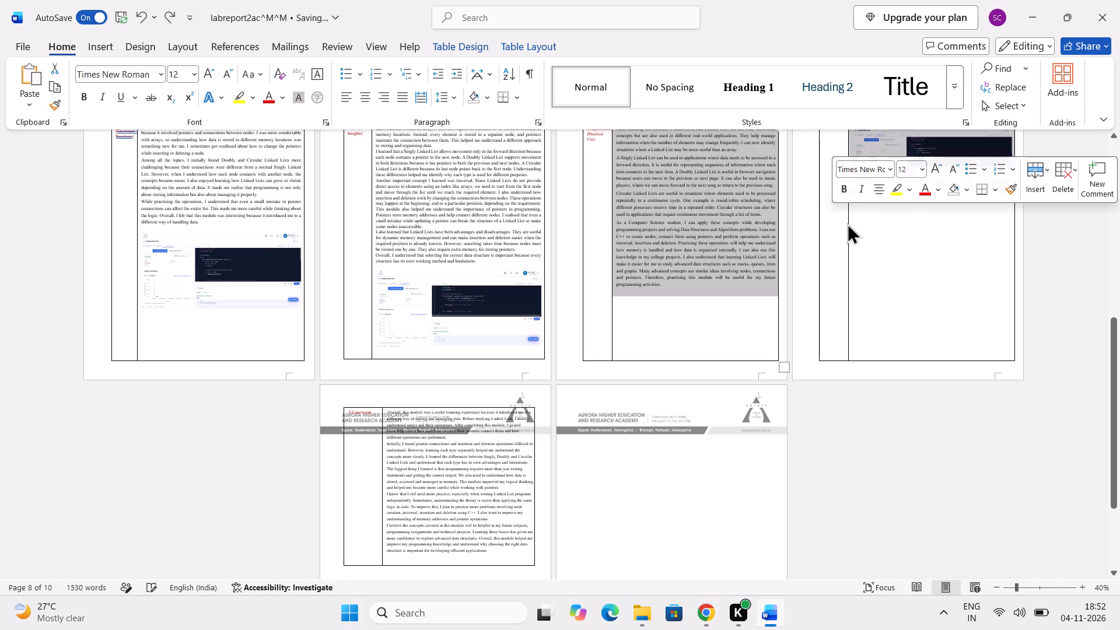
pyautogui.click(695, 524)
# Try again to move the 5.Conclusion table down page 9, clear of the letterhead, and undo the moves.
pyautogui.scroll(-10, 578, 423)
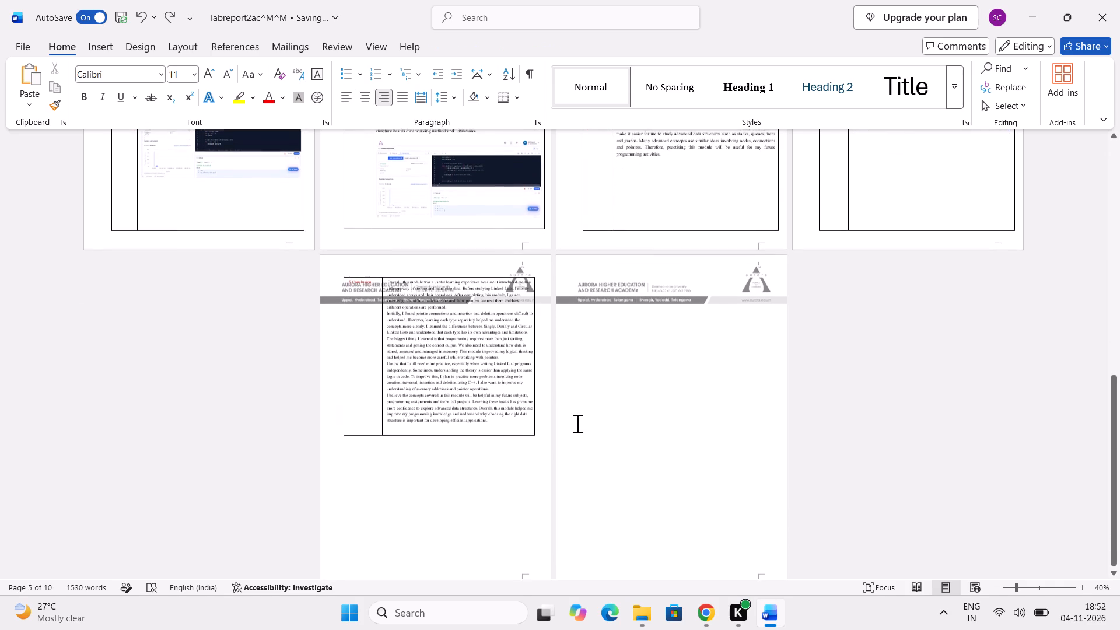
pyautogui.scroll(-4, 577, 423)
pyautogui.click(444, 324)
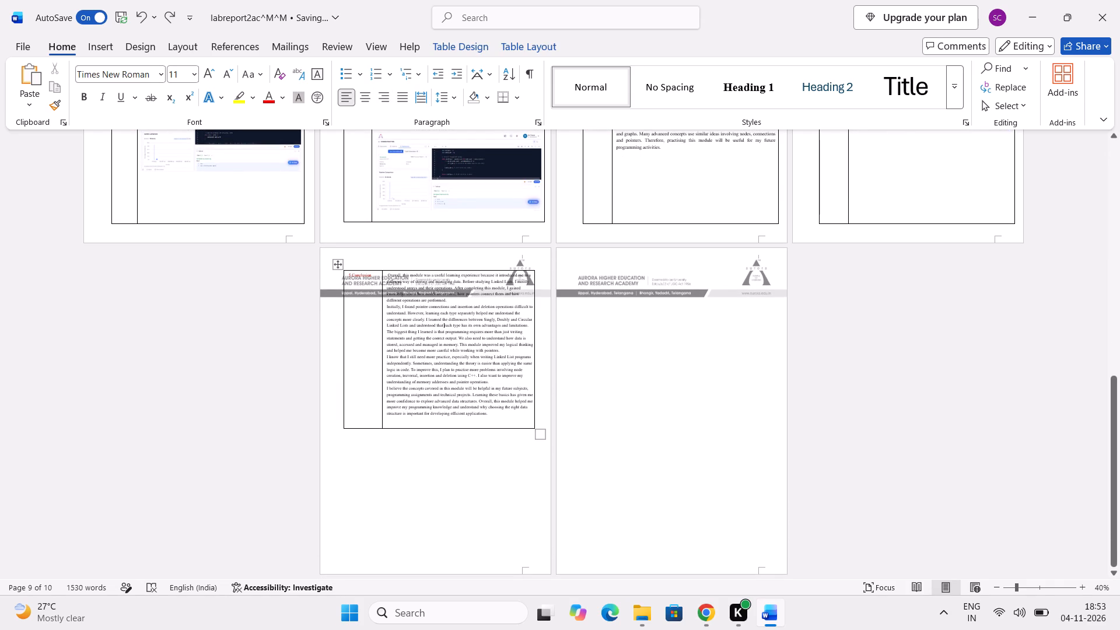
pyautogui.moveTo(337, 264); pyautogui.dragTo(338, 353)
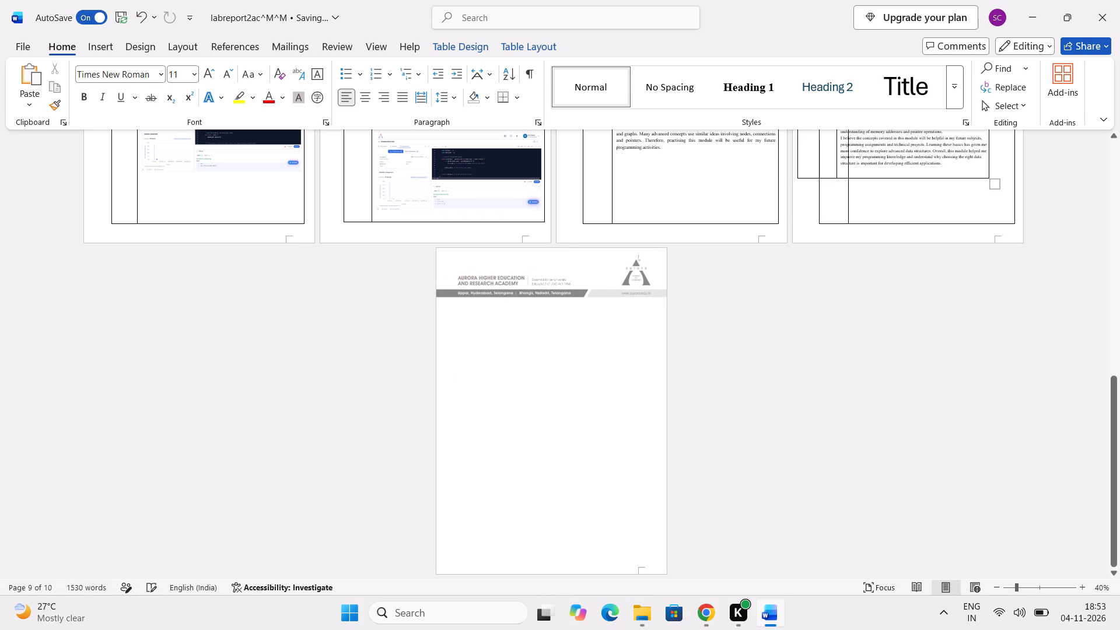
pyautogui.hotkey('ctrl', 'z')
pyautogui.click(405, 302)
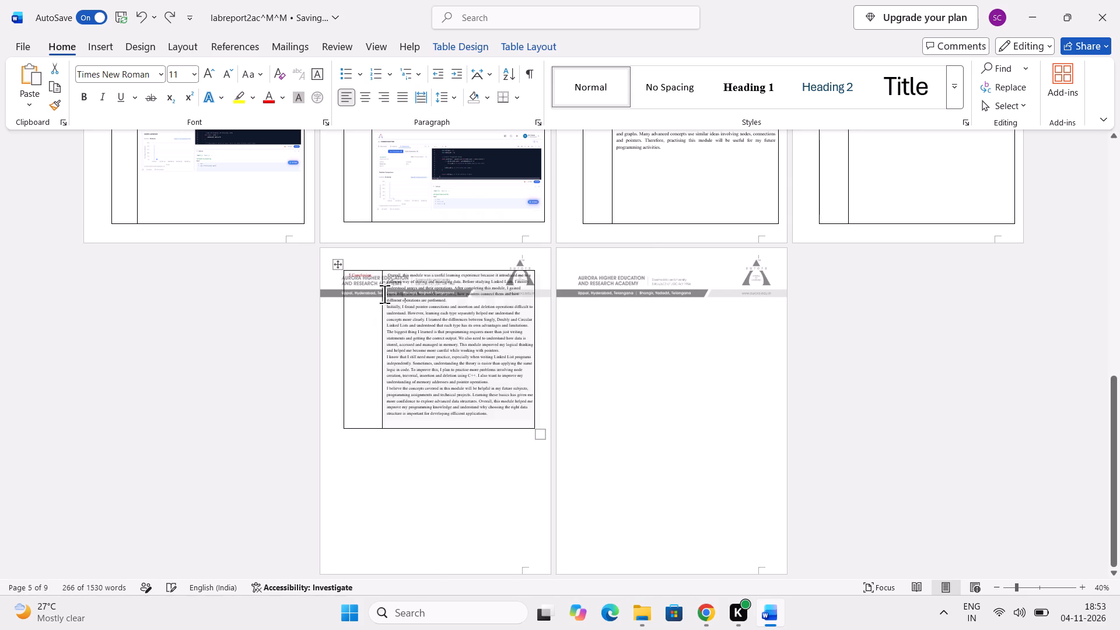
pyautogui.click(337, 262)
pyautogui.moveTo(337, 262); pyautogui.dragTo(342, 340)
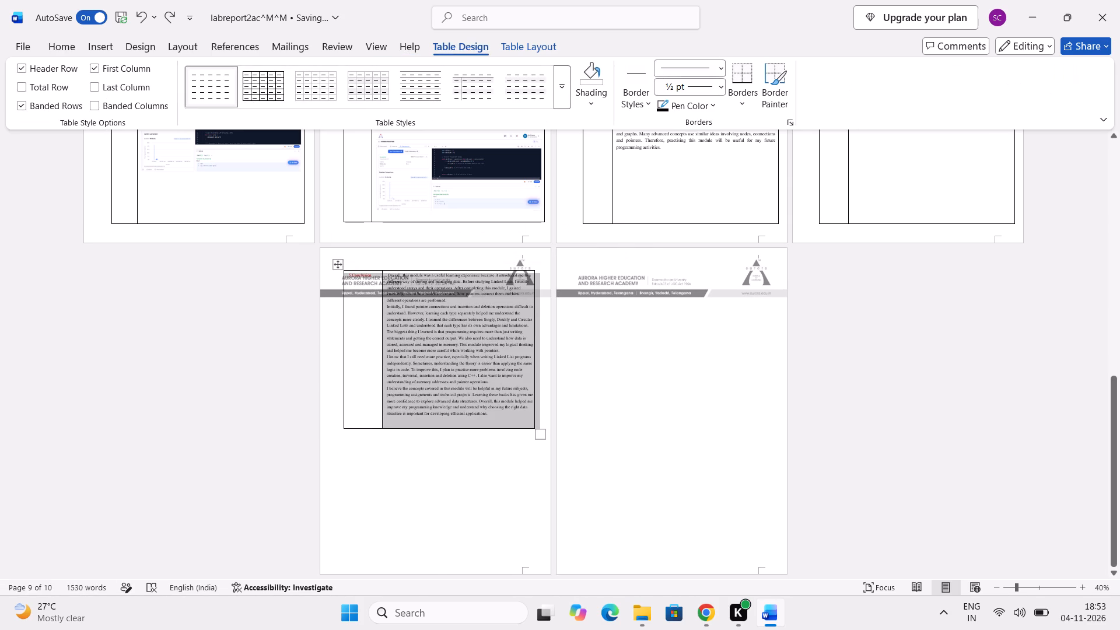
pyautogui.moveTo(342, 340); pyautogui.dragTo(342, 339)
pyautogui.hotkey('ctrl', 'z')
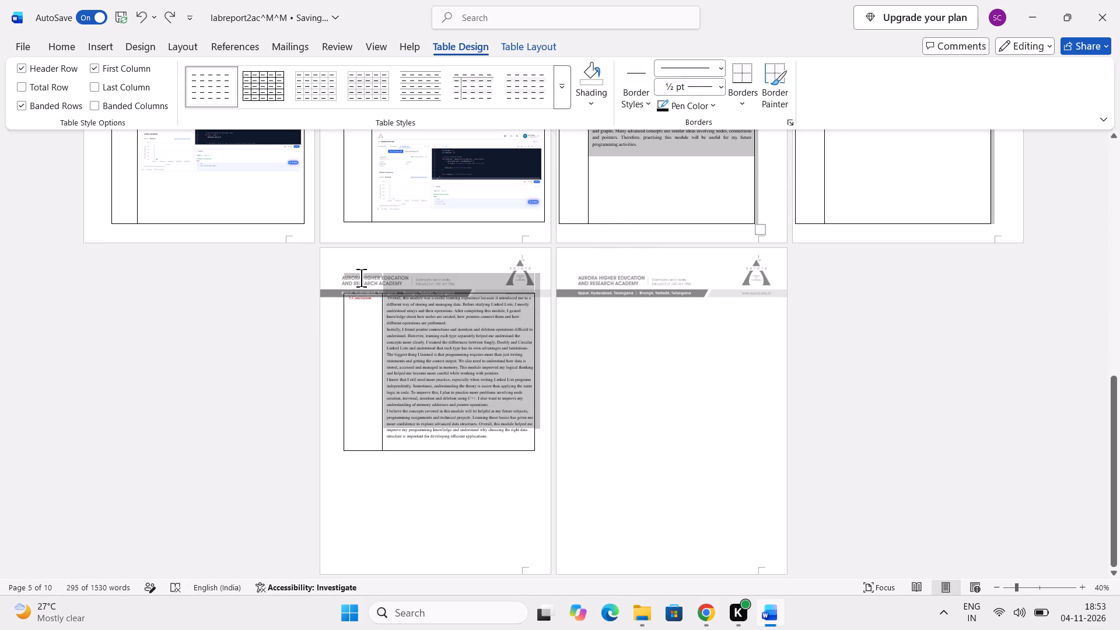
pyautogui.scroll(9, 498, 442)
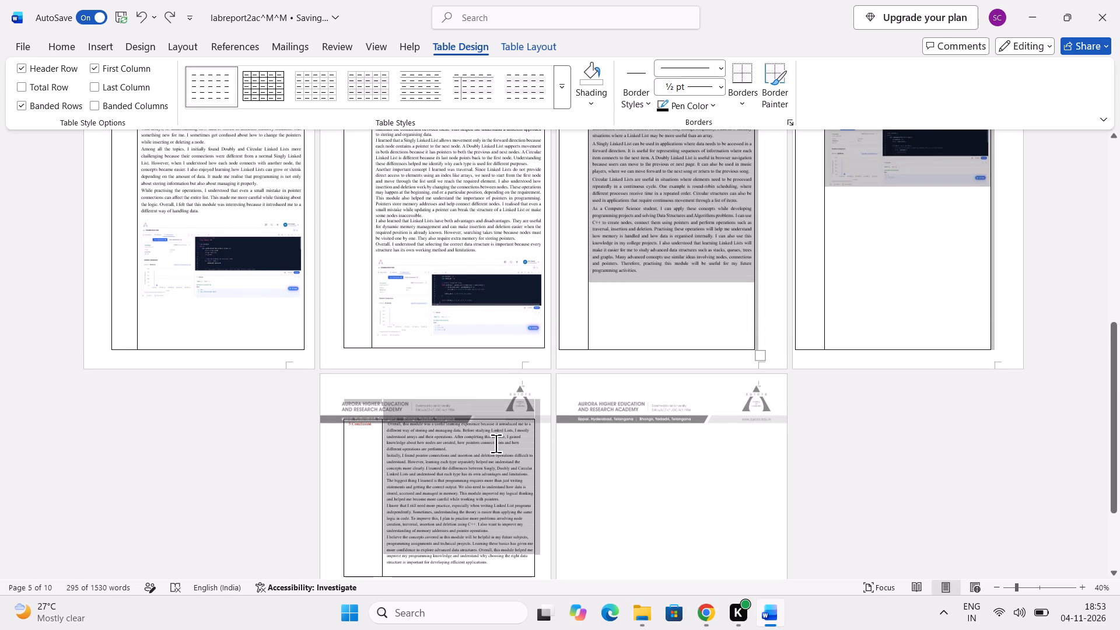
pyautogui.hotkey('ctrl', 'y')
# Add blank lines below the screenshot in the 4.Application table's wide cell on page 8.
pyautogui.click(665, 494)
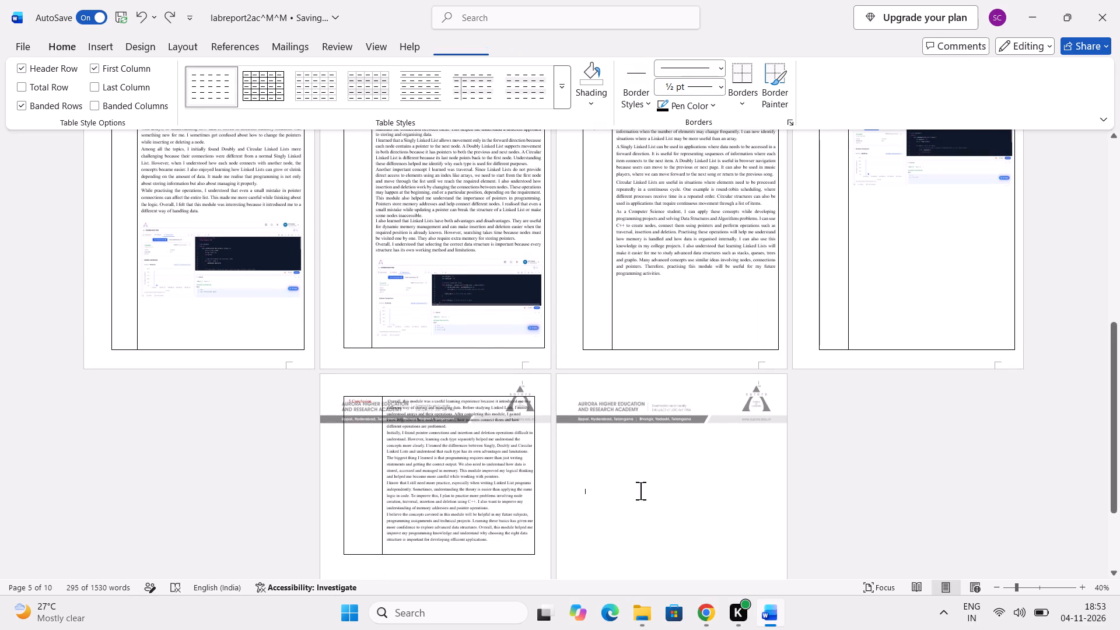
pyautogui.click(869, 250)
pyautogui.doubleClick(859, 321)
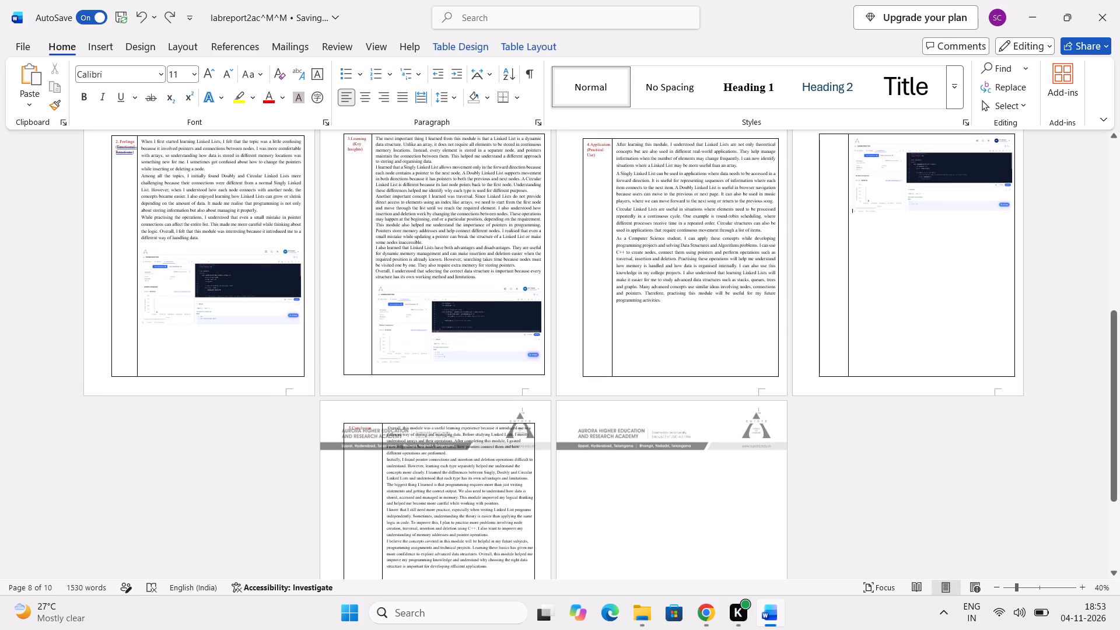
pyautogui.press('Return')
pyautogui.press('Return')
pyautogui.press('Return')
pyautogui.press('Return')
pyautogui.press('Return')
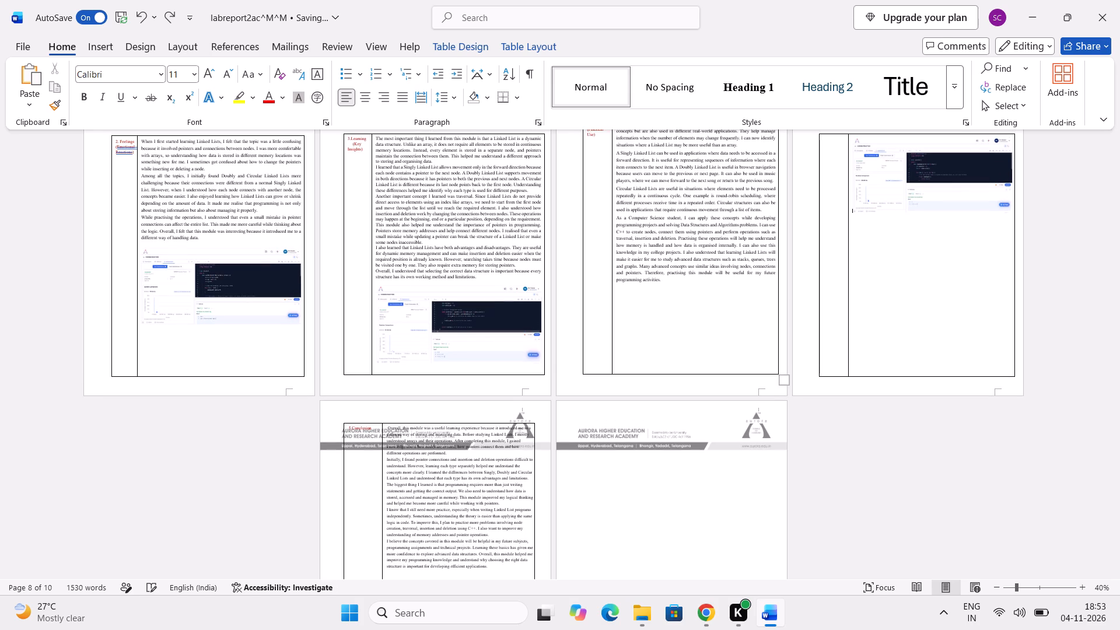
pyautogui.scroll(5, 859, 321)
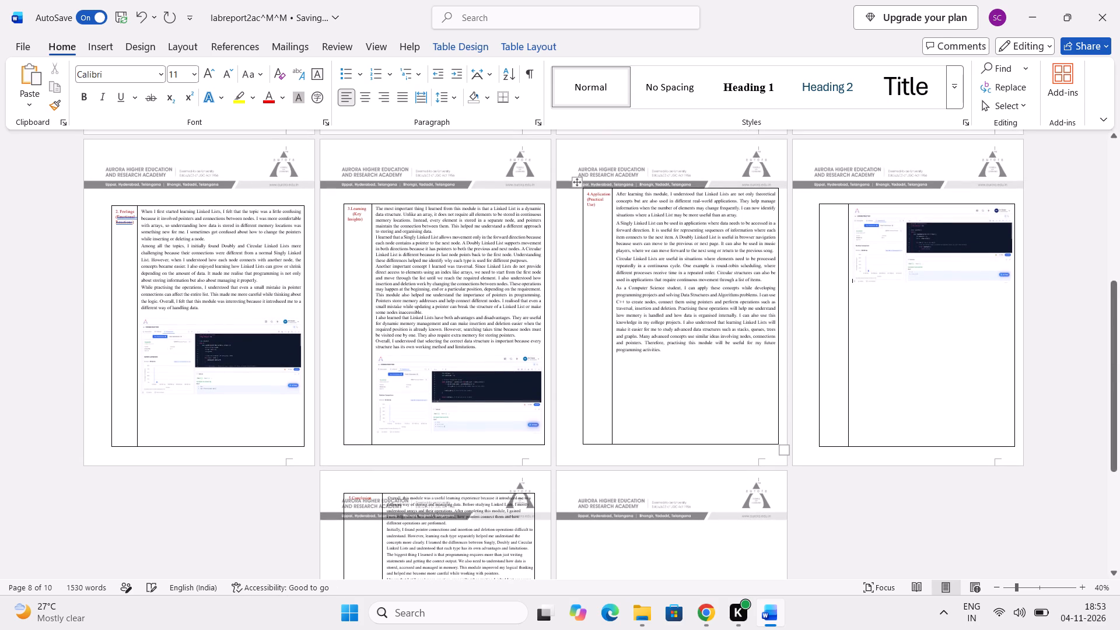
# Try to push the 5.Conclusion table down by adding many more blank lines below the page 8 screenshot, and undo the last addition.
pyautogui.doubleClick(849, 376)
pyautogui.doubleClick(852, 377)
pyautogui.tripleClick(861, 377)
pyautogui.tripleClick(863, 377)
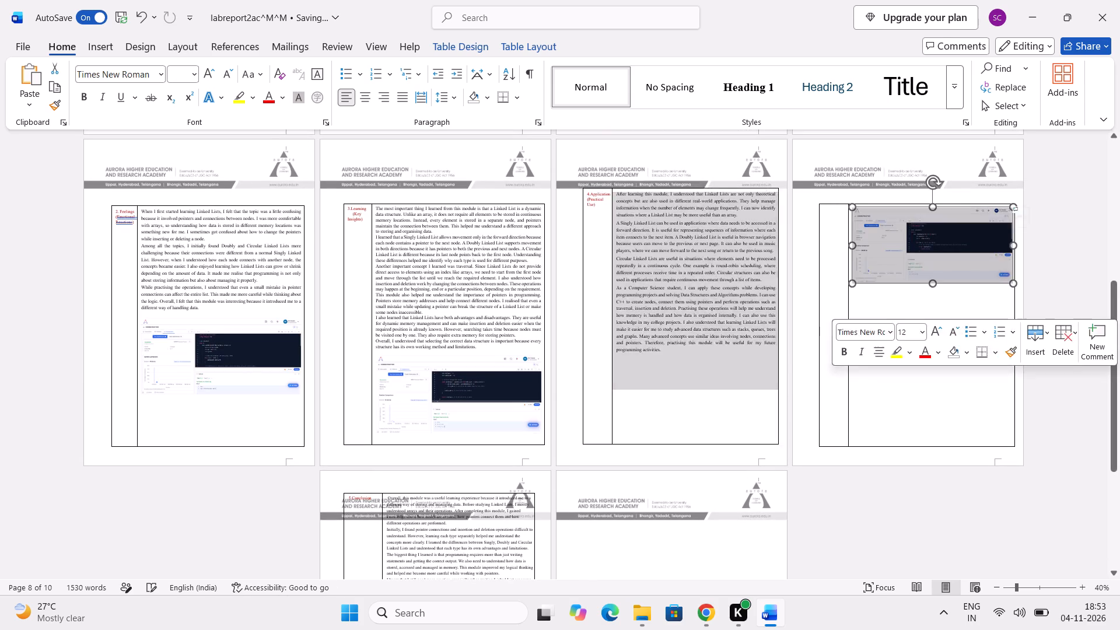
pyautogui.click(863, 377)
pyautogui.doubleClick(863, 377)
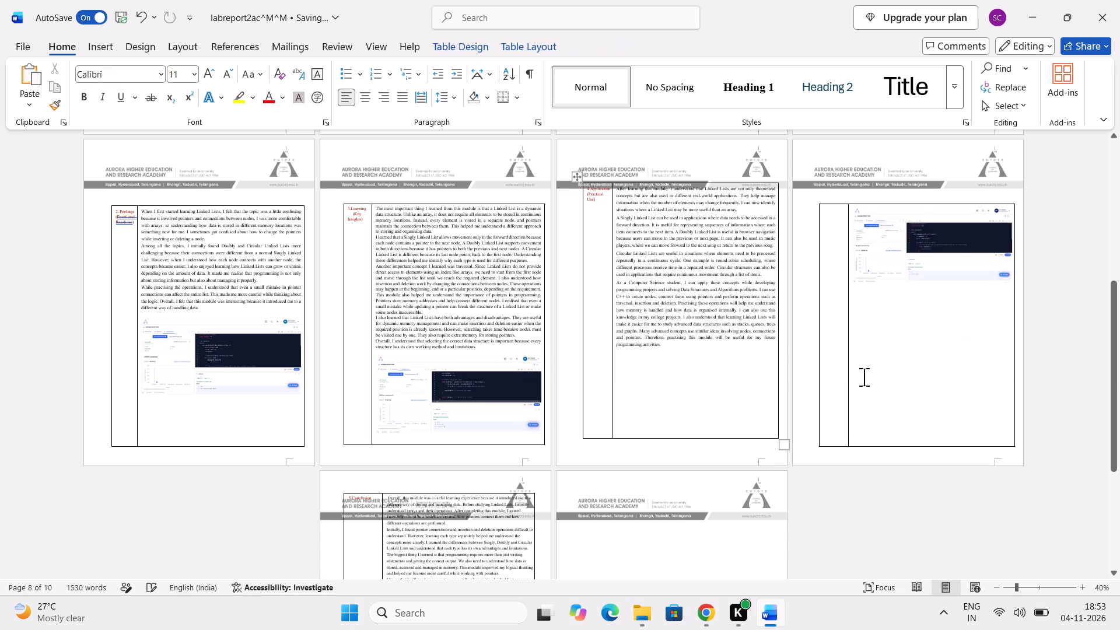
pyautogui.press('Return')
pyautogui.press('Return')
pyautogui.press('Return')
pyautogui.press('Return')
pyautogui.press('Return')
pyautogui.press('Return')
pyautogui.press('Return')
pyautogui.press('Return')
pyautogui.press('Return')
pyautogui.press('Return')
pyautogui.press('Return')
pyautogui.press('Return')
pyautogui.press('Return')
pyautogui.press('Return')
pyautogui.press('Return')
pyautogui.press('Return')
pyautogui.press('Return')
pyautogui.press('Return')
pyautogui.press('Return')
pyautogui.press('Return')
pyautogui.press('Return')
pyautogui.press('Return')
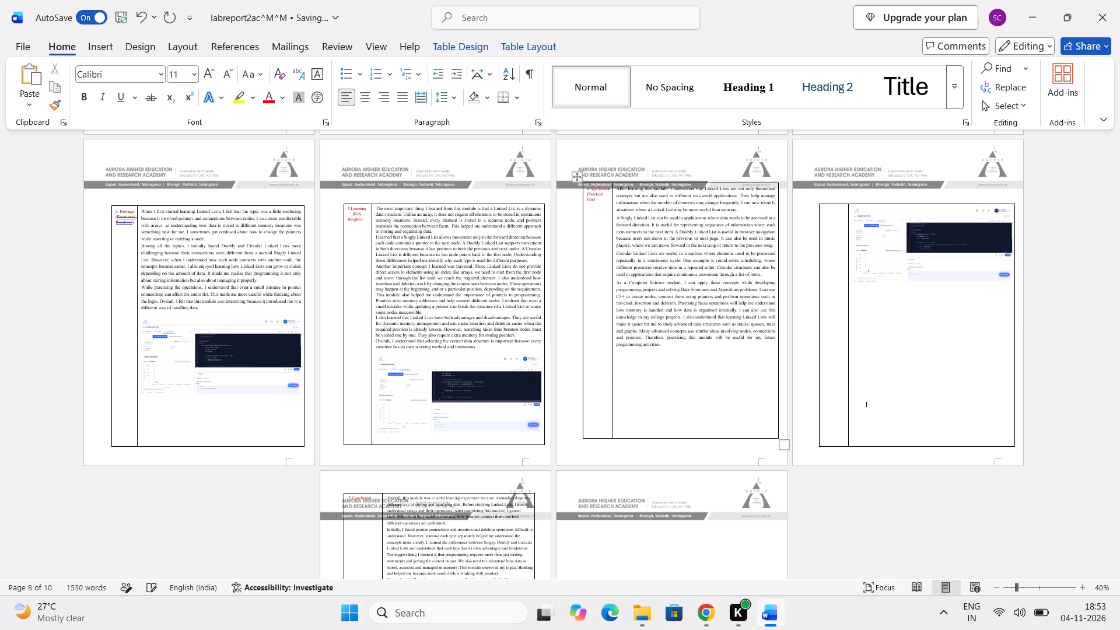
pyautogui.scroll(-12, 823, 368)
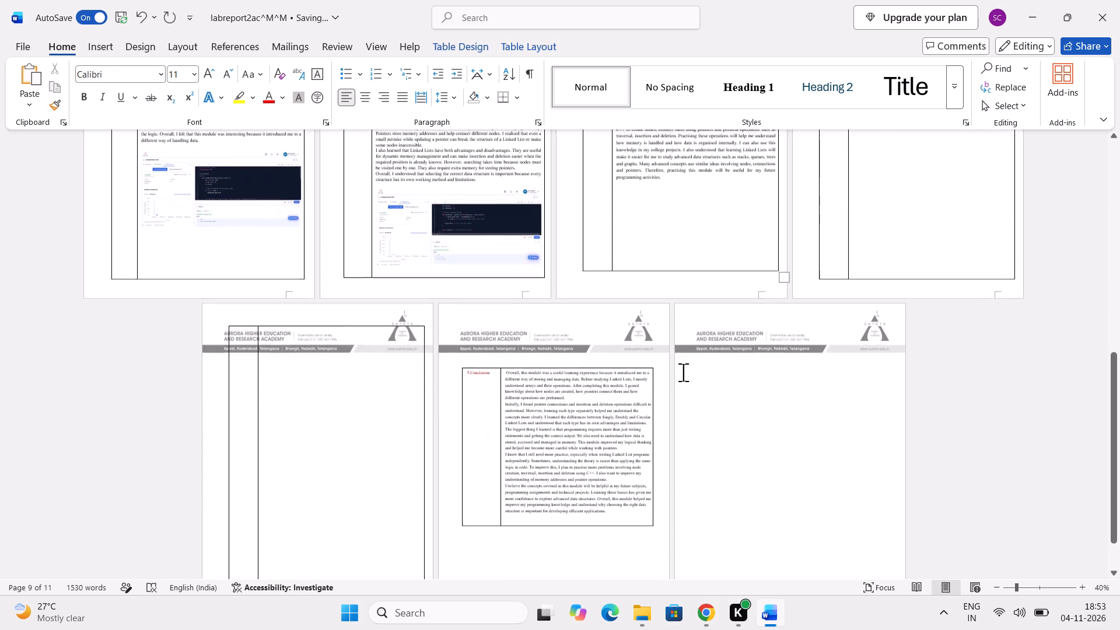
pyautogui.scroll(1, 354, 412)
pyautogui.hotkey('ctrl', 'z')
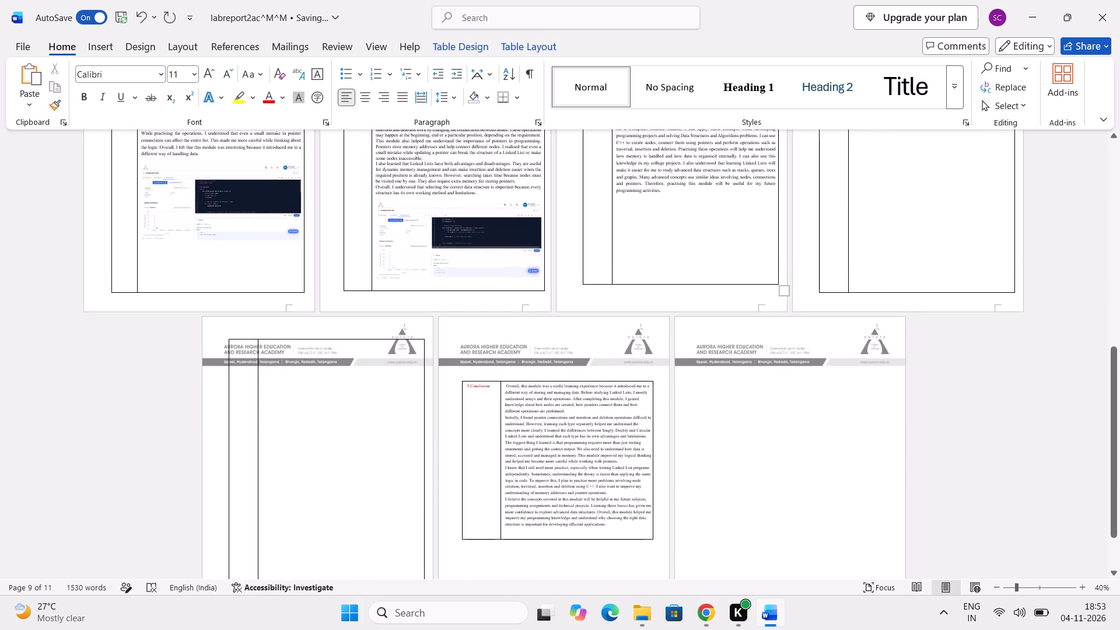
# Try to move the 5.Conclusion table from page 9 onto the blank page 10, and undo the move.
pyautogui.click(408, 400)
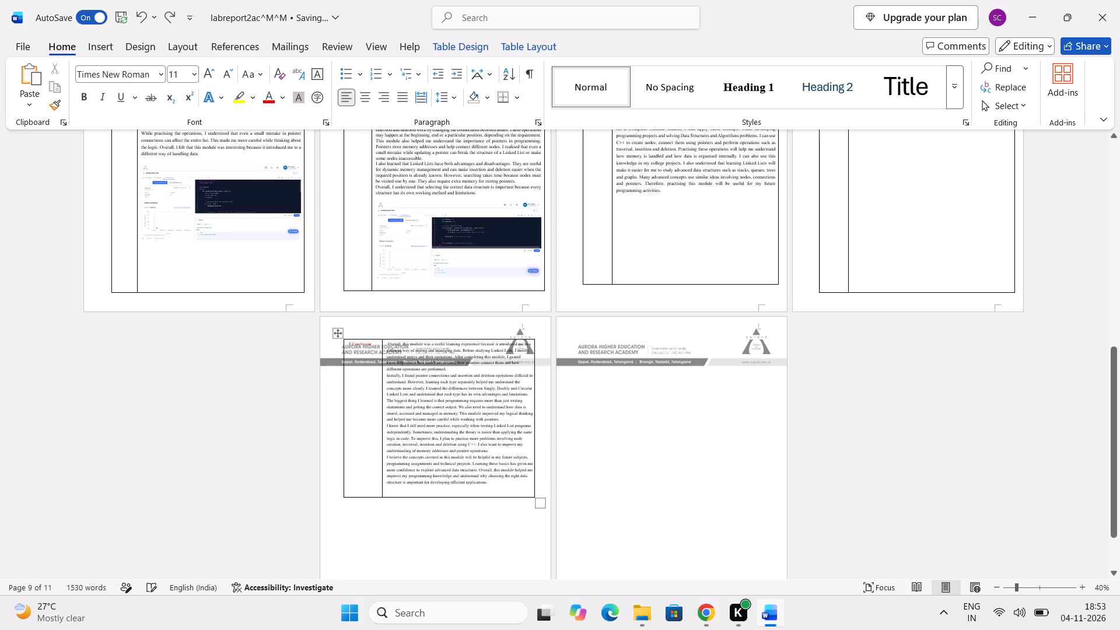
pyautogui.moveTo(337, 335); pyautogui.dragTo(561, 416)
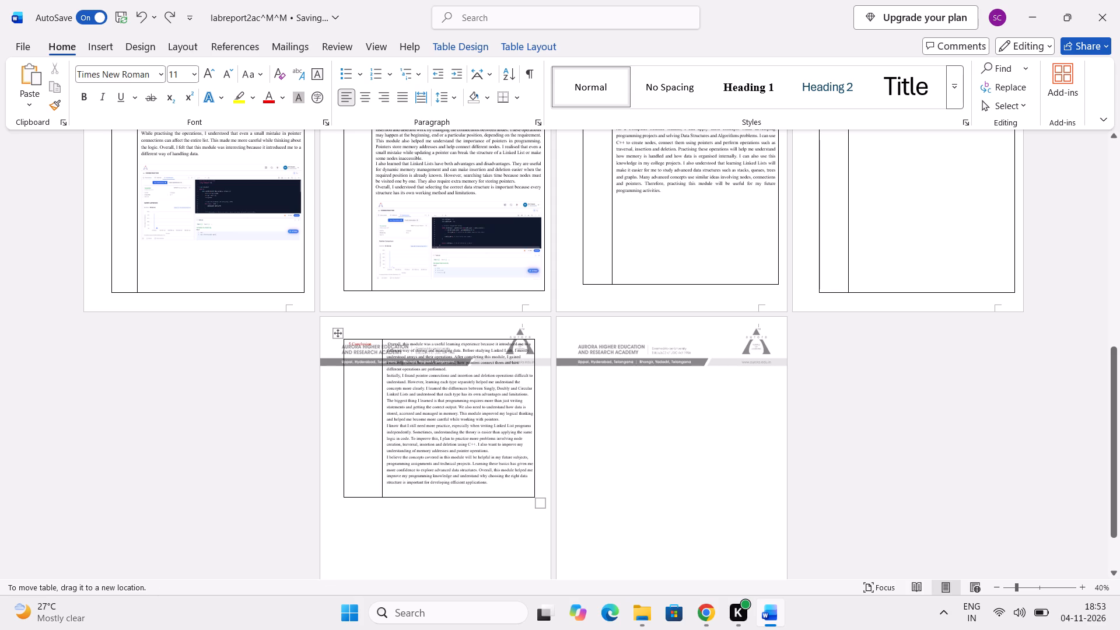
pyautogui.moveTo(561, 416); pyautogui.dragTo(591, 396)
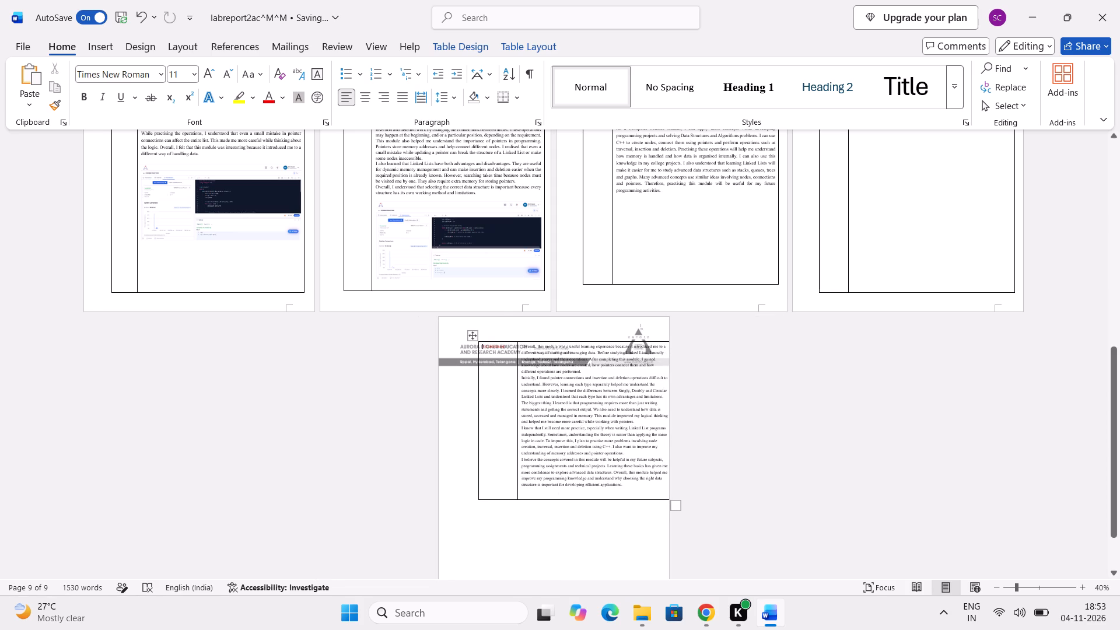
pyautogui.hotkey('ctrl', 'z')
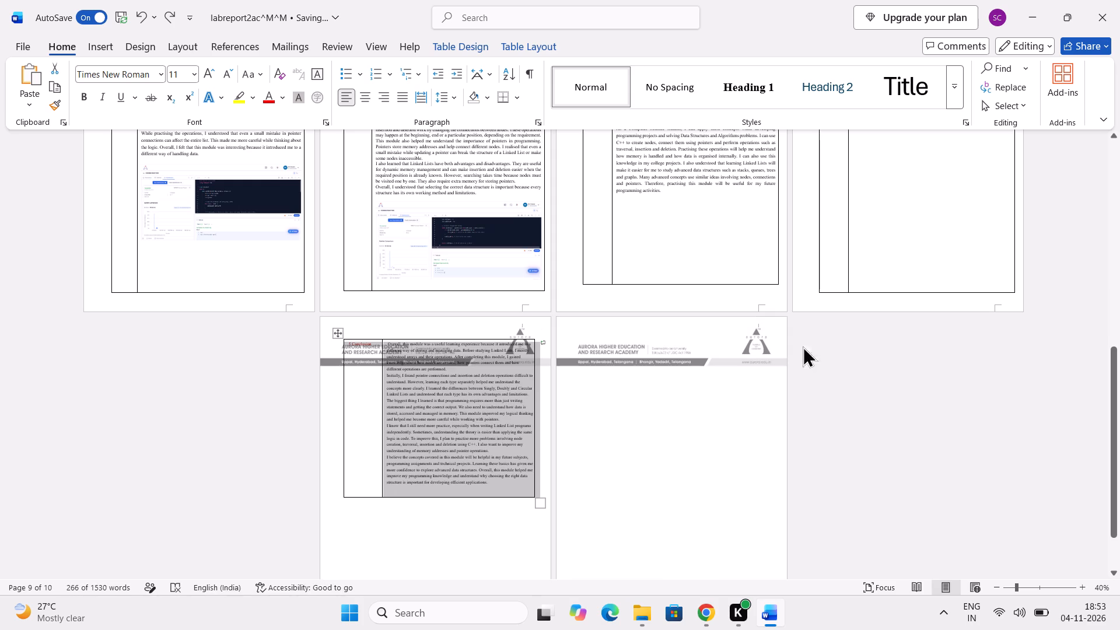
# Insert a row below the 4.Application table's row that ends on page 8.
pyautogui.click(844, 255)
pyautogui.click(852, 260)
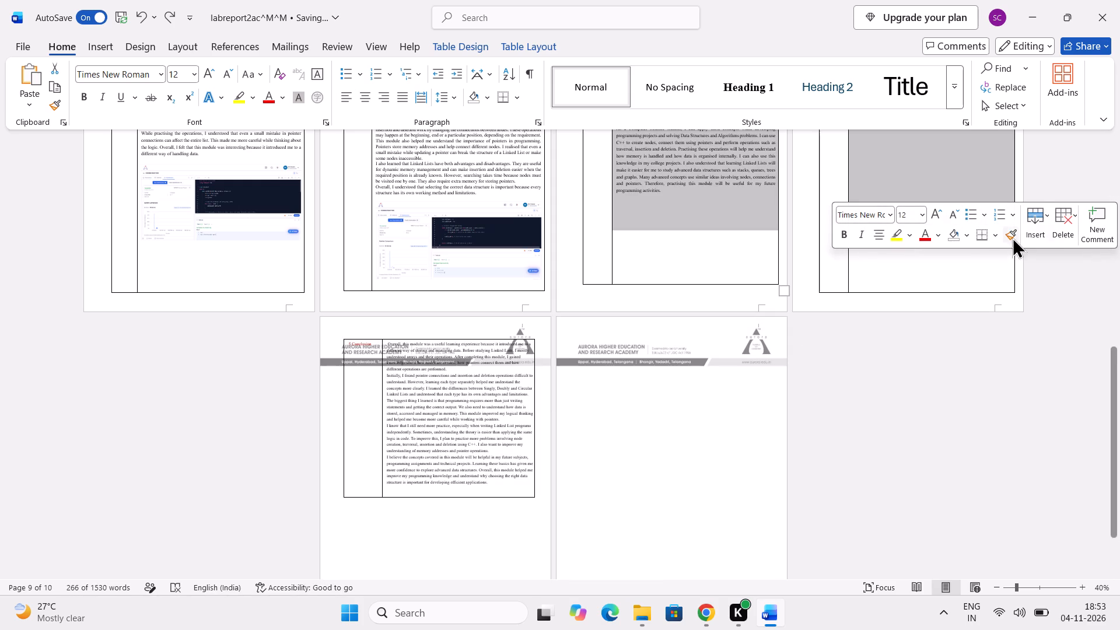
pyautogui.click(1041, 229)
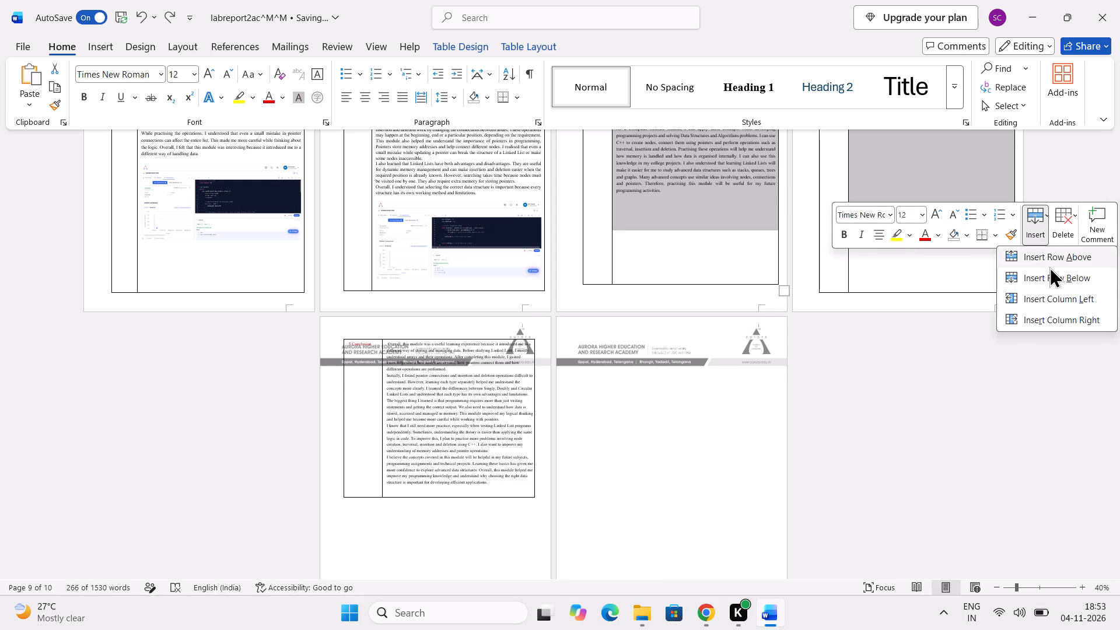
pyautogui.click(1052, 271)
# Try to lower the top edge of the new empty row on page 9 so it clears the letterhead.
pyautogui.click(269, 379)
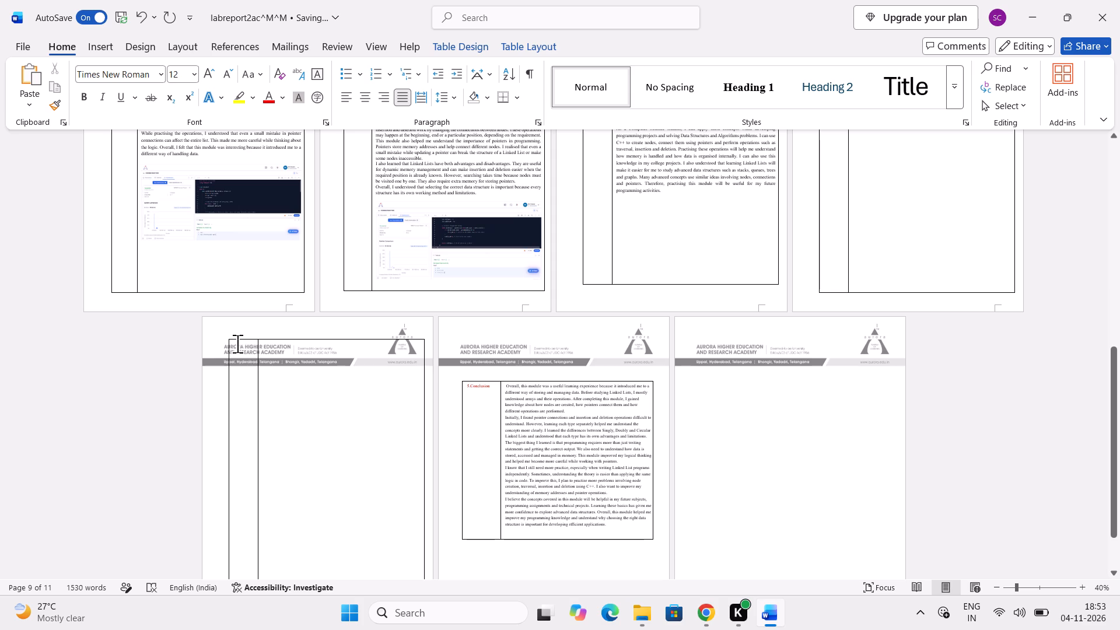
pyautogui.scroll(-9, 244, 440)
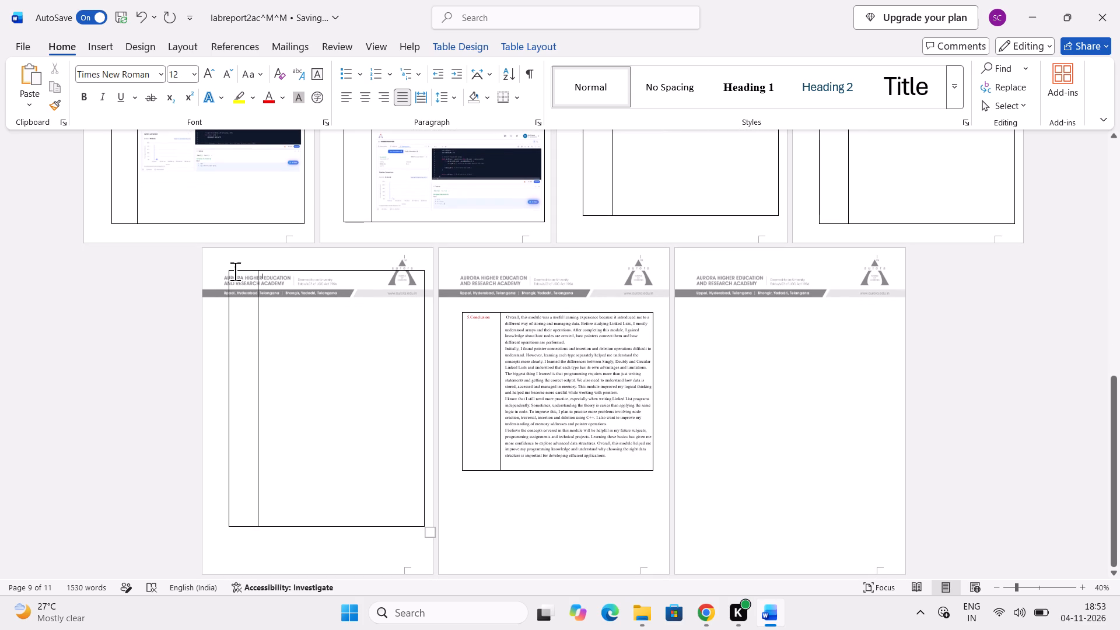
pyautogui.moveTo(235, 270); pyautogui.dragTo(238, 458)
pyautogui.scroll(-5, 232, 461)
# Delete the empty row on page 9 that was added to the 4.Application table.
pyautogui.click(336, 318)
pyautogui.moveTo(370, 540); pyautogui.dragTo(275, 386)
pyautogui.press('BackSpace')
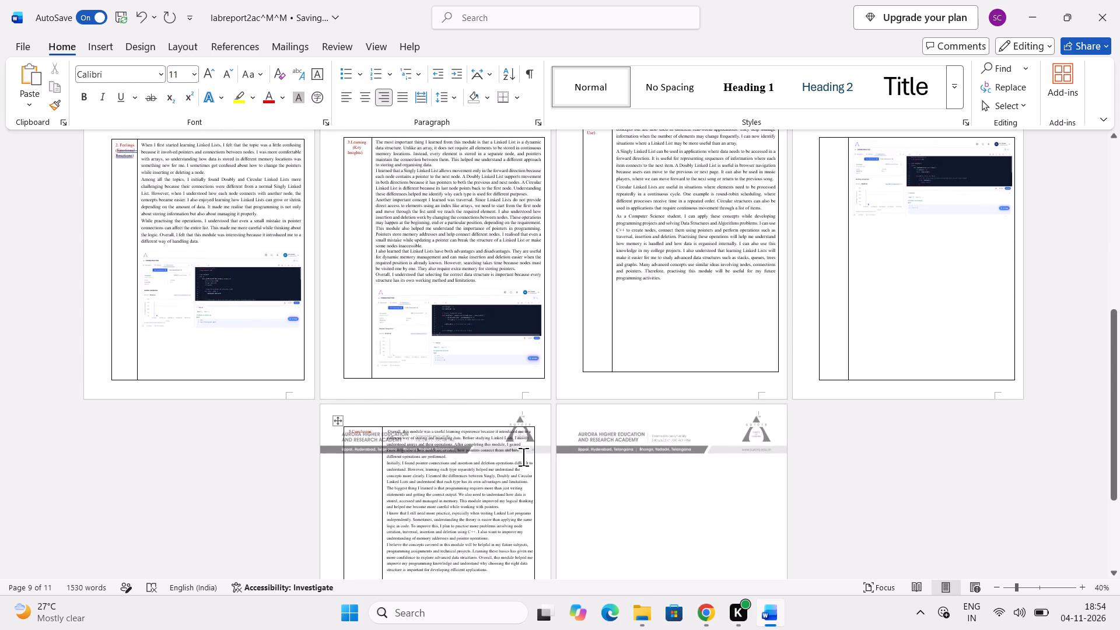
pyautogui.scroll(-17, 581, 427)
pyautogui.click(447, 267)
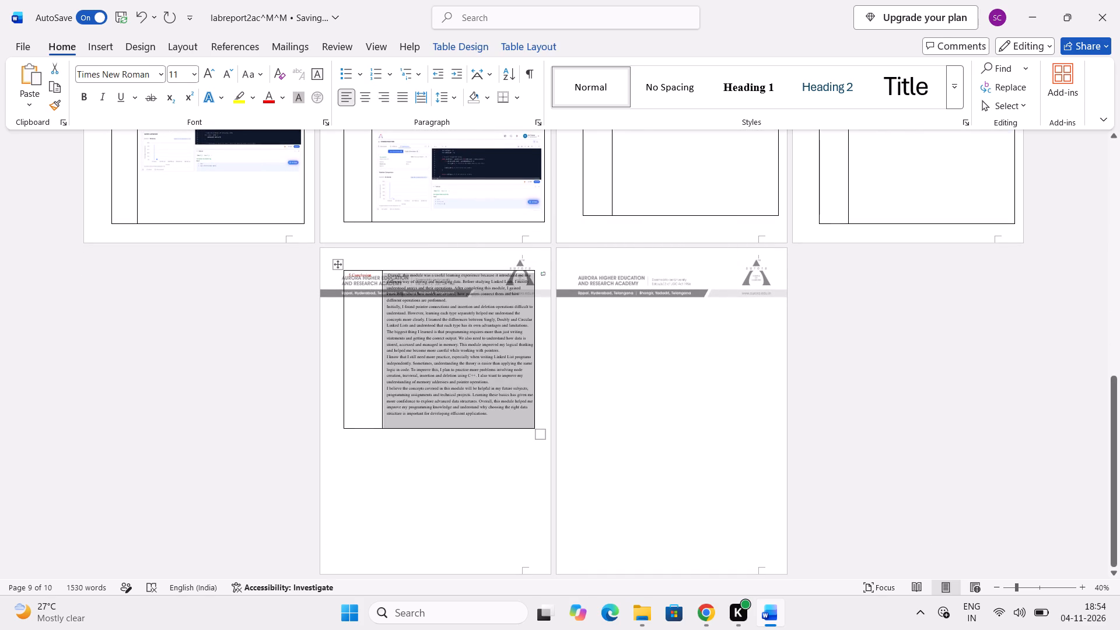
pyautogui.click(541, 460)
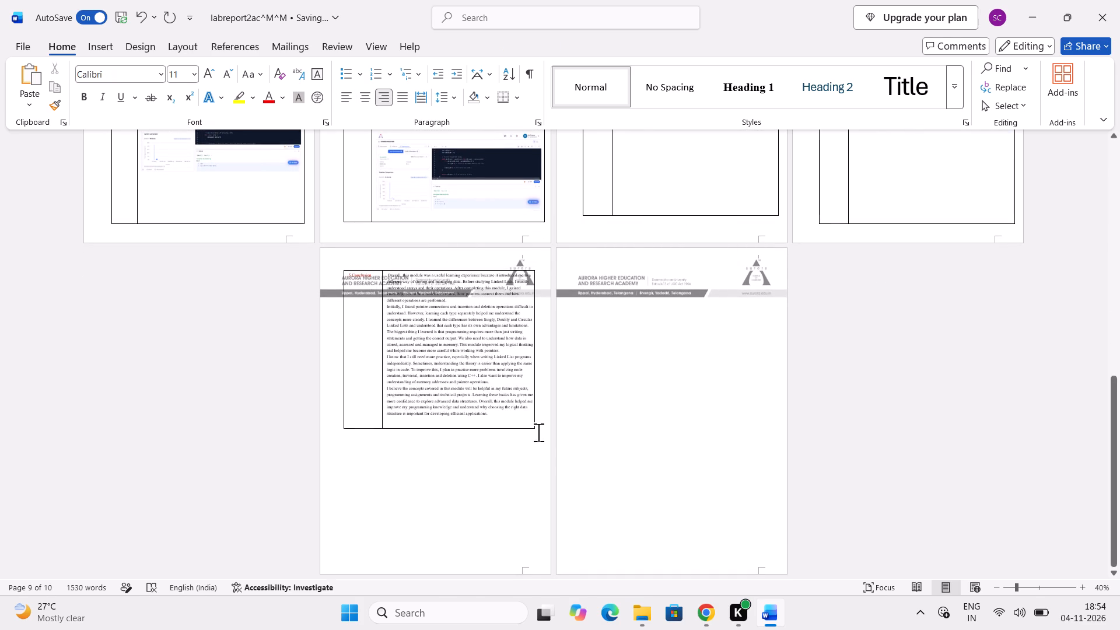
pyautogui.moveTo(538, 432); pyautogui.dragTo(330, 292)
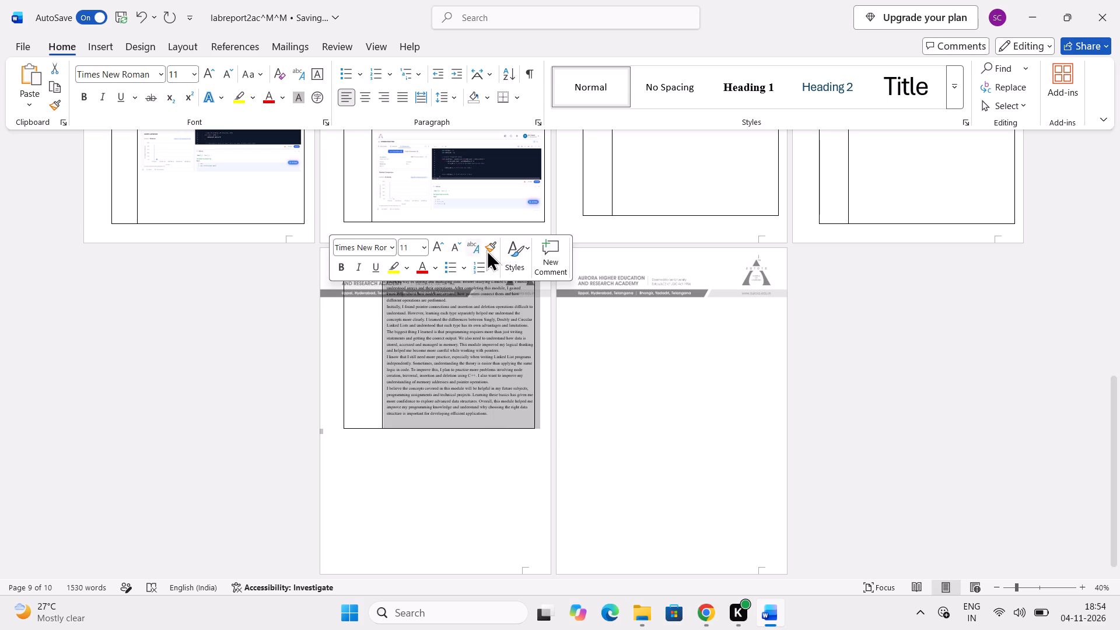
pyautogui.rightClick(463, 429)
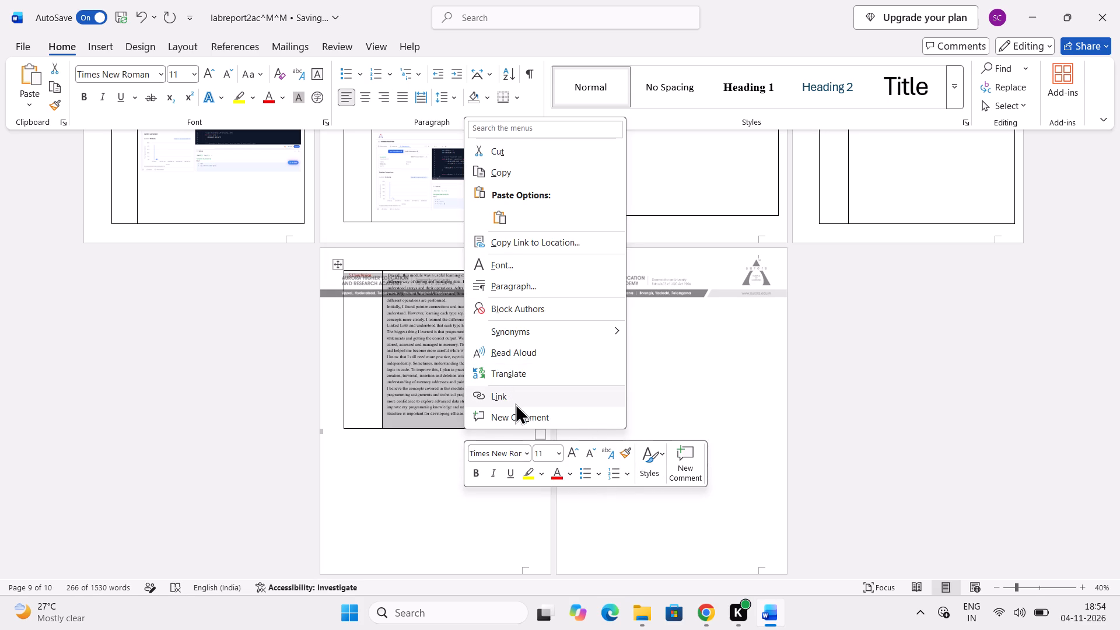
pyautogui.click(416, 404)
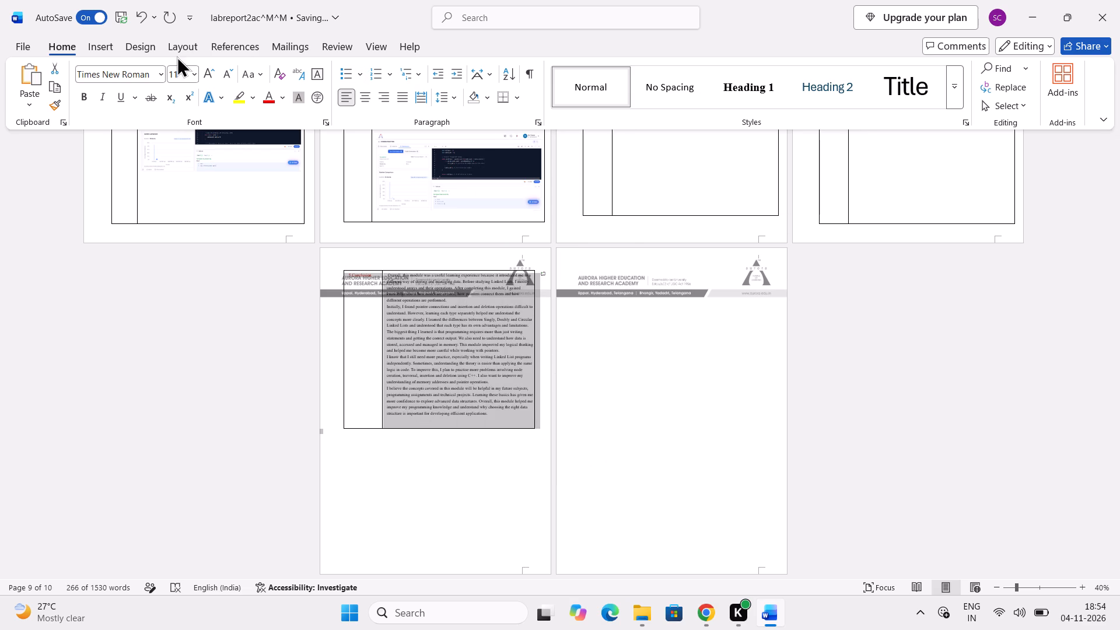
# Draw a single-cell table about 16.9 cm wide and 16.6 cm high below the letterhead on the blank page 10.
pyautogui.click(100, 51)
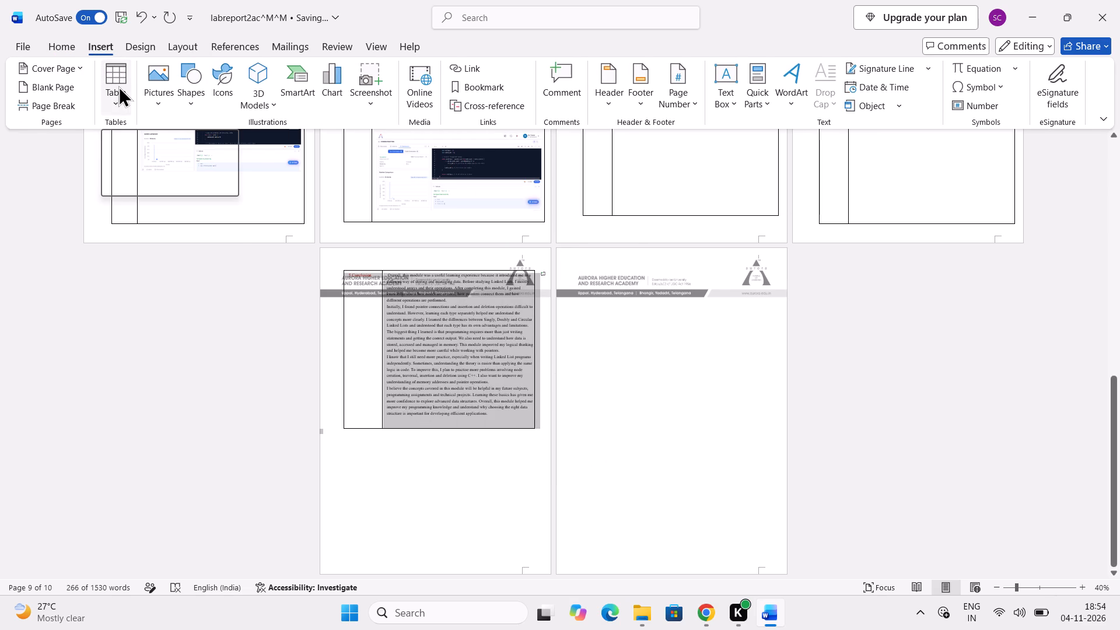
pyautogui.click(118, 86)
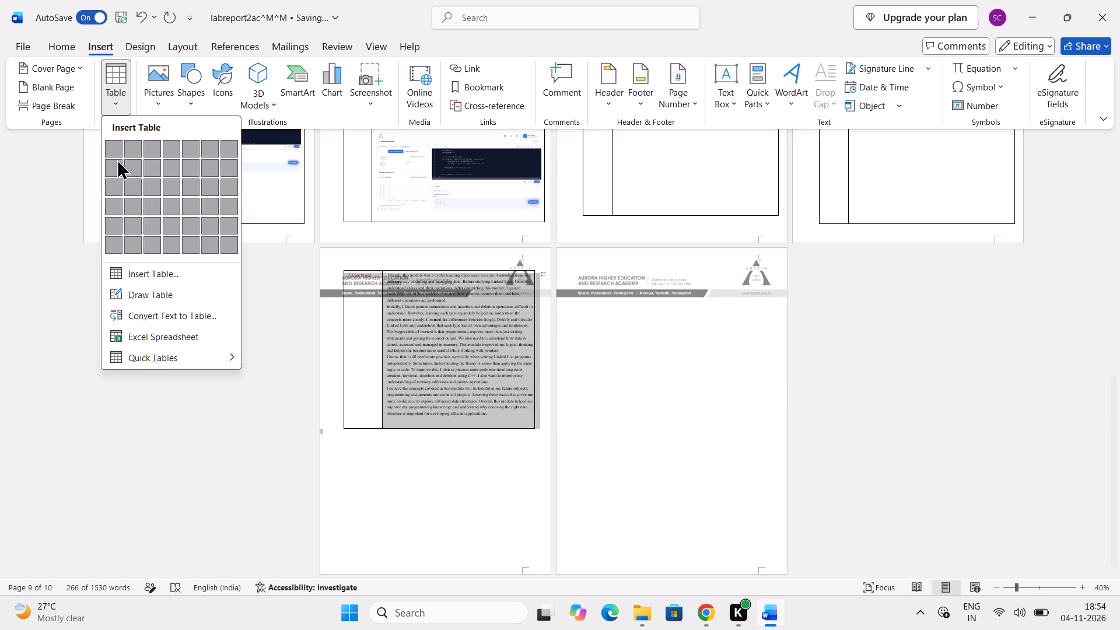
pyautogui.click(147, 286)
pyautogui.moveTo(577, 312); pyautogui.dragTo(599, 312)
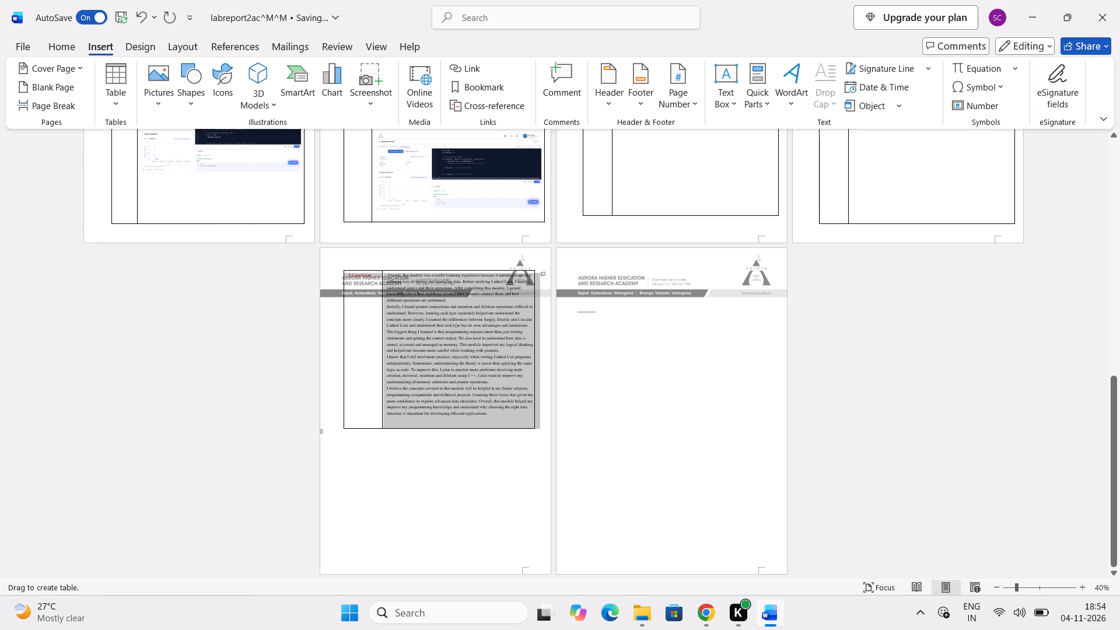
pyautogui.moveTo(599, 312); pyautogui.dragTo(764, 495)
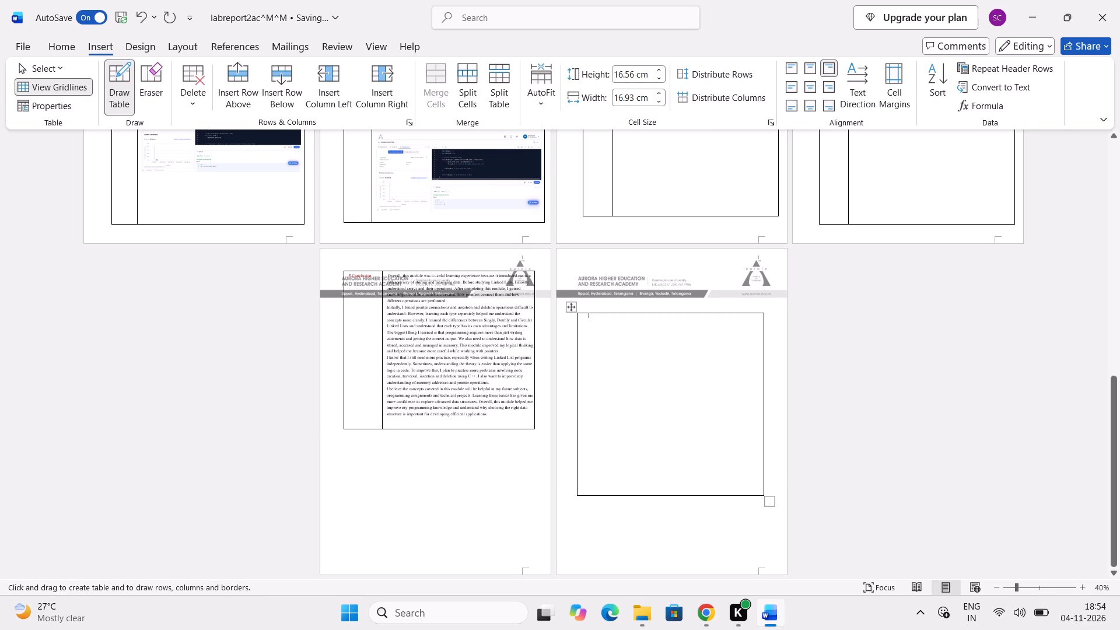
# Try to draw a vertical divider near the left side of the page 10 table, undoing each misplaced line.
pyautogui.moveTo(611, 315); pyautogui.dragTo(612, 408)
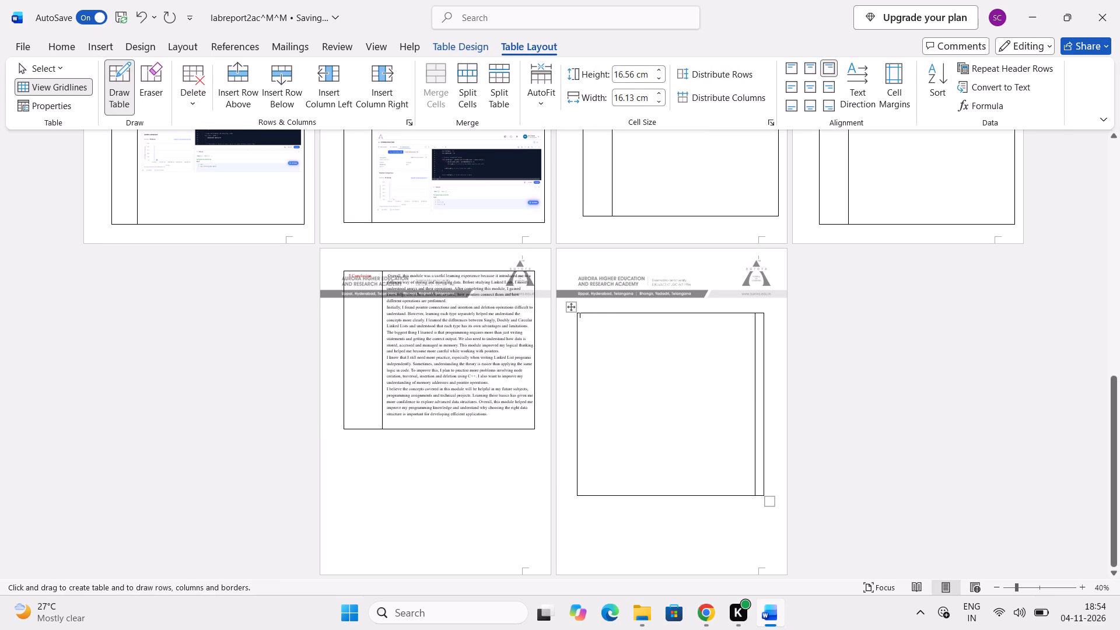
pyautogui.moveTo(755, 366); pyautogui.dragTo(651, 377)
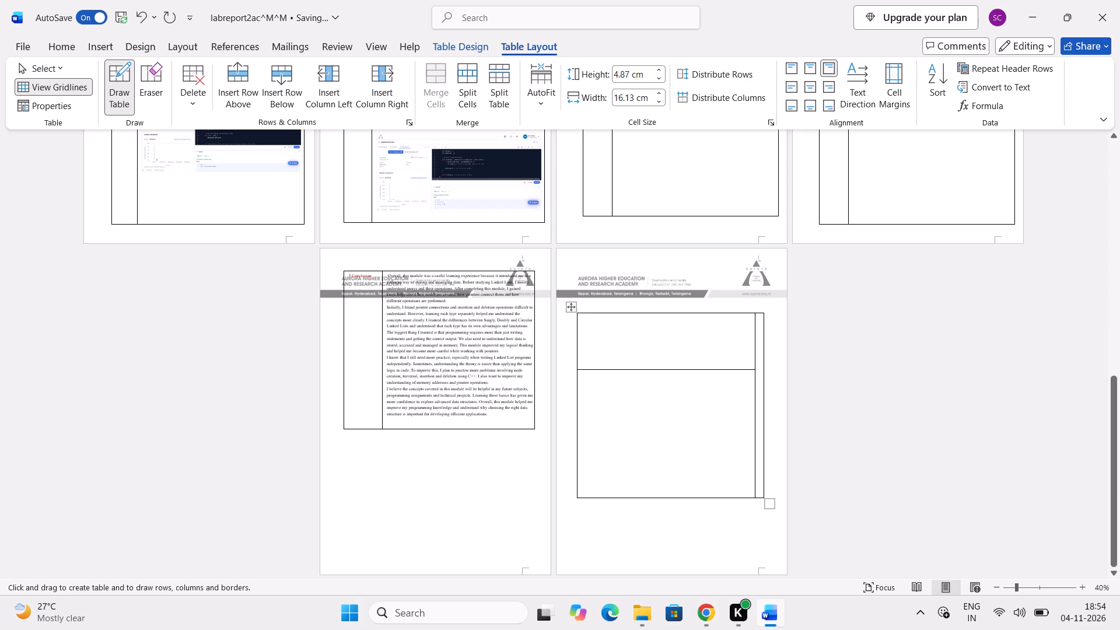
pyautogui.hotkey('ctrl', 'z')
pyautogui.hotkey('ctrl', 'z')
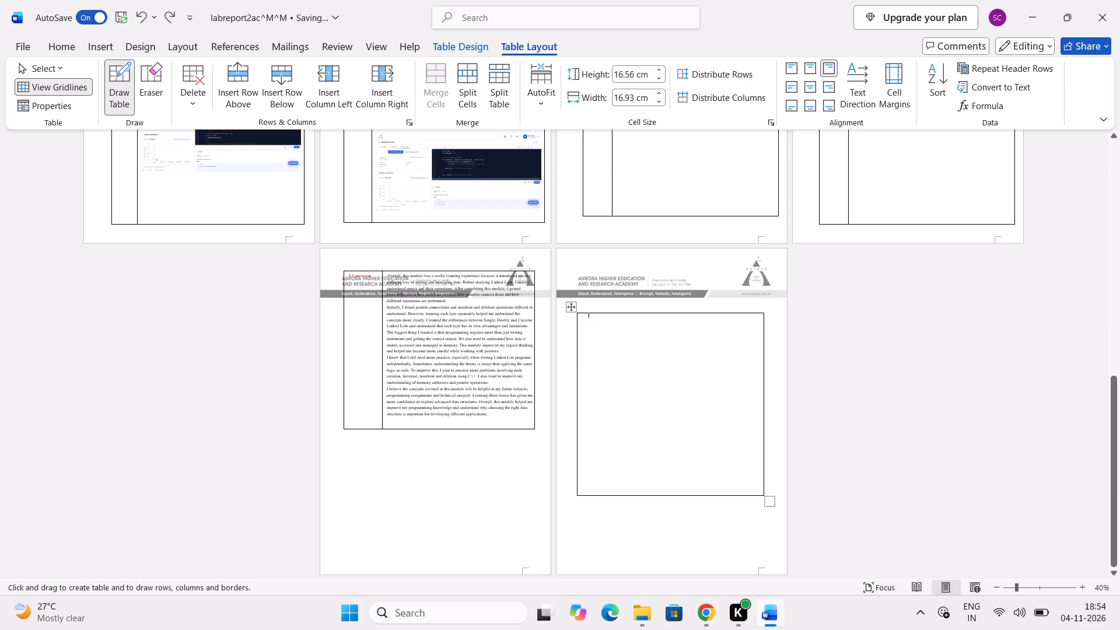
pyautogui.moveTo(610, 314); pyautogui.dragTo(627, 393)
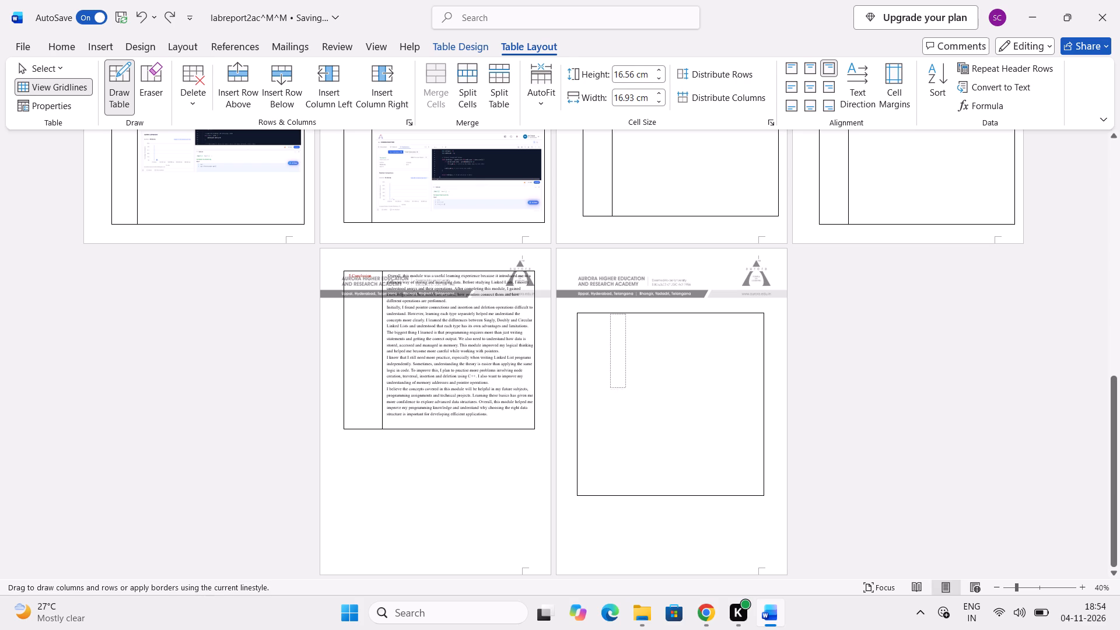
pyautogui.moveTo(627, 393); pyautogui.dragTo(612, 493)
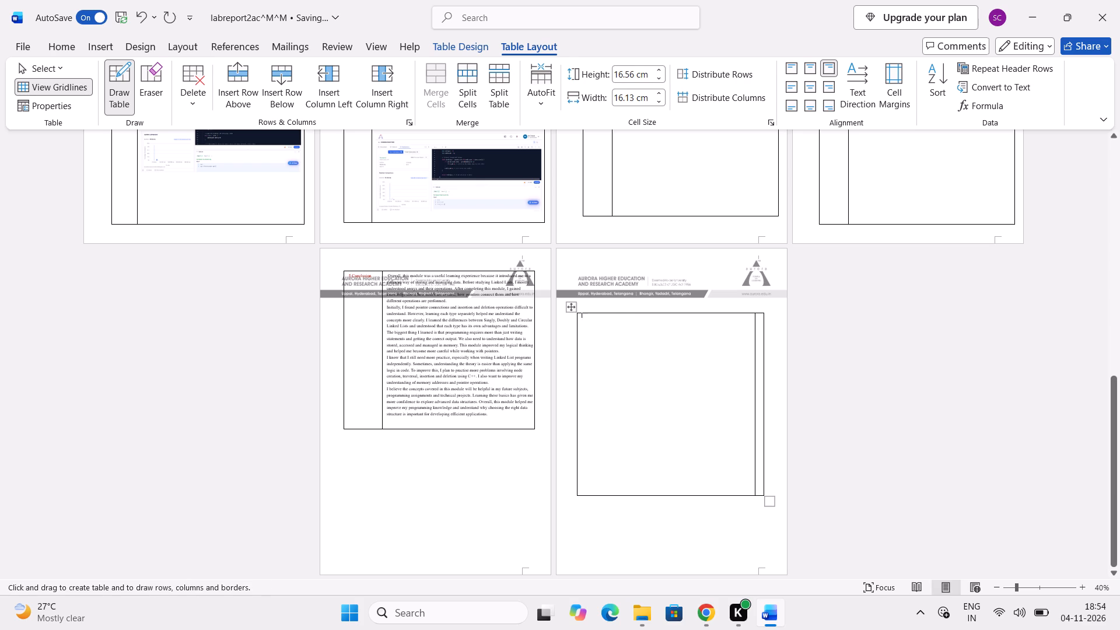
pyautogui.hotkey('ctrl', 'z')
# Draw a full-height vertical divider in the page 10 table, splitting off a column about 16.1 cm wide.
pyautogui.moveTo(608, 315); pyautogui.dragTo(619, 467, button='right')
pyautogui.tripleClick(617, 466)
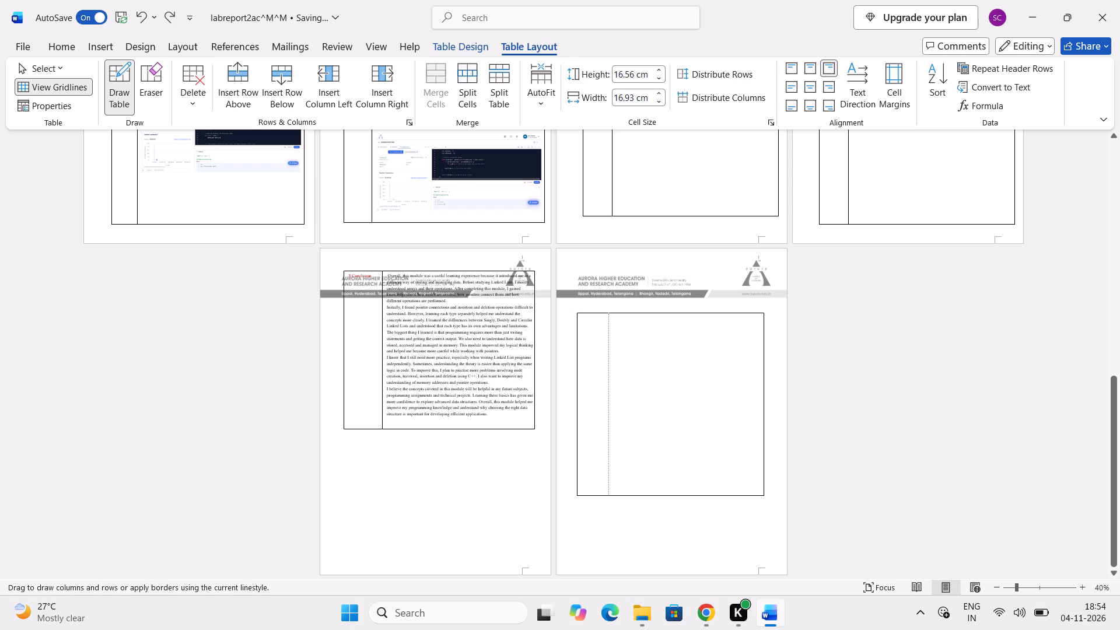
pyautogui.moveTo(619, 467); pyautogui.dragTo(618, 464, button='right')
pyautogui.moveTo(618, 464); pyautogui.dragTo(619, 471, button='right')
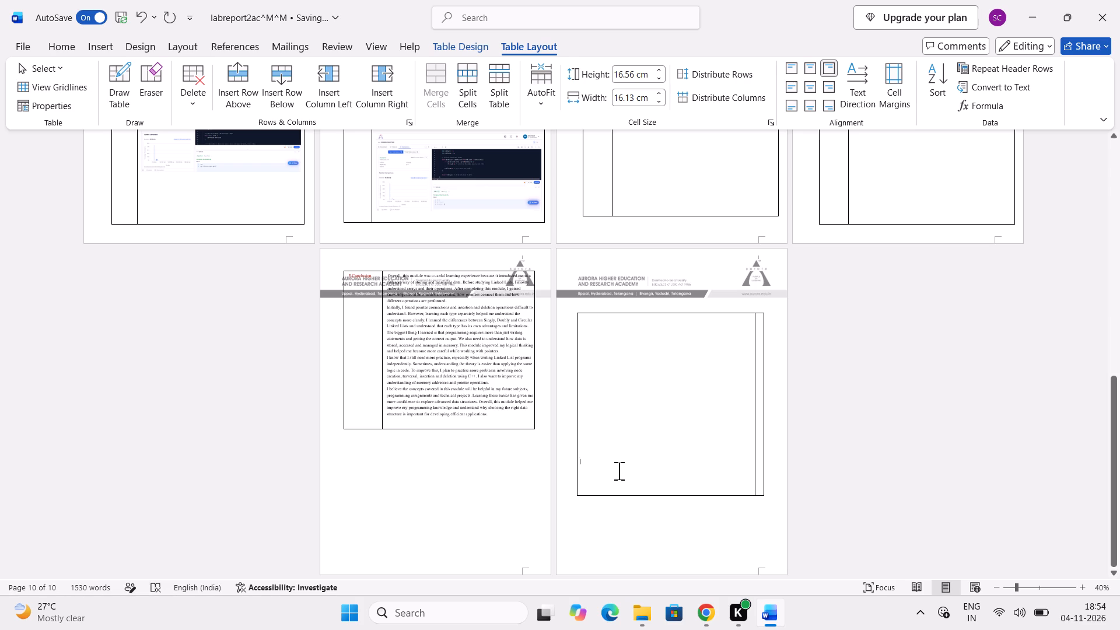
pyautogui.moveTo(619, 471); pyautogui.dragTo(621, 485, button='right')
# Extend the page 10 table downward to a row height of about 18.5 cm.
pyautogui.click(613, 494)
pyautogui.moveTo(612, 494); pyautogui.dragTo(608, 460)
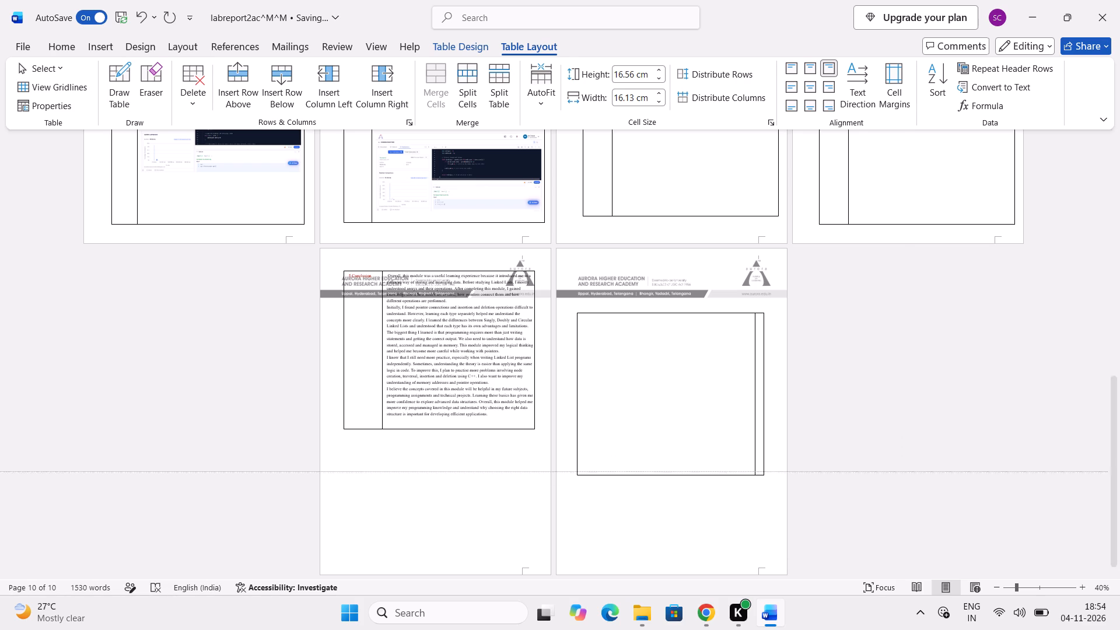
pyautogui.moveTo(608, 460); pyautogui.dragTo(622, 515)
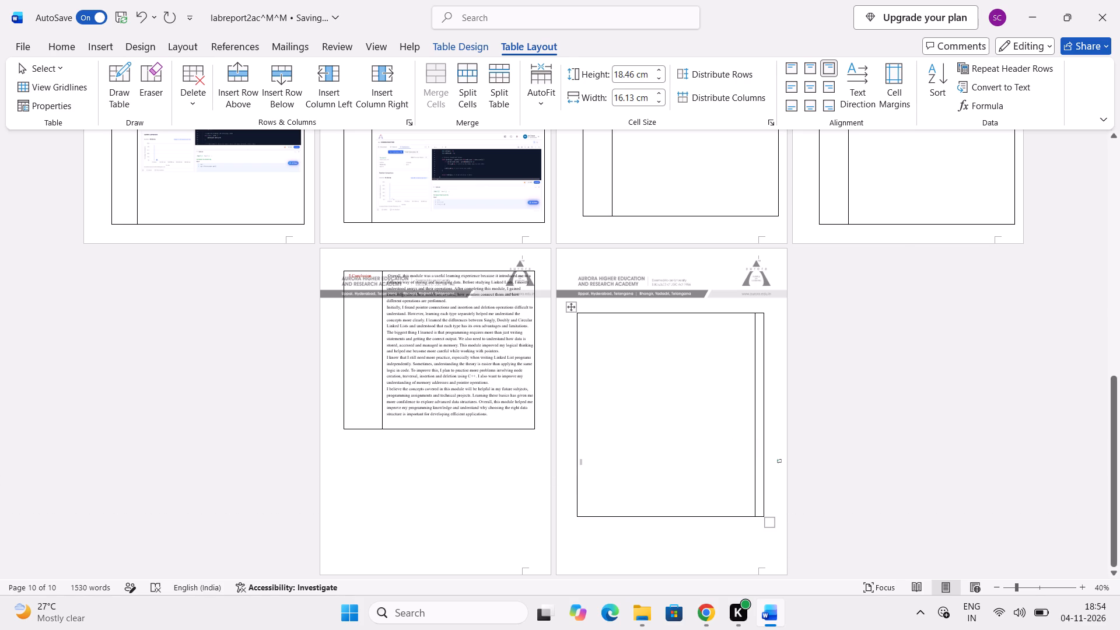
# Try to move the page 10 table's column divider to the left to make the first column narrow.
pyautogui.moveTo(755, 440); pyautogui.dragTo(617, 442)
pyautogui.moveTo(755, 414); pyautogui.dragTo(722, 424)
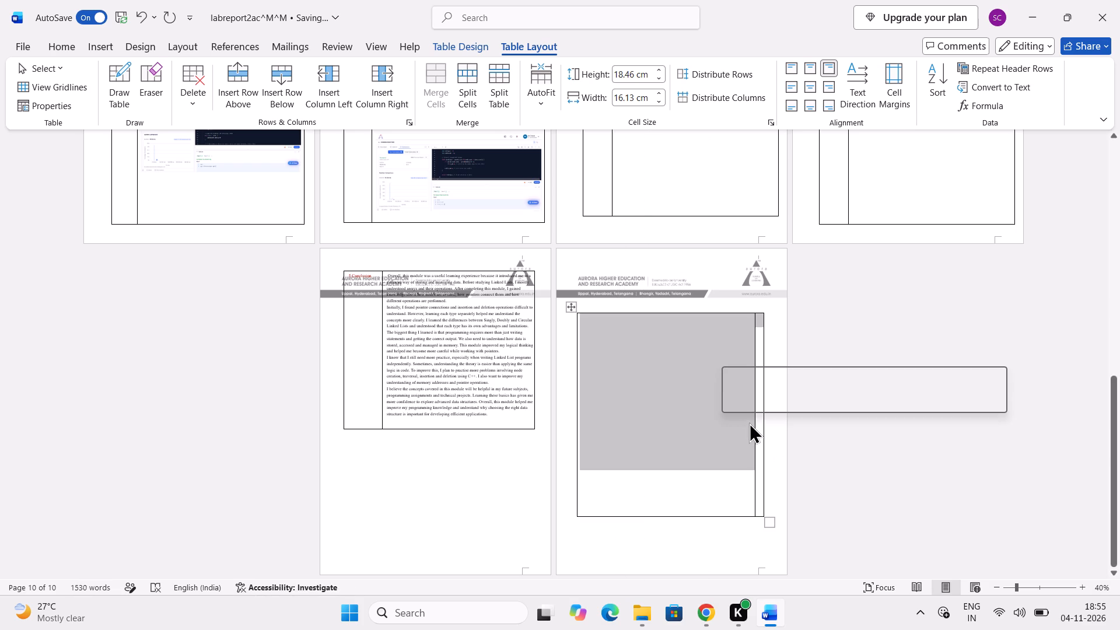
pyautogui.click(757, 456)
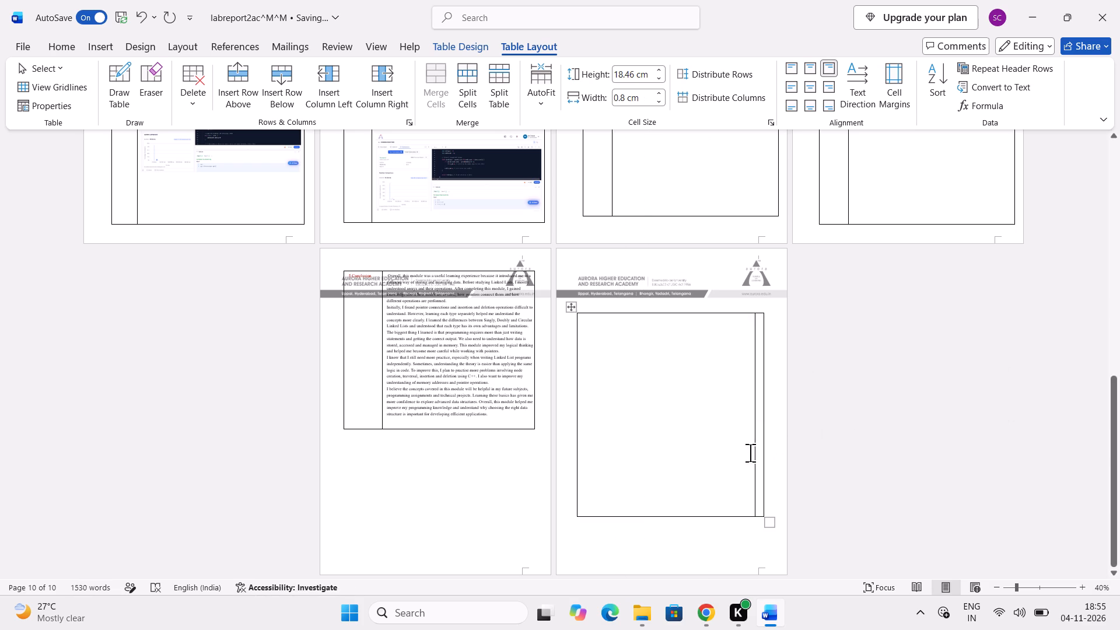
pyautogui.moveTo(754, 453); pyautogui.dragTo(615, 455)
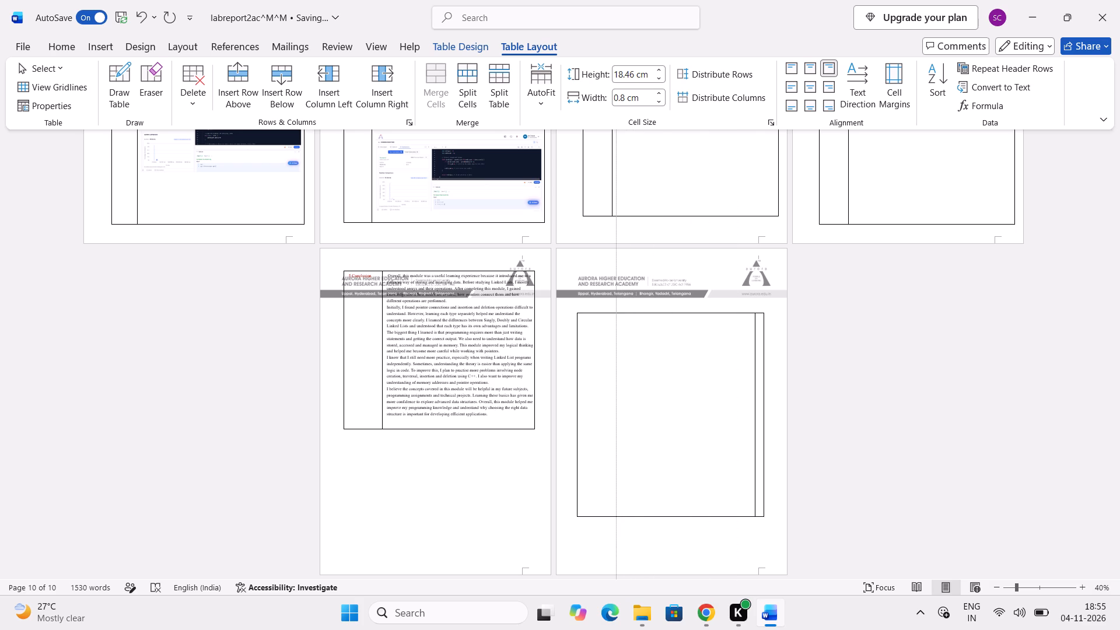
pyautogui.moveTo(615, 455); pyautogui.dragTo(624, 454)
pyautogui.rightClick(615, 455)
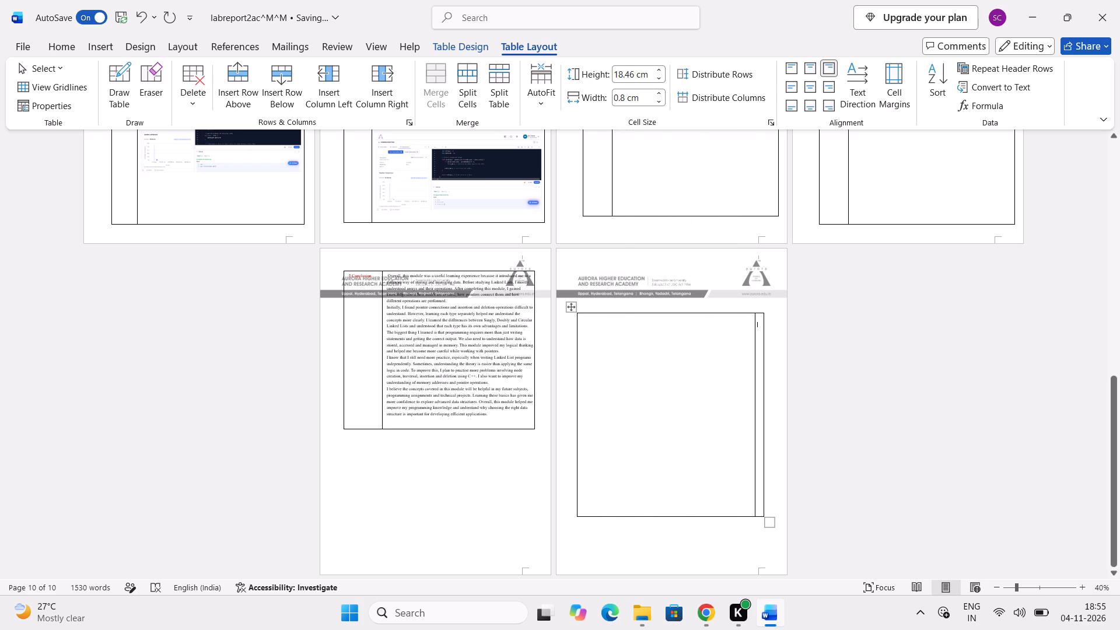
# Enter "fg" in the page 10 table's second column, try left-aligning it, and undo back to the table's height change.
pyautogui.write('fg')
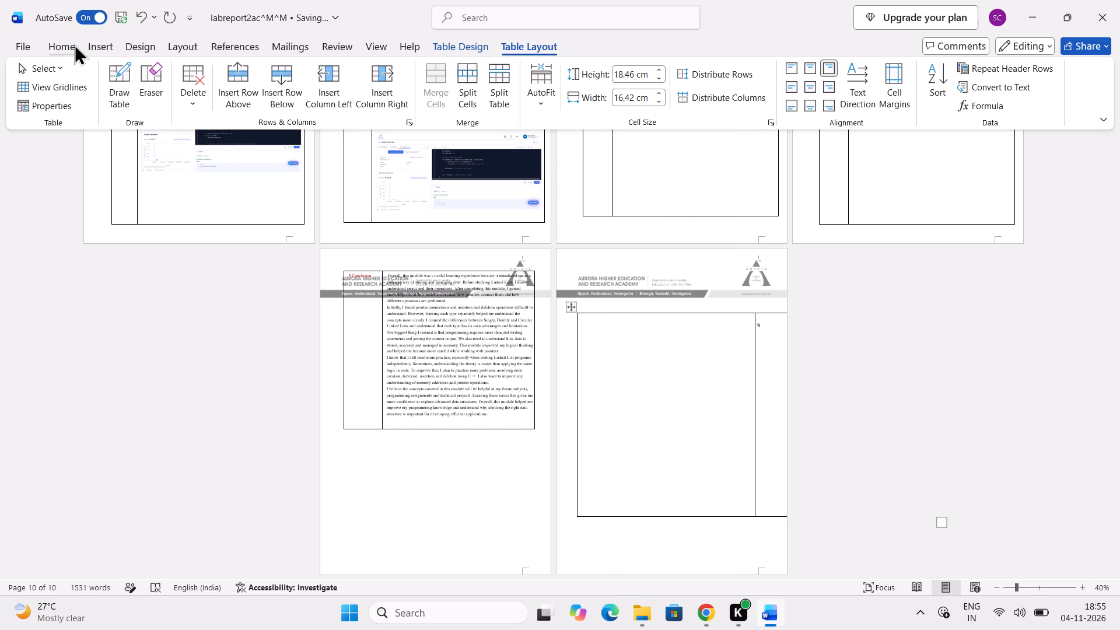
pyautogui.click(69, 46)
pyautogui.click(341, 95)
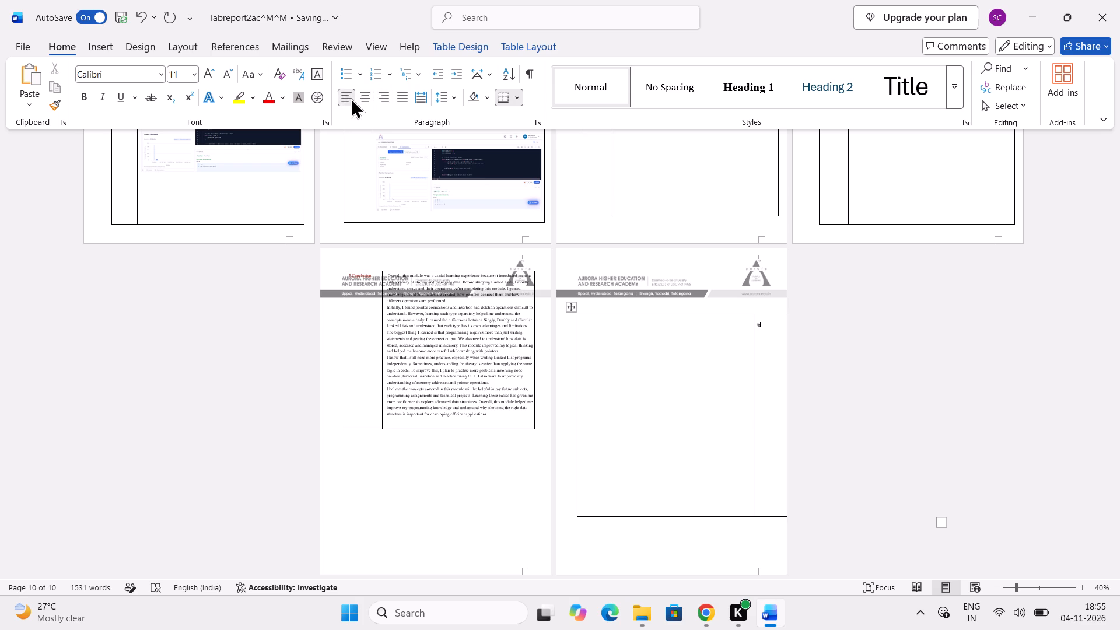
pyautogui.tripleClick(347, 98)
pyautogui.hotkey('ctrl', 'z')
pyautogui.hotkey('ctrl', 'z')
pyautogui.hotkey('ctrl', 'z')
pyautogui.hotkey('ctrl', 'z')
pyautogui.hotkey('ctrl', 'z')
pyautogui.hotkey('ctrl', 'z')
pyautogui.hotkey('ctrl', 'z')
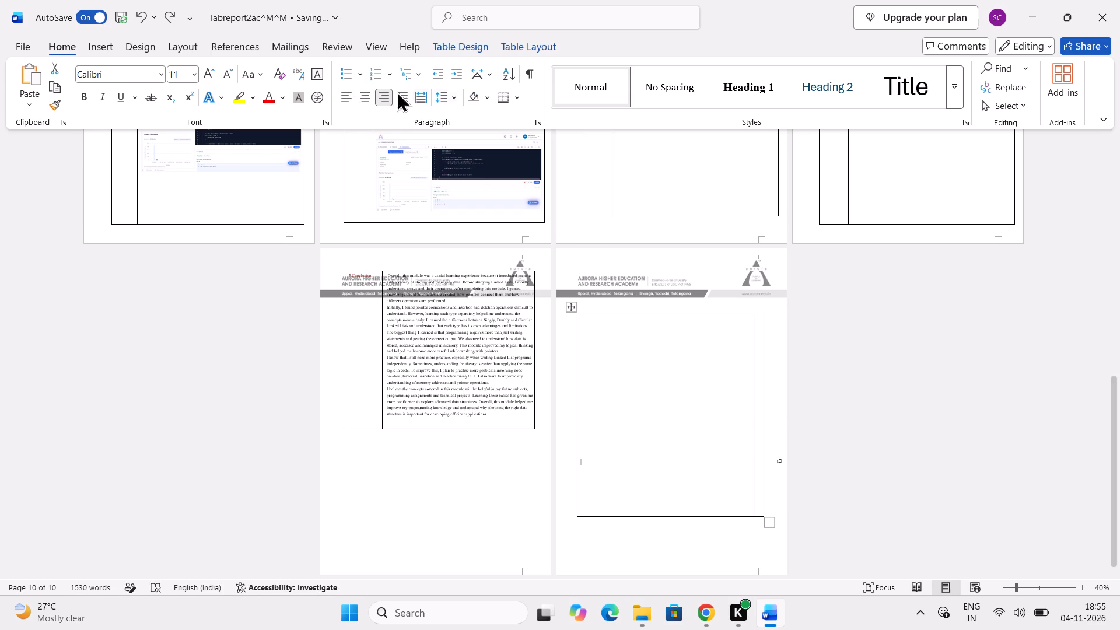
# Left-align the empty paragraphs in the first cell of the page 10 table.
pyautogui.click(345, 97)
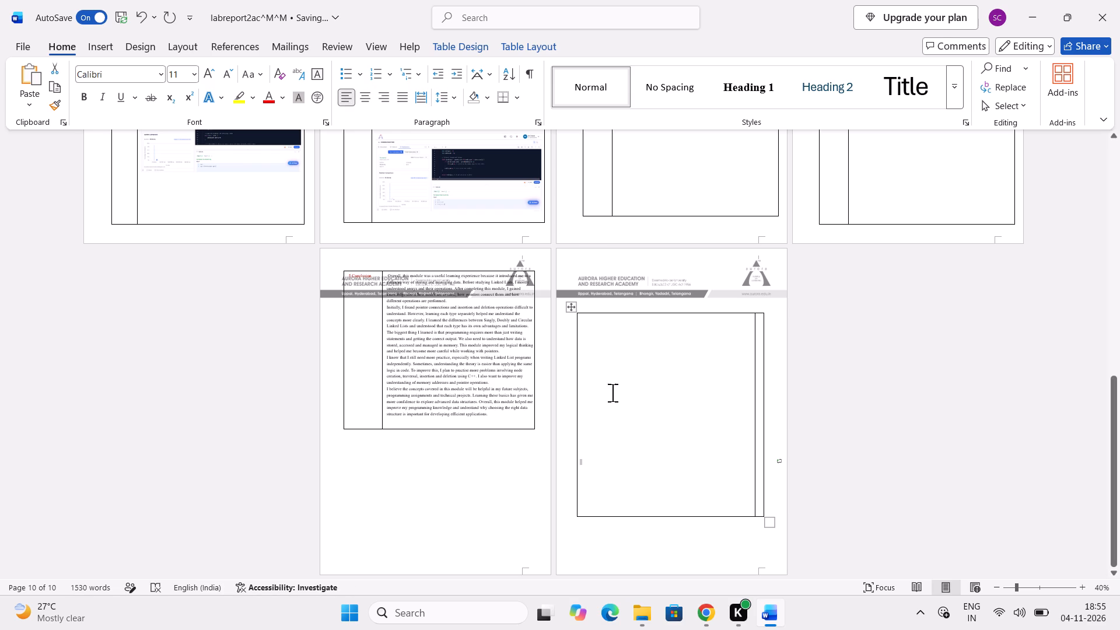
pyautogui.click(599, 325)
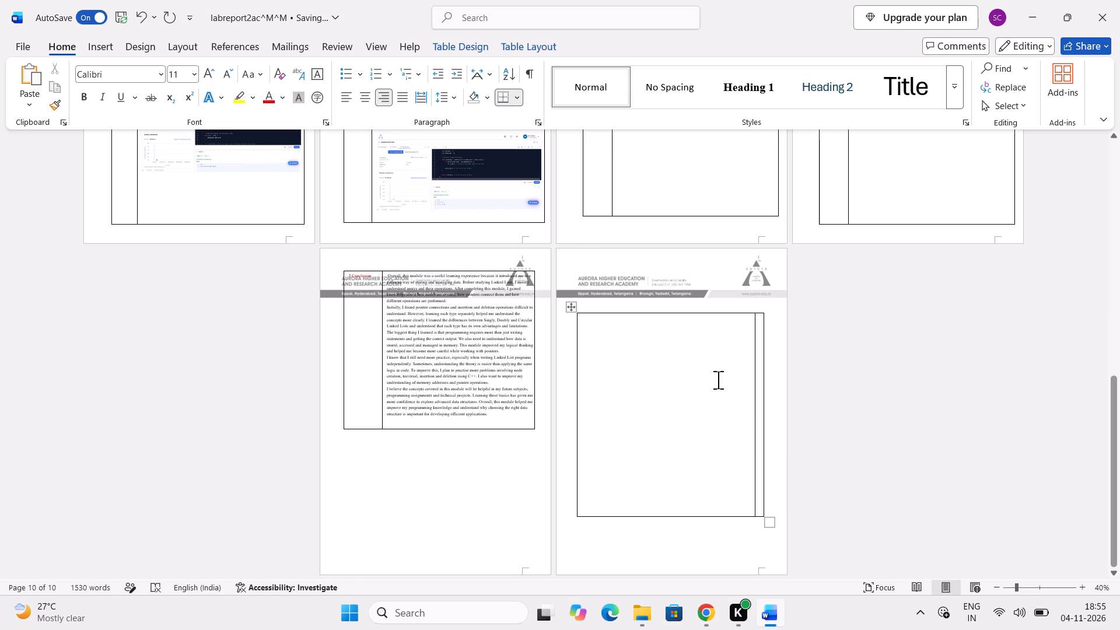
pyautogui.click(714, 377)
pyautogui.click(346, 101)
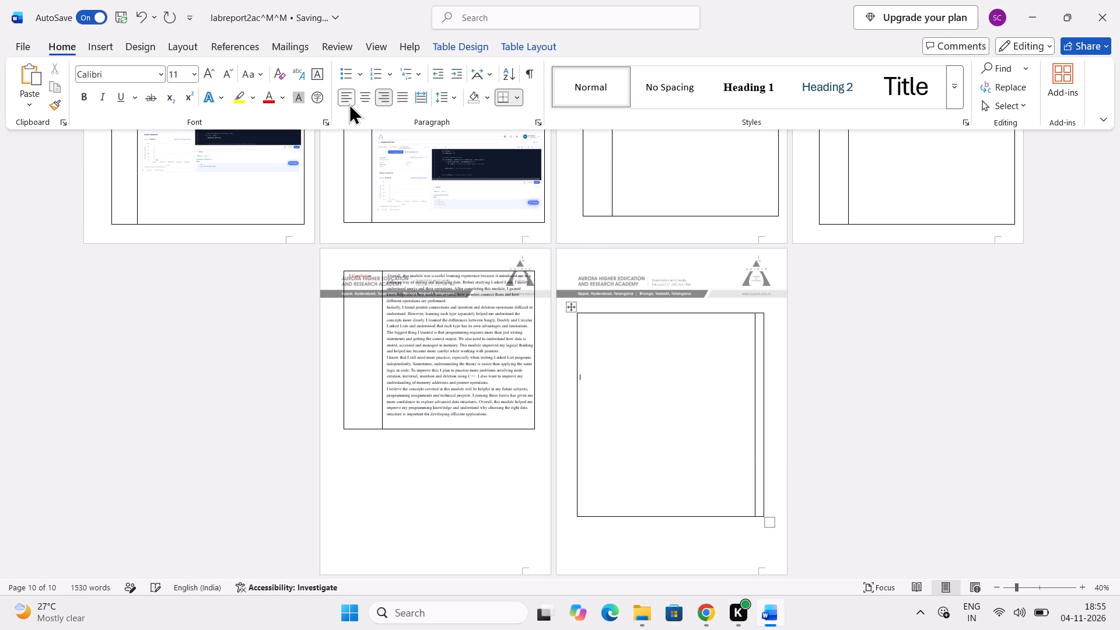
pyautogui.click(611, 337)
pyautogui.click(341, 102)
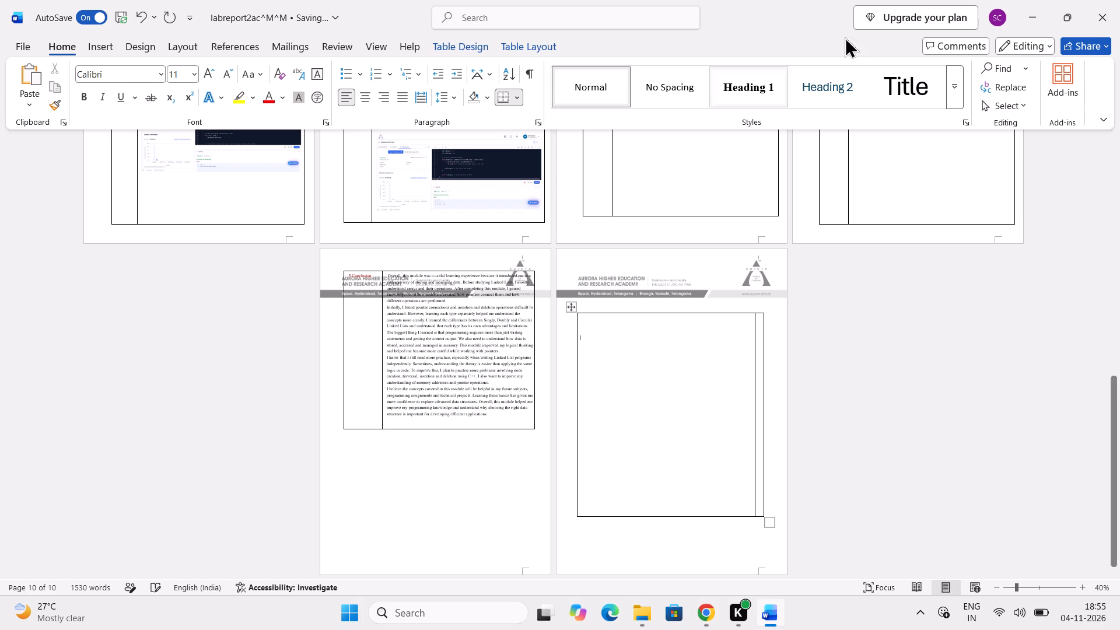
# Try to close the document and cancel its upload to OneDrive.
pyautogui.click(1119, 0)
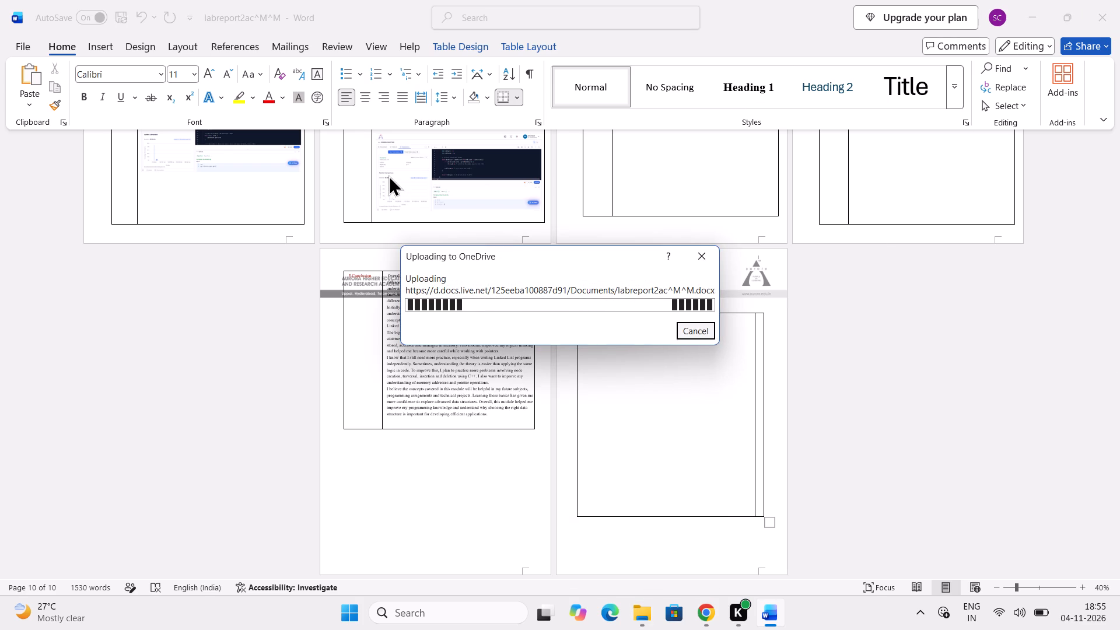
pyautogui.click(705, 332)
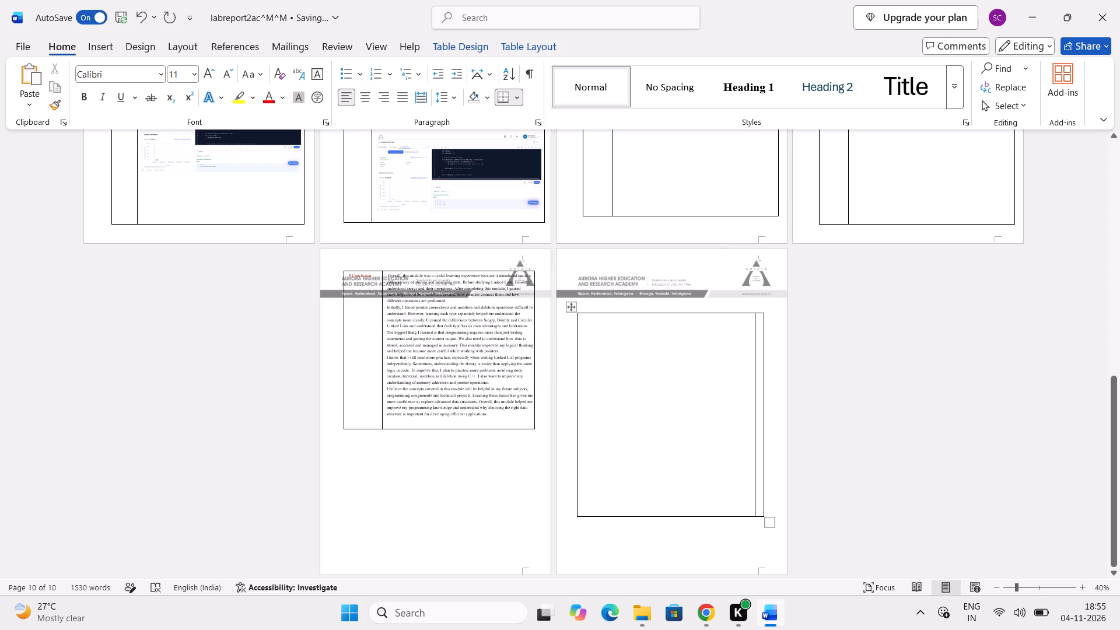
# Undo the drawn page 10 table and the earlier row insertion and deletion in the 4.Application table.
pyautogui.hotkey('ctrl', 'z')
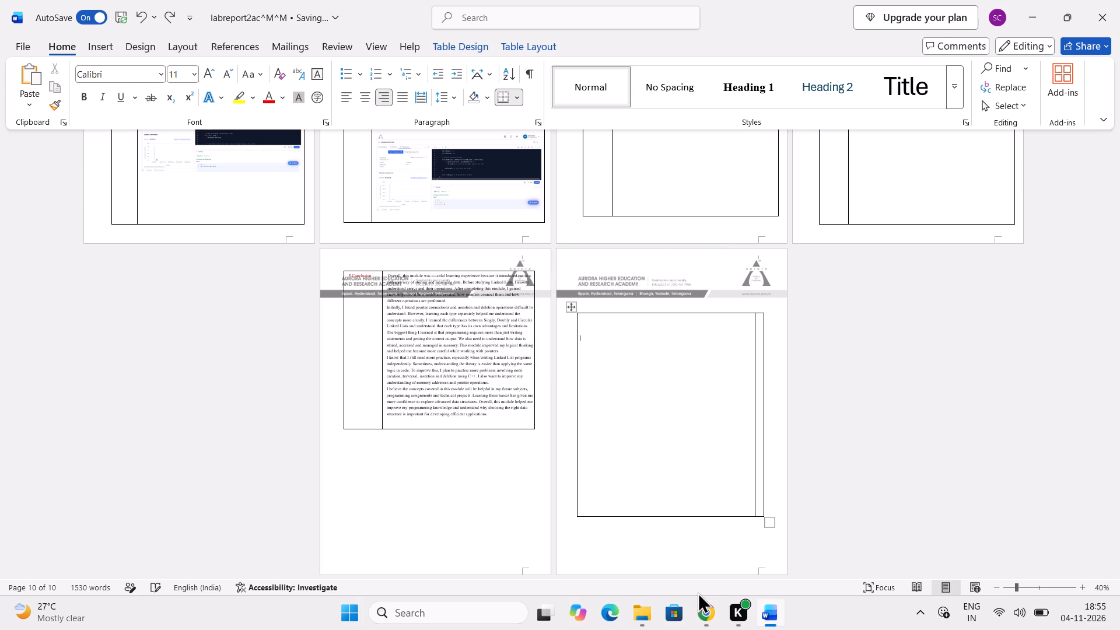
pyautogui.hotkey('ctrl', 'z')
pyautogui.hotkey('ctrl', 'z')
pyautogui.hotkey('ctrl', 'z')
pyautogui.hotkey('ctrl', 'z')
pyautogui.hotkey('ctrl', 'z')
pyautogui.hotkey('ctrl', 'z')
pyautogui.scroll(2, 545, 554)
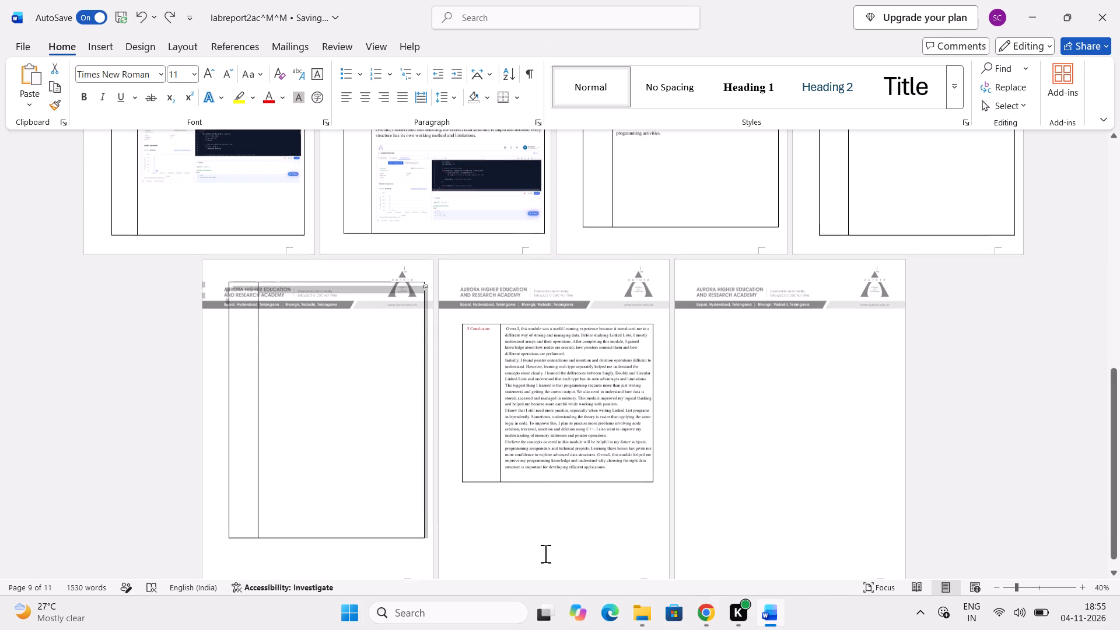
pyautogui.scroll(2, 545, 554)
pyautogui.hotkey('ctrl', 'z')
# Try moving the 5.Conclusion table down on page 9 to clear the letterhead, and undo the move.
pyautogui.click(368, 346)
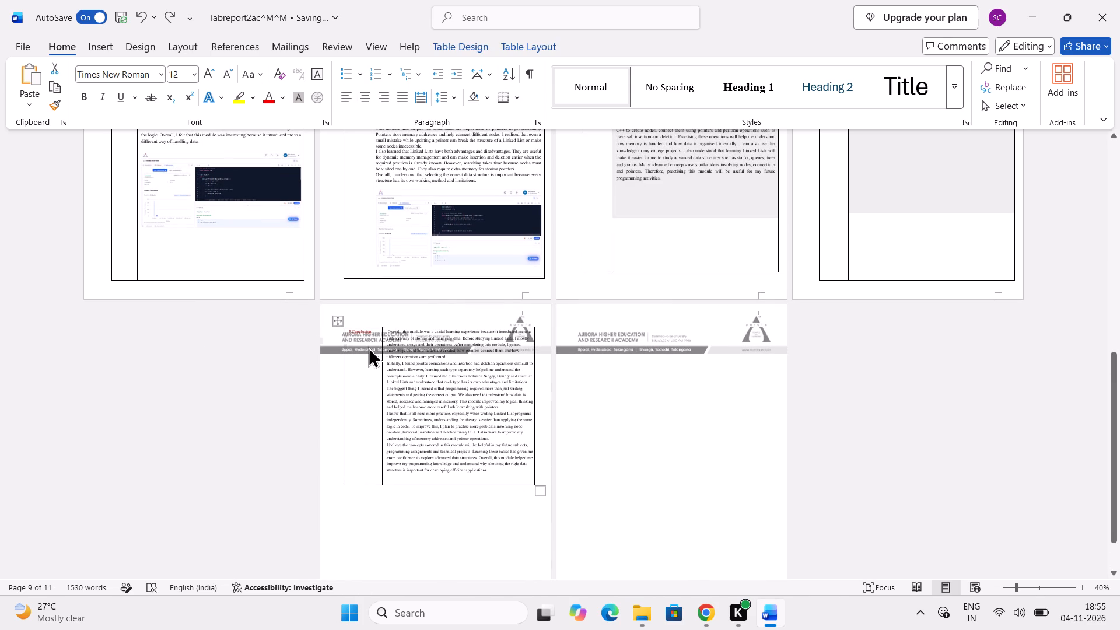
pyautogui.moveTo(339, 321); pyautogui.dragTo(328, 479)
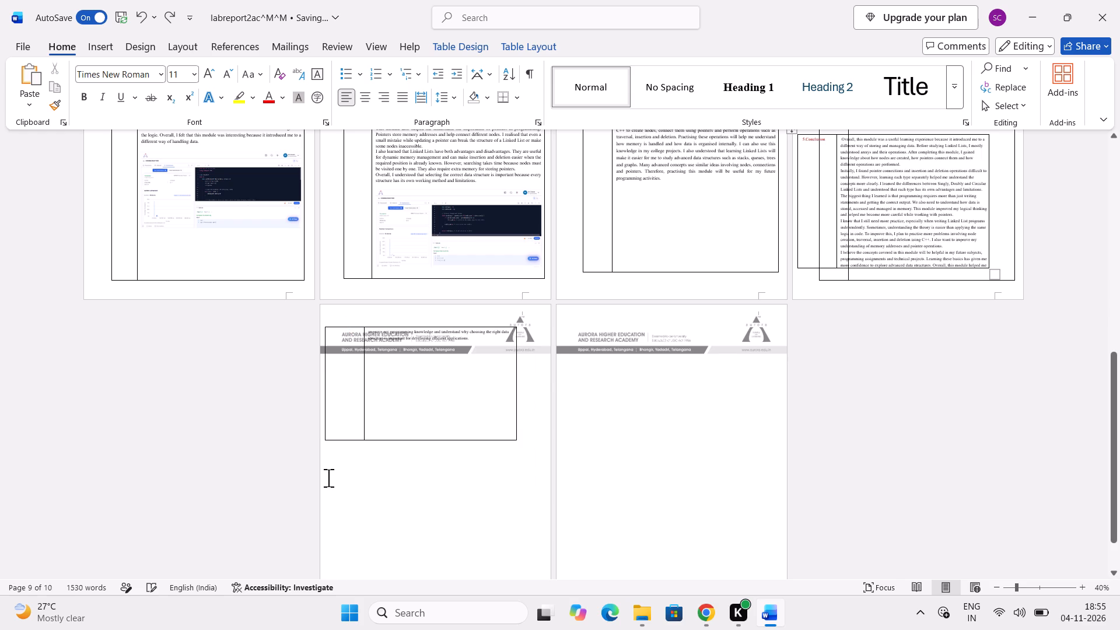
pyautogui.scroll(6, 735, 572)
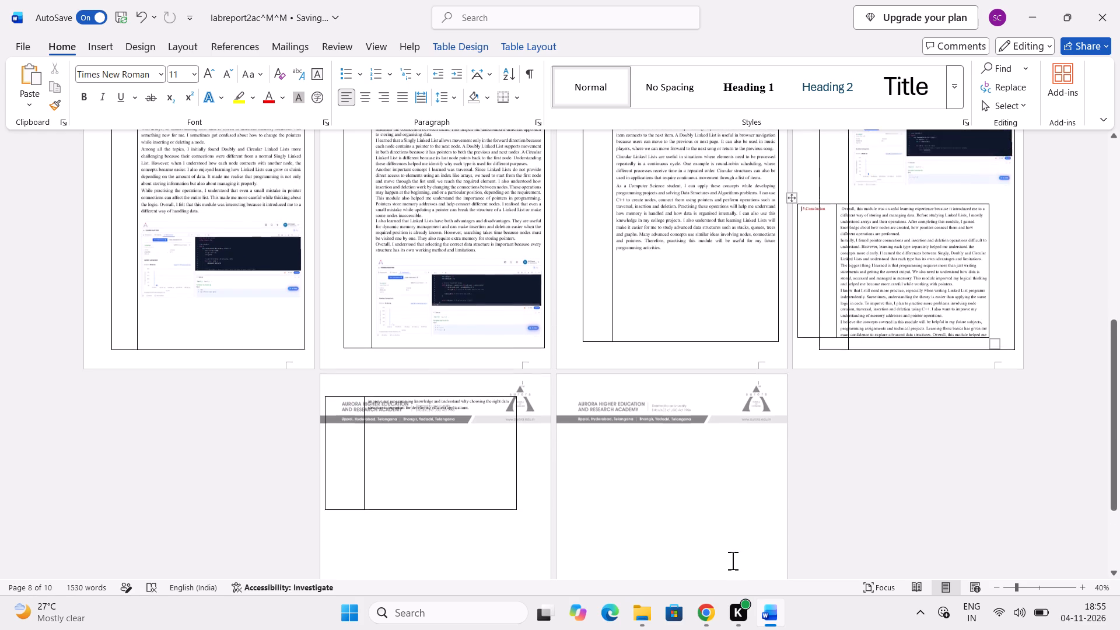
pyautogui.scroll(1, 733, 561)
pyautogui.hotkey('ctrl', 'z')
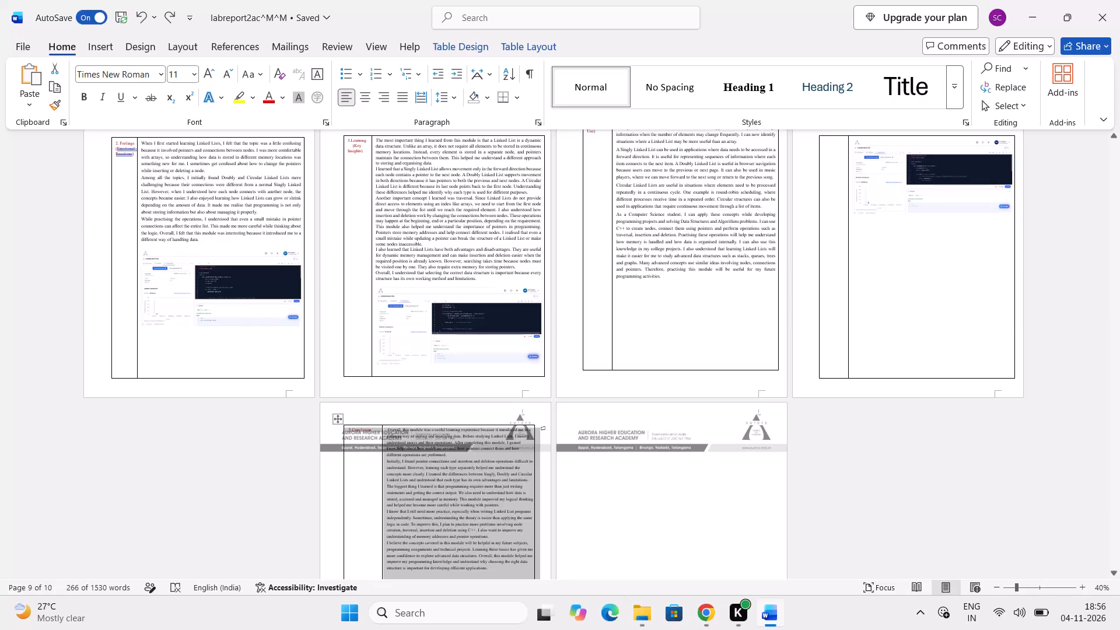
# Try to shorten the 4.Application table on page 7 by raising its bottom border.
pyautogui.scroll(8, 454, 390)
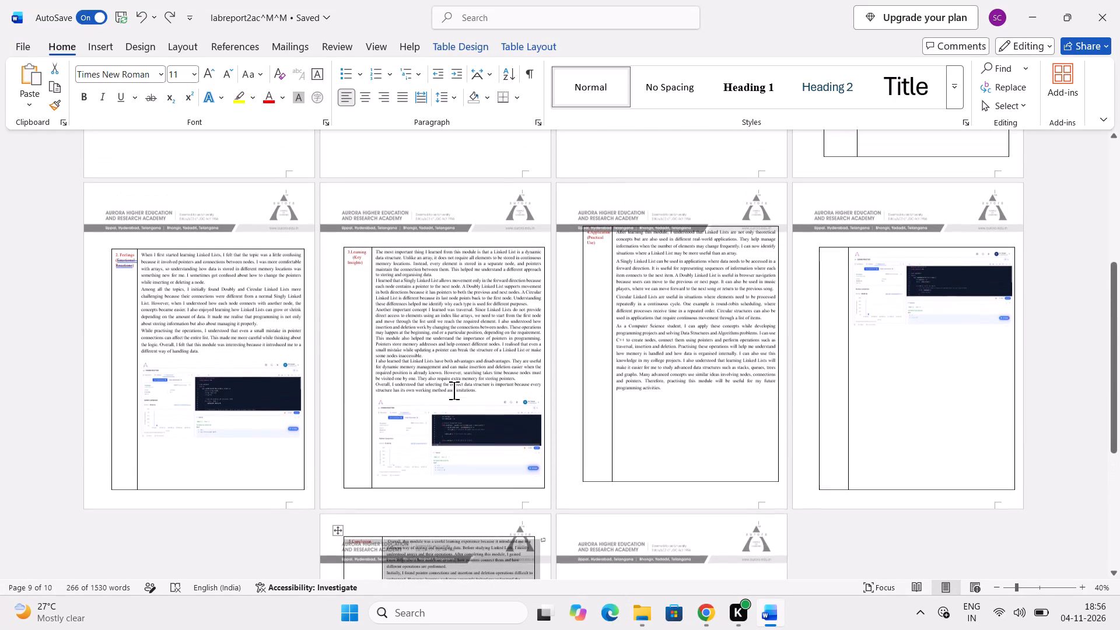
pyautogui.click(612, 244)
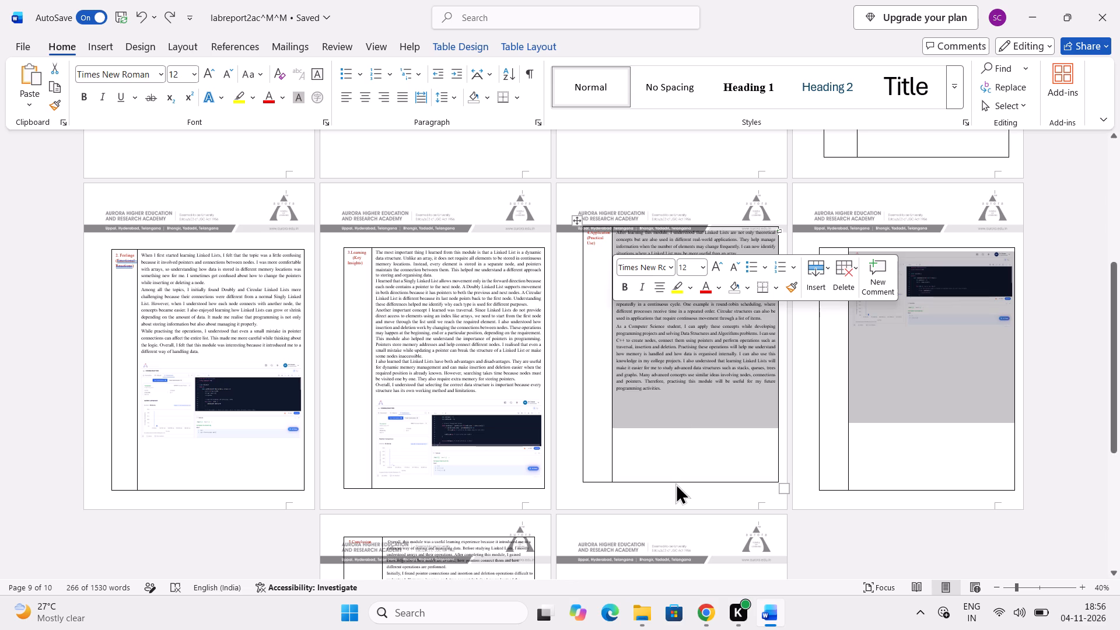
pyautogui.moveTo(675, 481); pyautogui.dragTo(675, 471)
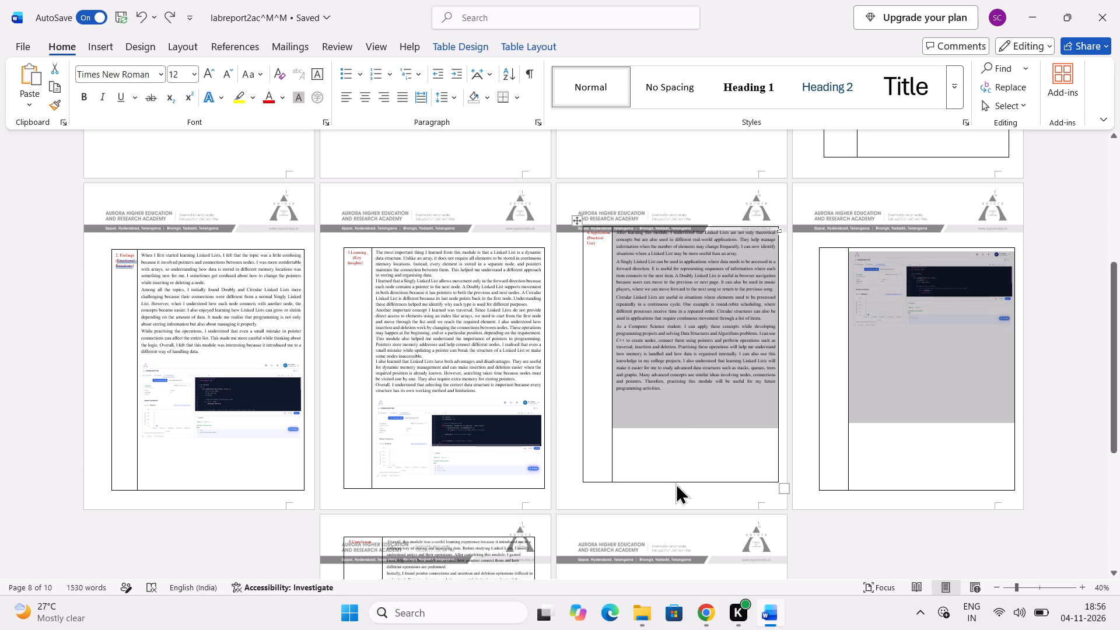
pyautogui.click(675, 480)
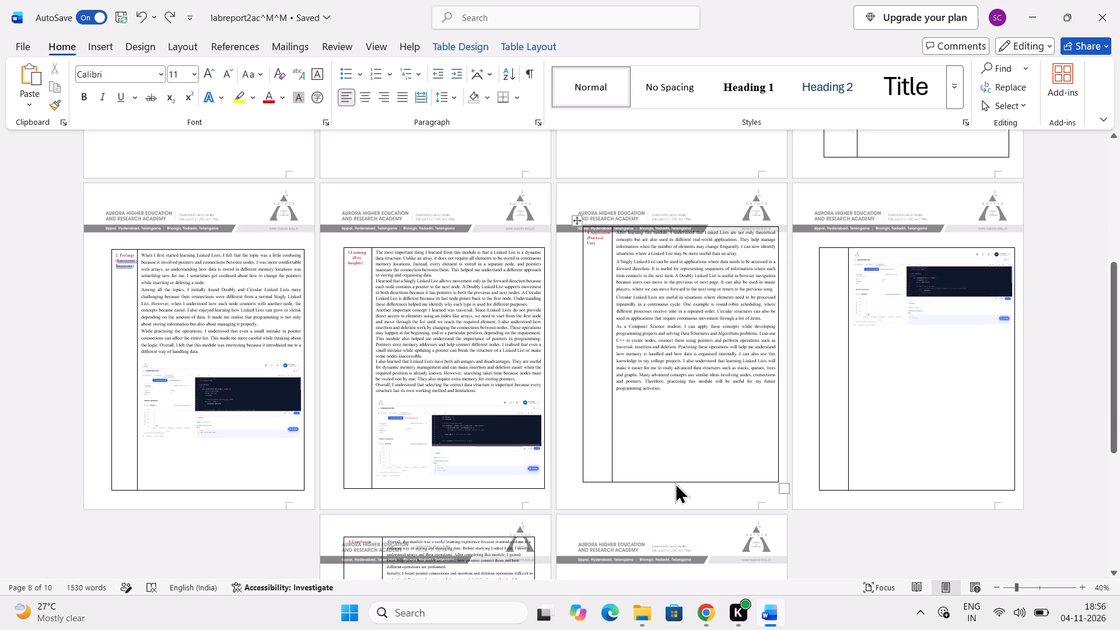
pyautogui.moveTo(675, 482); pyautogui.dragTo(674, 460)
# Shift the 4.Application table on page 7 towards the page's left edge while trying to bring it down below the letterhead.
pyautogui.scroll(20, 348, 400)
pyautogui.scroll(1, 348, 400)
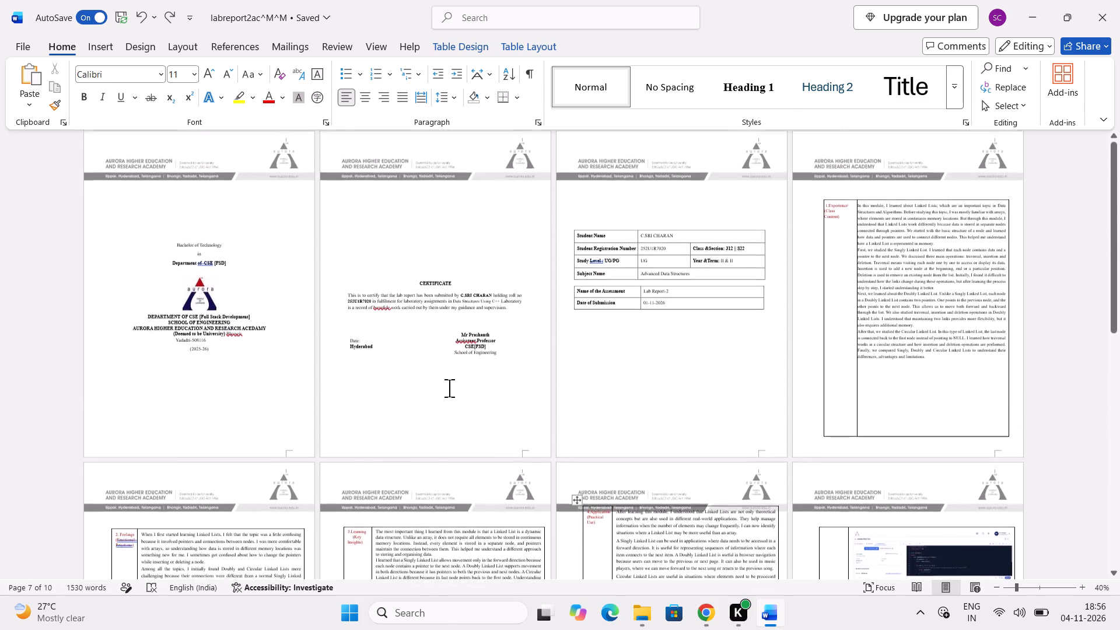
pyautogui.scroll(-8, 449, 388)
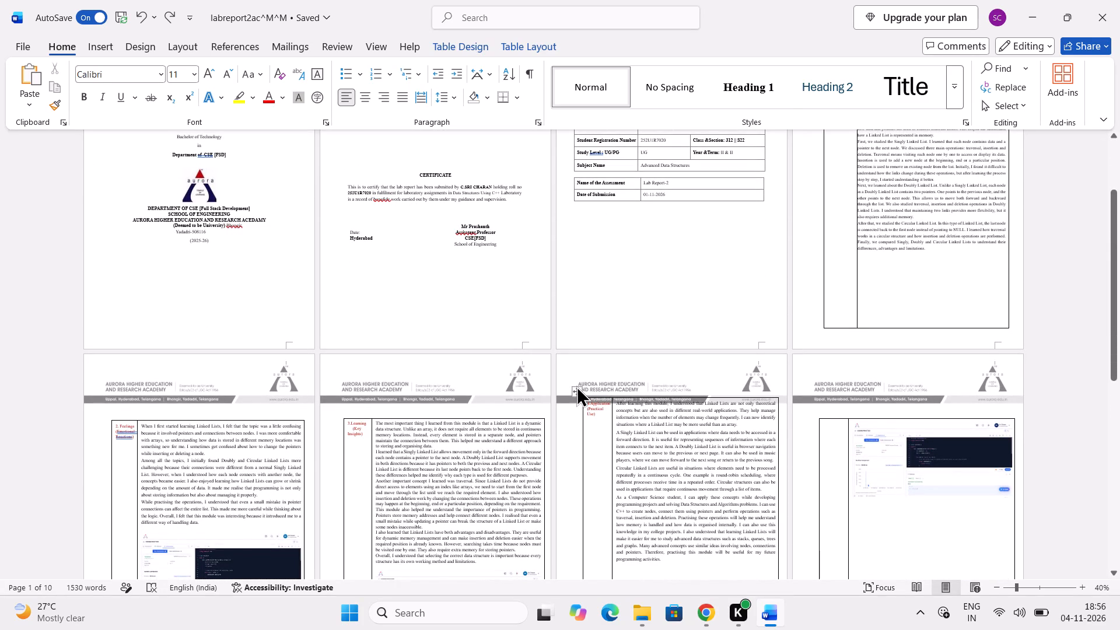
pyautogui.moveTo(577, 391); pyautogui.dragTo(576, 424)
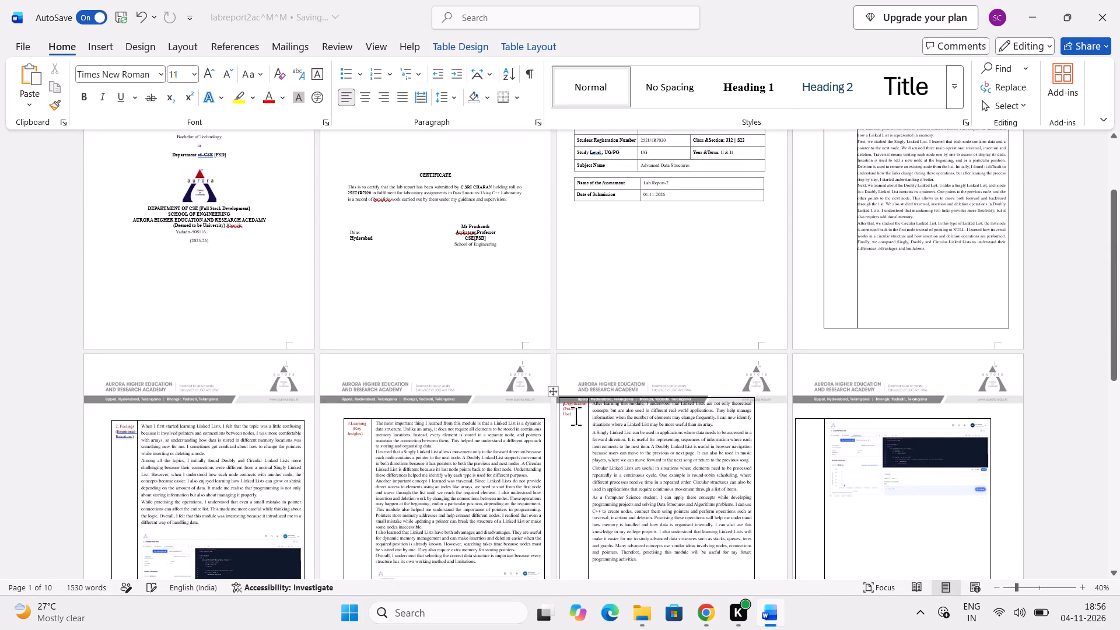
pyautogui.moveTo(557, 390); pyautogui.dragTo(558, 390)
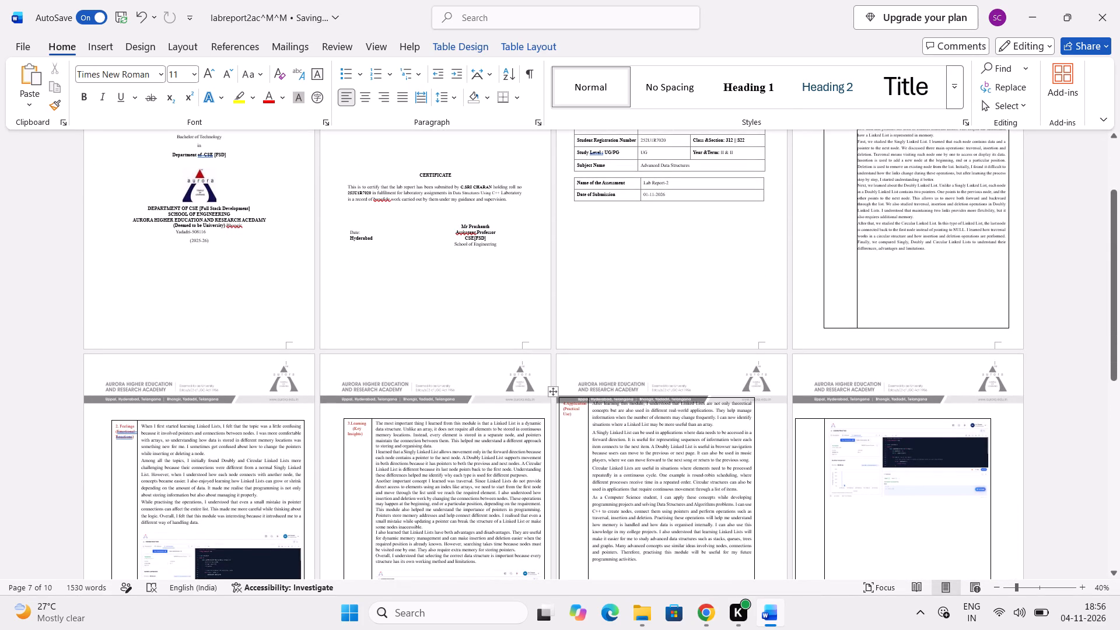
pyautogui.moveTo(558, 390); pyautogui.dragTo(575, 408)
pyautogui.keyDown('ctrl'); pyautogui.scroll(5, 562, 397); pyautogui.keyUp('ctrl')
pyautogui.scroll(-2, 213, 413)
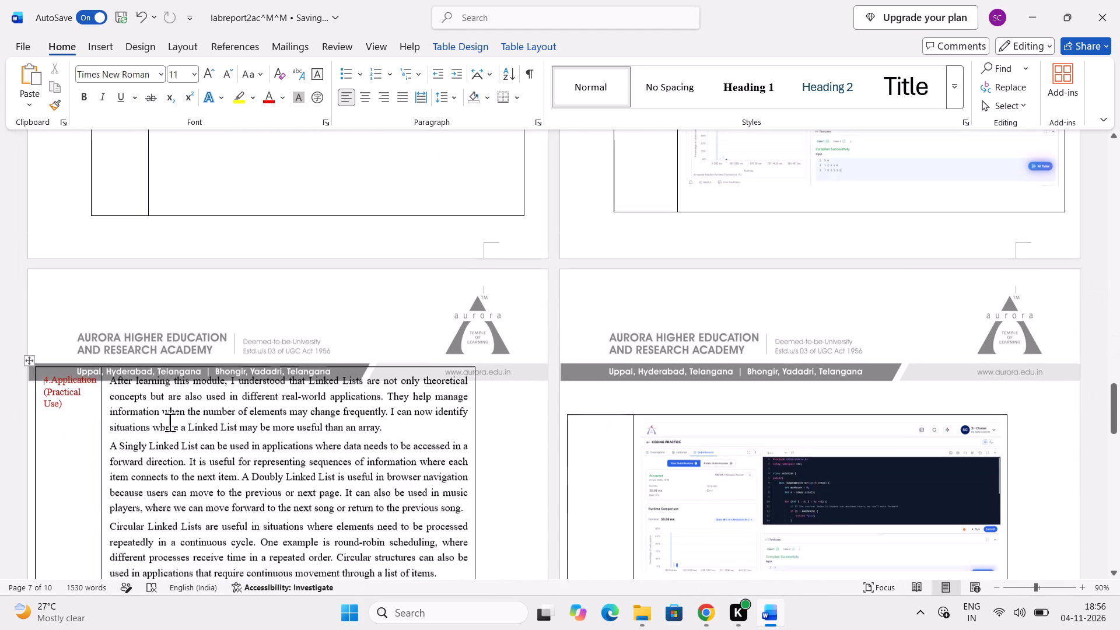
pyautogui.scroll(-8, 170, 422)
pyautogui.scroll(4, 140, 334)
pyautogui.moveTo(30, 196); pyautogui.dragTo(32, 197)
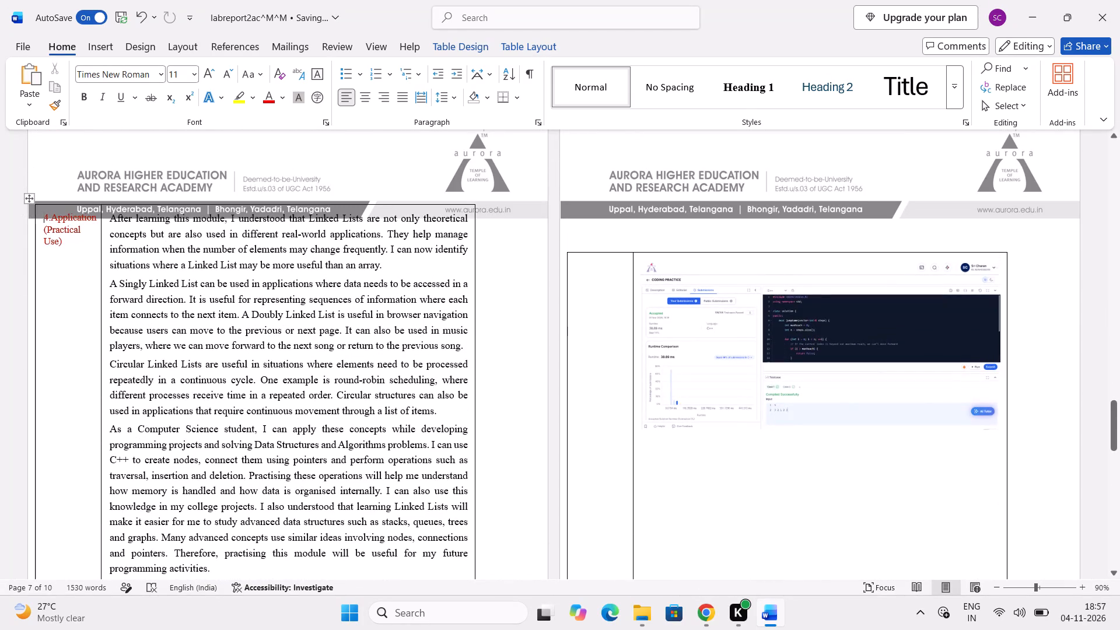
pyautogui.moveTo(32, 197); pyautogui.dragTo(106, 307)
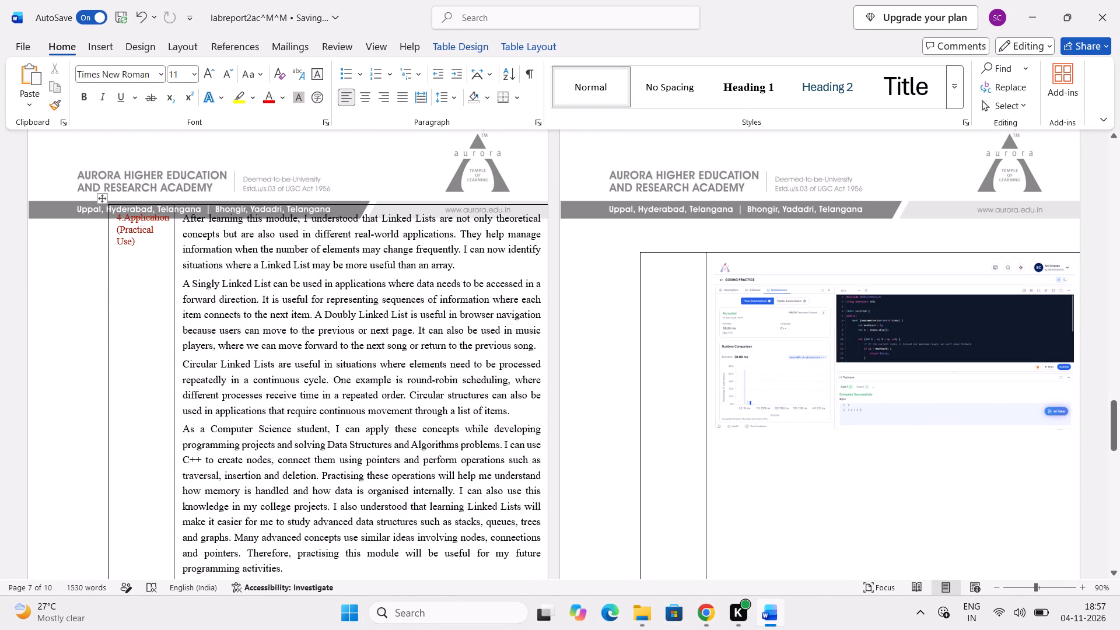
pyautogui.moveTo(100, 198); pyautogui.dragTo(65, 256)
pyautogui.moveTo(28, 200); pyautogui.dragTo(35, 204)
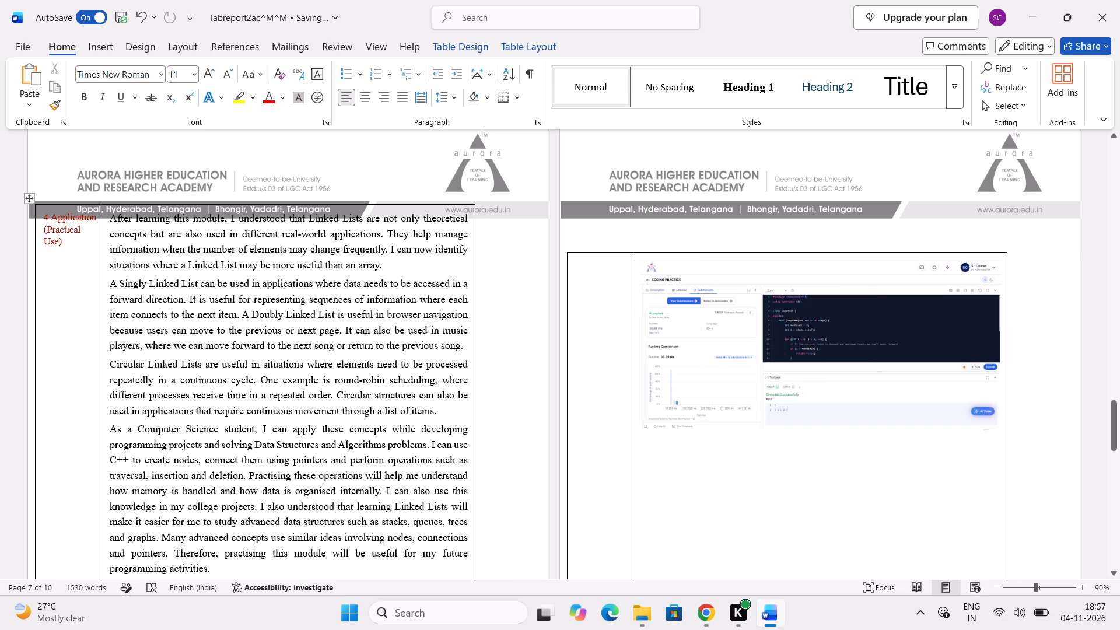
pyautogui.moveTo(35, 204); pyautogui.dragTo(82, 252)
pyautogui.moveTo(80, 198); pyautogui.dragTo(72, 260)
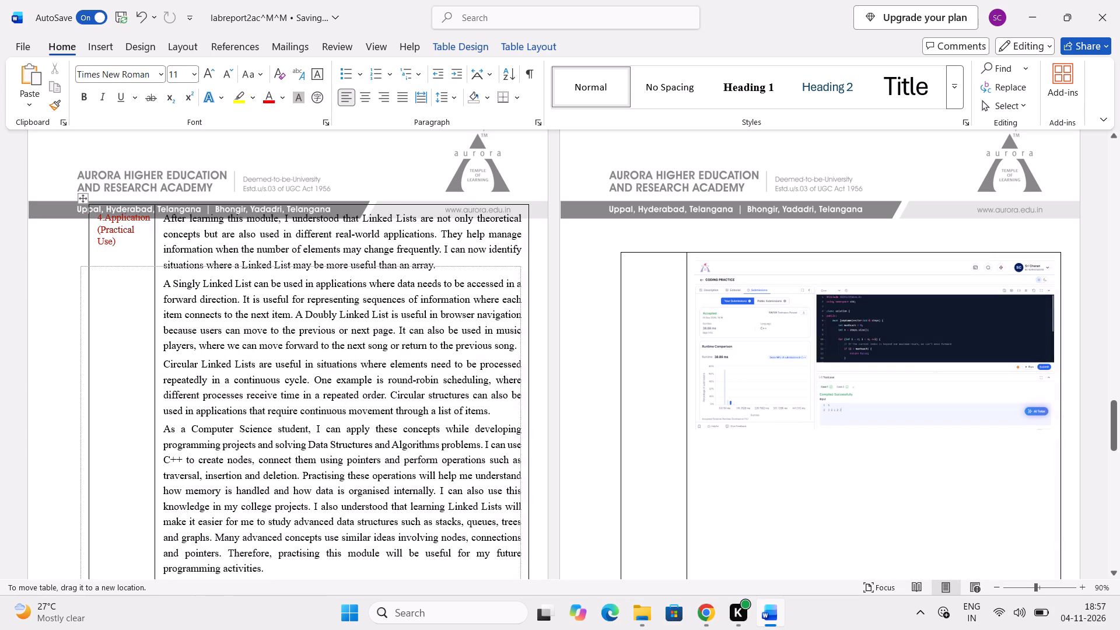
pyautogui.moveTo(72, 260); pyautogui.dragTo(73, 304)
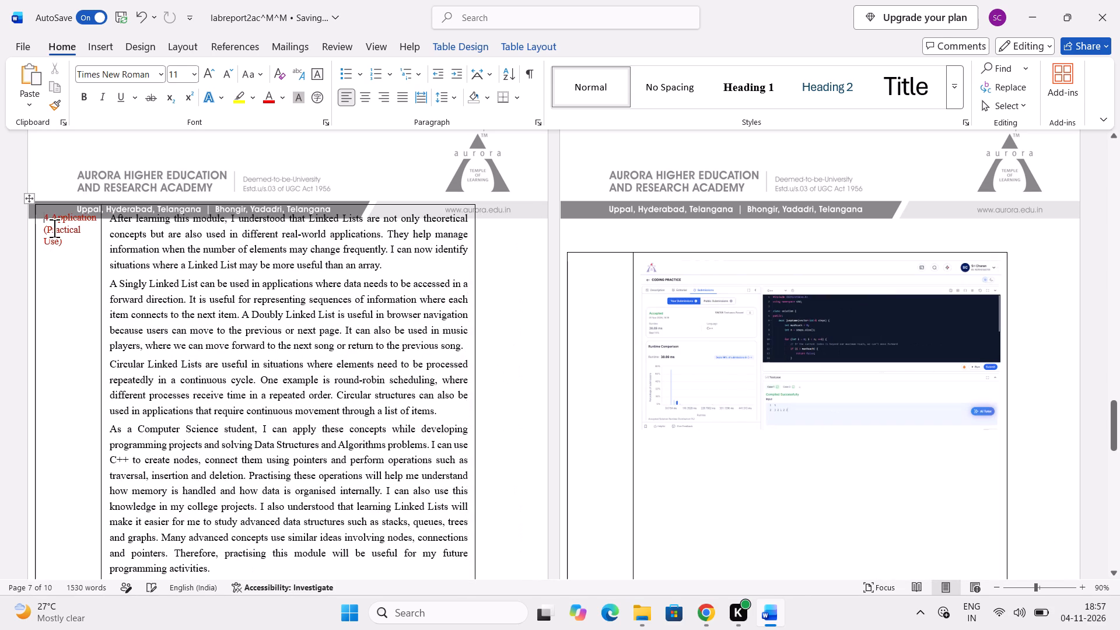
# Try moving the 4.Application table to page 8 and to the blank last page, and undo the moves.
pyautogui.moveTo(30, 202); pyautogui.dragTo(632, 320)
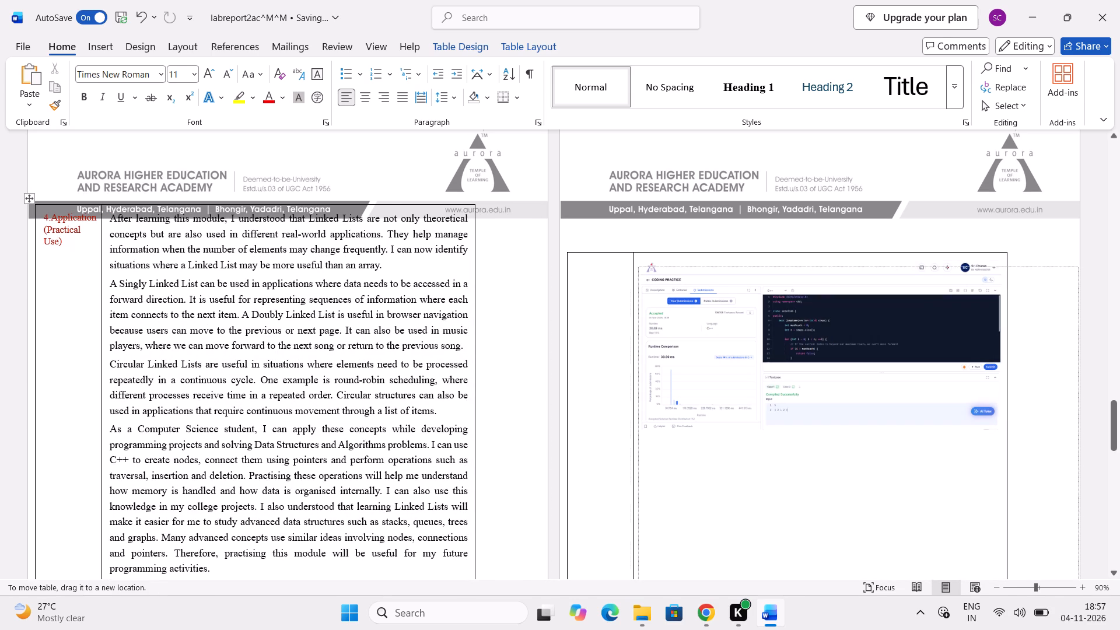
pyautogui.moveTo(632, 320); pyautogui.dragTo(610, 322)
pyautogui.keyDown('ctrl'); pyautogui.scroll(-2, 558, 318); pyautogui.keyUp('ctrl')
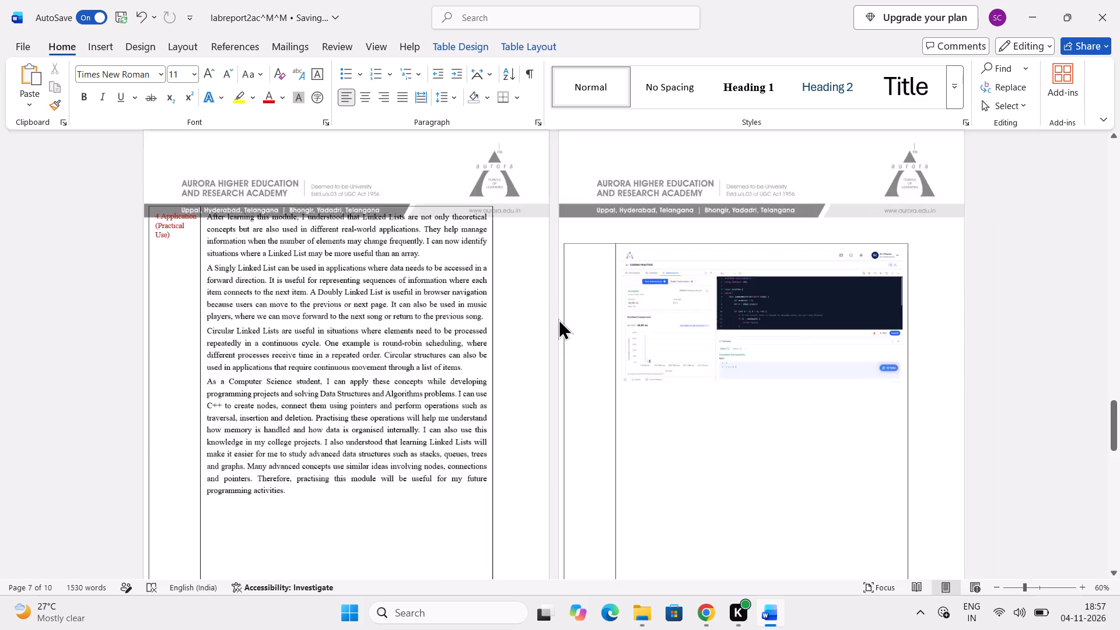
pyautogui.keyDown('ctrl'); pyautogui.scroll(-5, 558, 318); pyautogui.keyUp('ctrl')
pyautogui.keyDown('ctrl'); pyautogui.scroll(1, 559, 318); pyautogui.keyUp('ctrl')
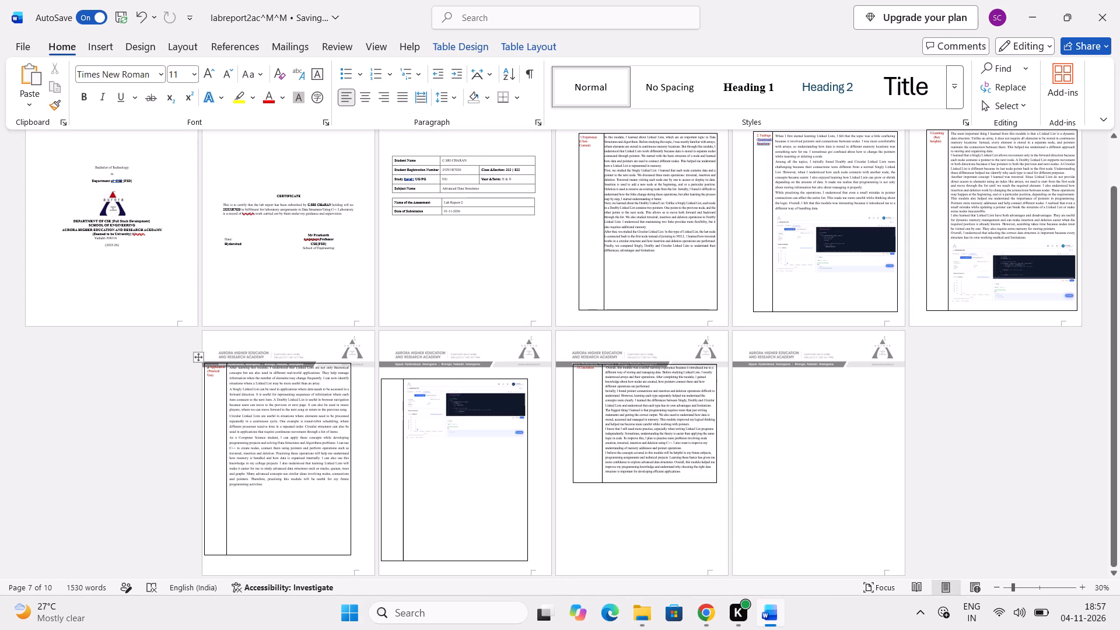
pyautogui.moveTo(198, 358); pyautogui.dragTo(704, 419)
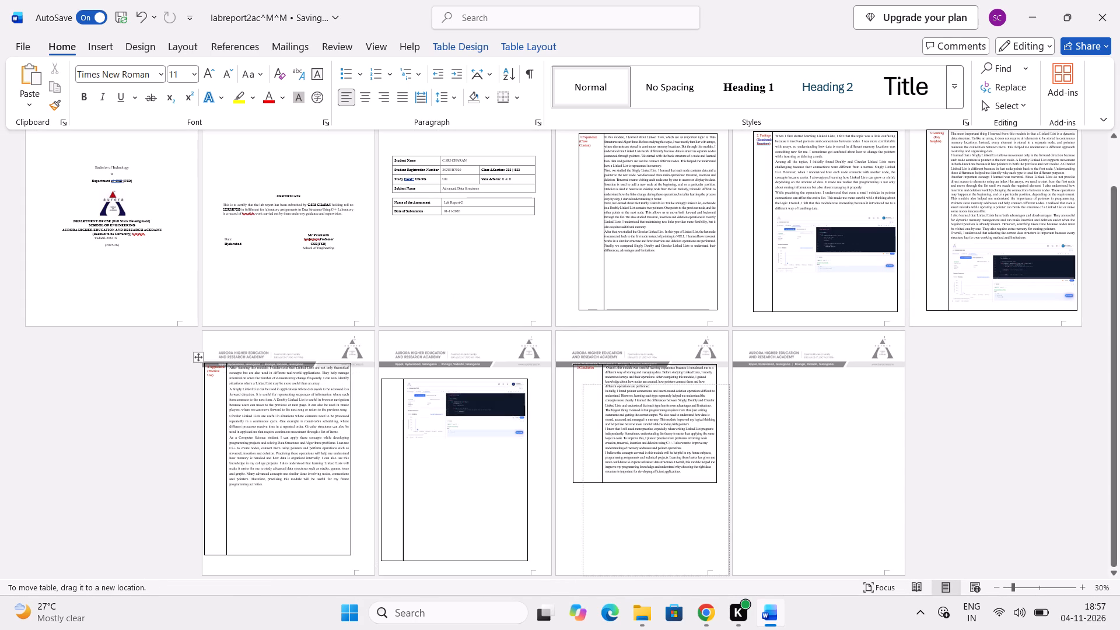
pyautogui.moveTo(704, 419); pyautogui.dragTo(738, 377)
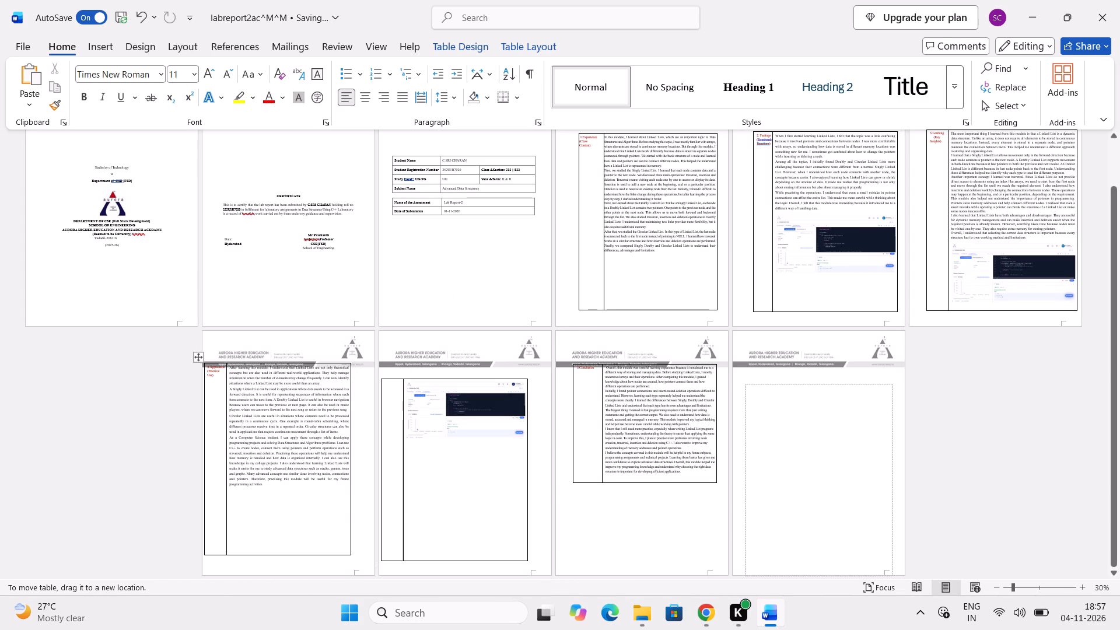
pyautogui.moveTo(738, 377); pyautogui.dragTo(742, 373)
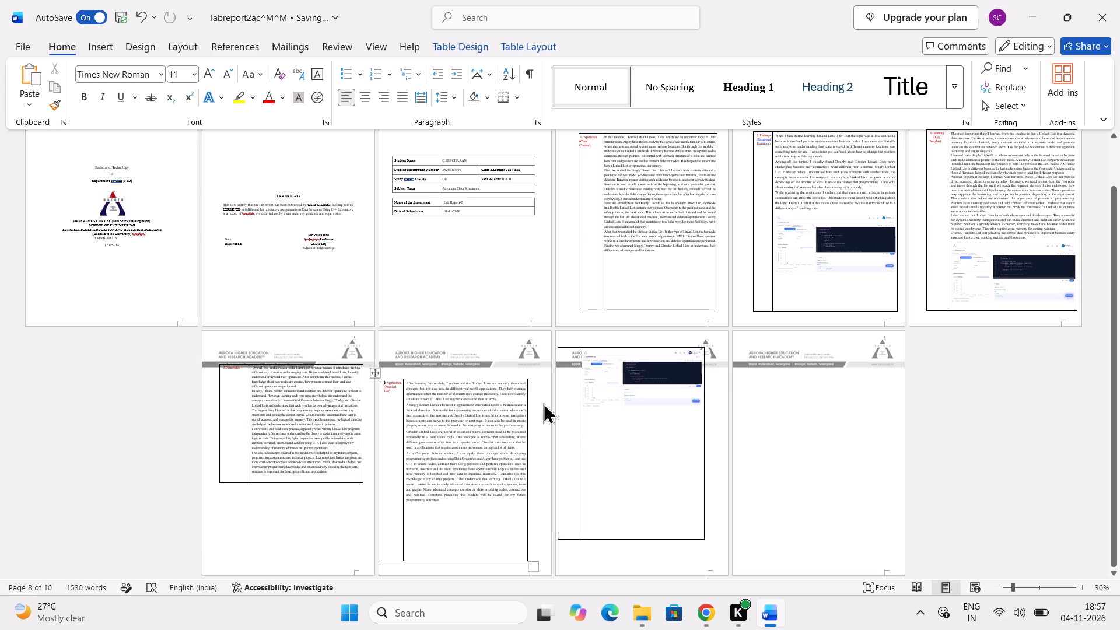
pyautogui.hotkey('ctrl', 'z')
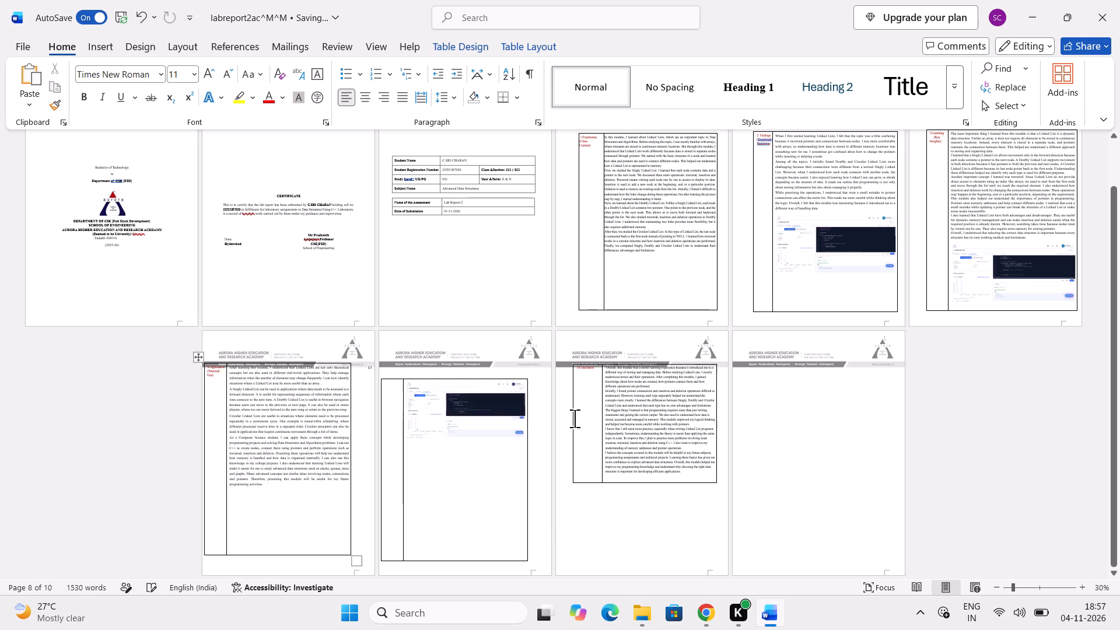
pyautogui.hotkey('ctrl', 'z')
# Insert a row below the text row of the 3.Learning (Key Insights) table on page 6.
pyautogui.scroll(5, 768, 427)
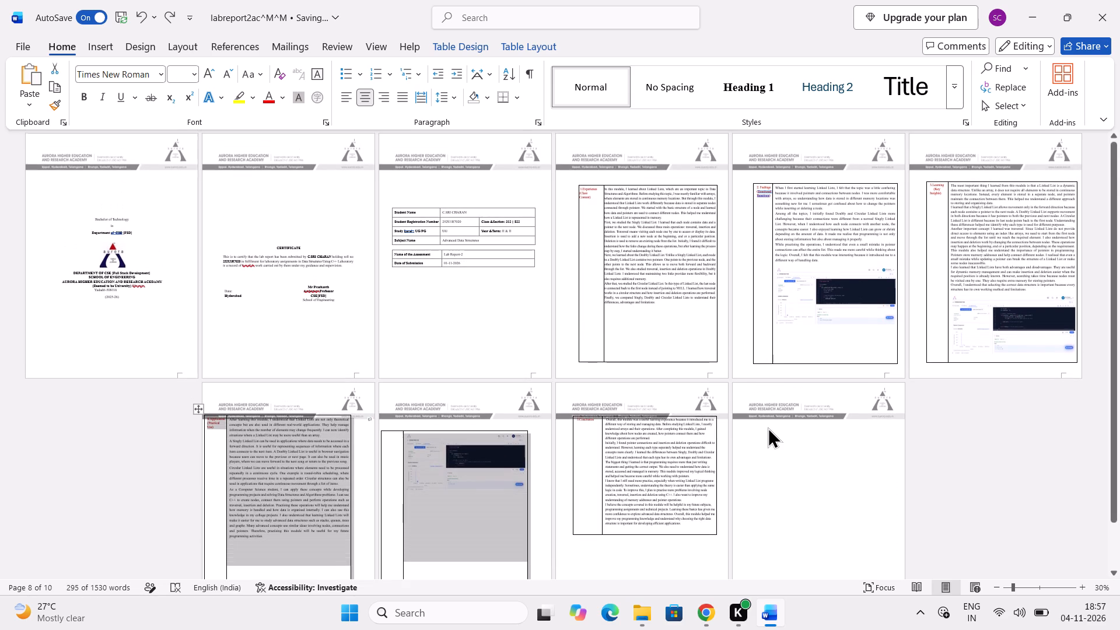
pyautogui.click(993, 319)
pyautogui.click(977, 264)
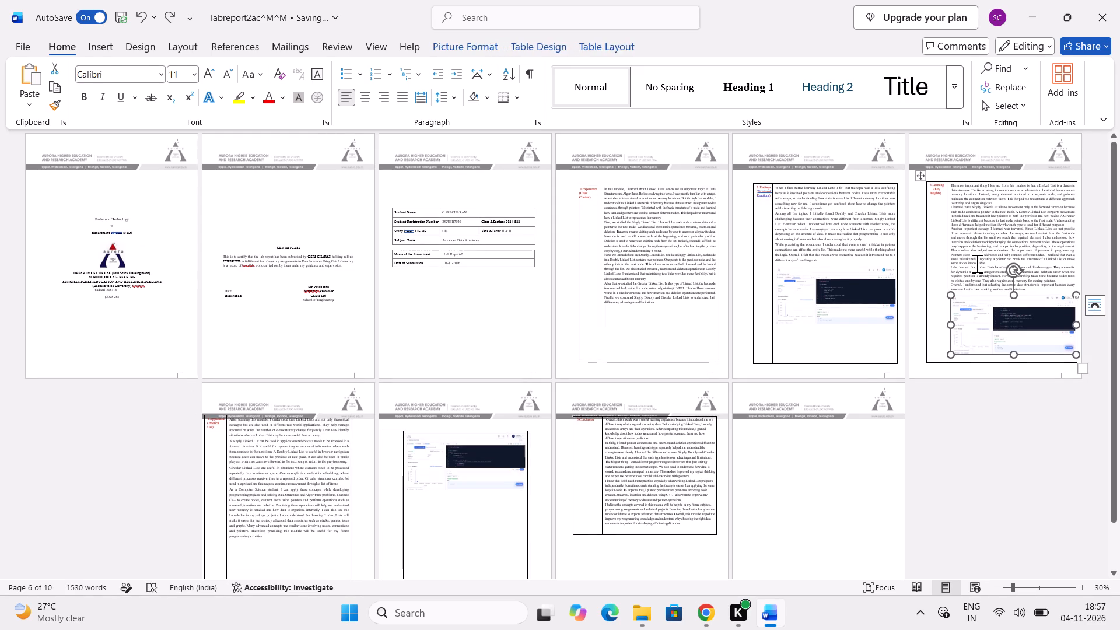
pyautogui.rightClick(978, 264)
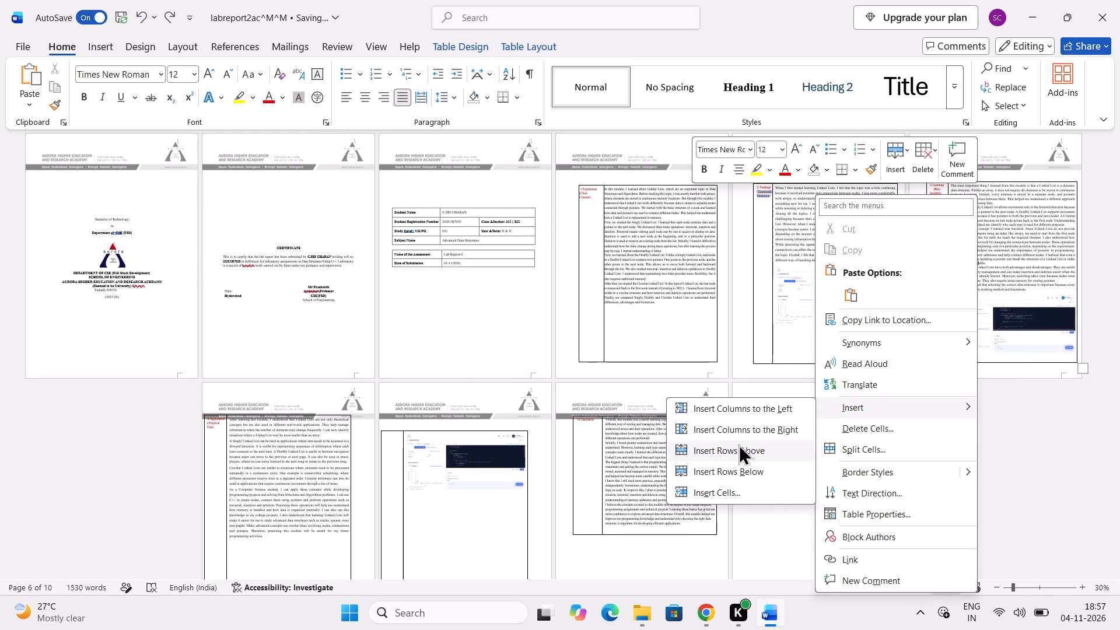
pyautogui.click(743, 470)
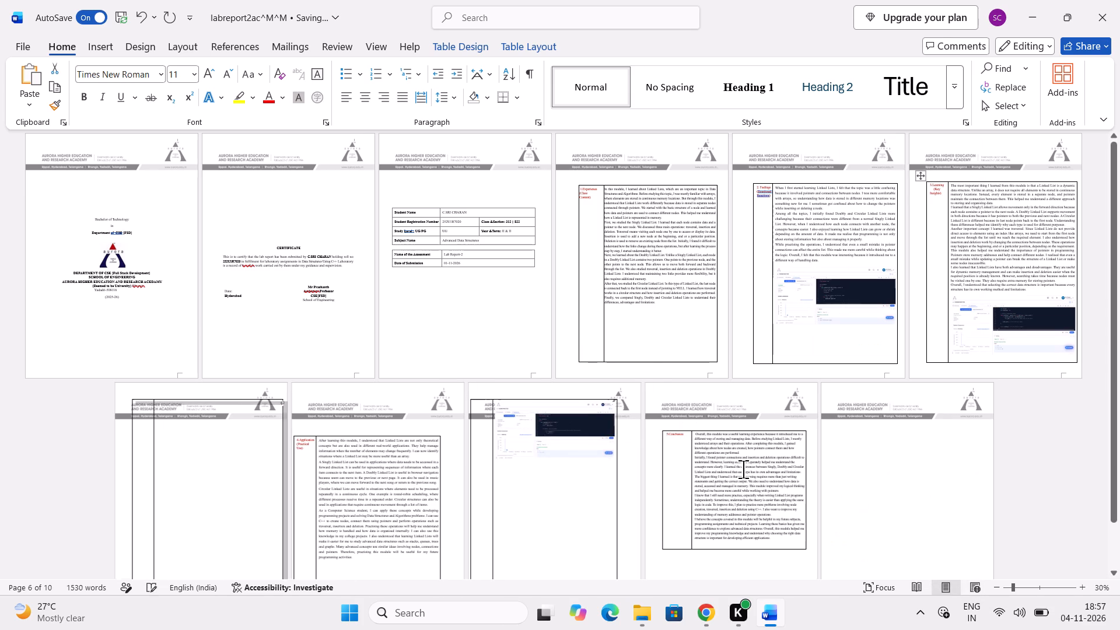
# Extend the new empty row on page 7 by lowering its bottom border towards the foot of the page.
pyautogui.scroll(-10, 245, 522)
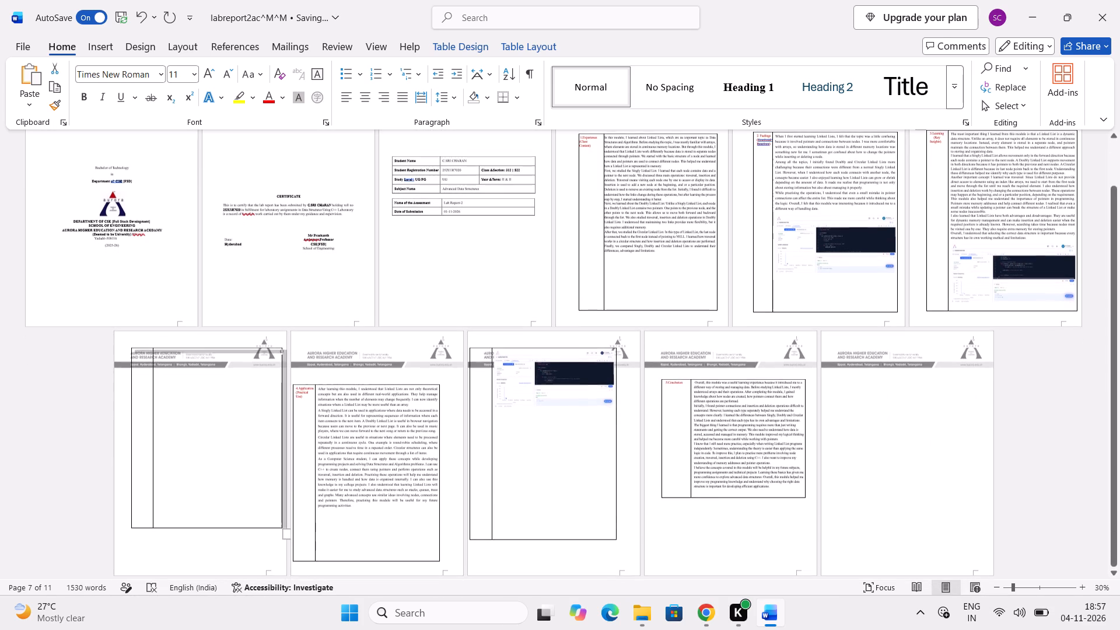
pyautogui.scroll(-6, 245, 522)
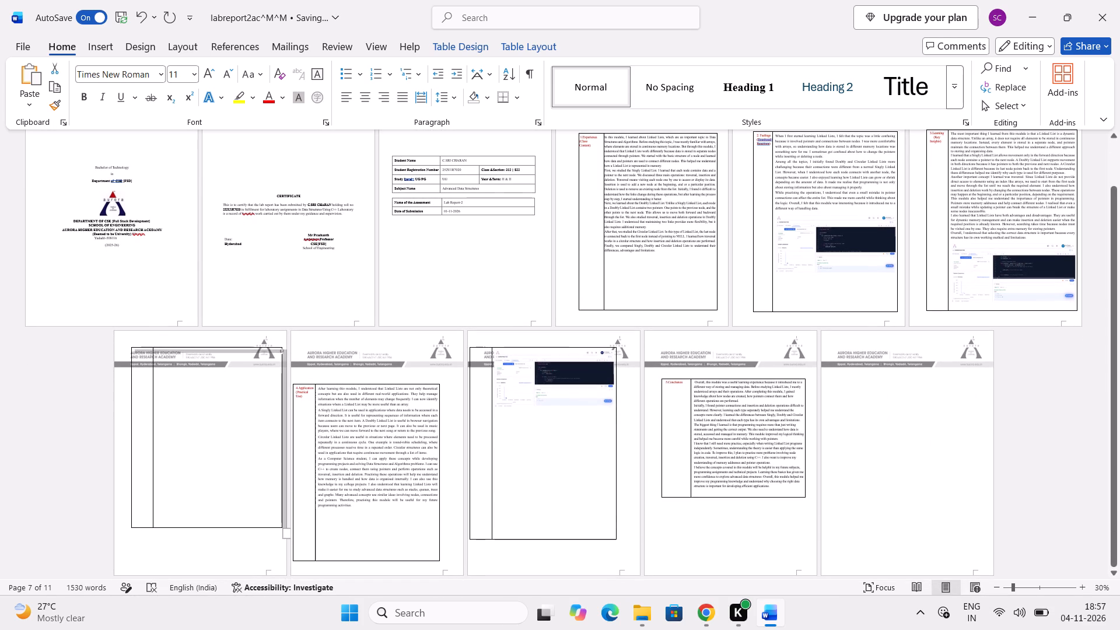
pyautogui.click(192, 414)
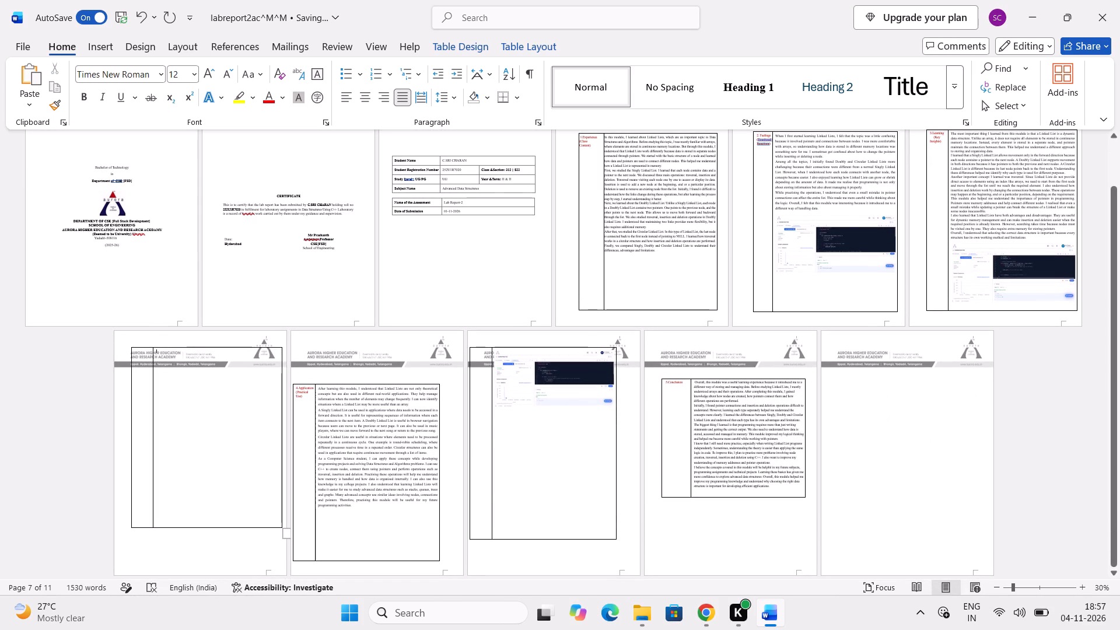
pyautogui.moveTo(169, 527); pyautogui.dragTo(169, 559)
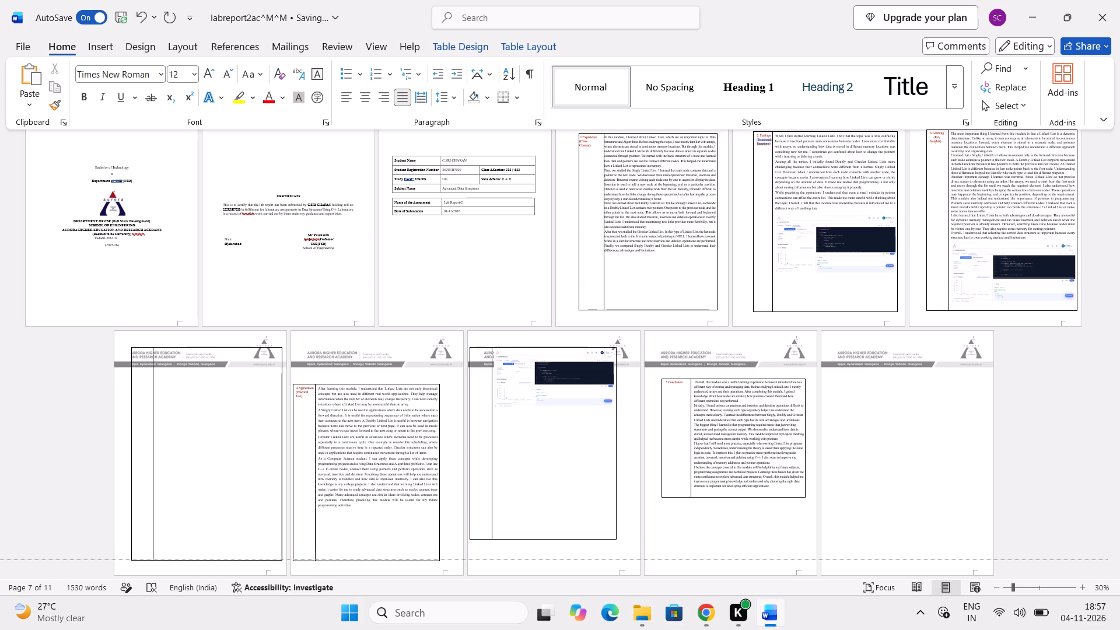
pyautogui.moveTo(169, 559); pyautogui.dragTo(169, 556)
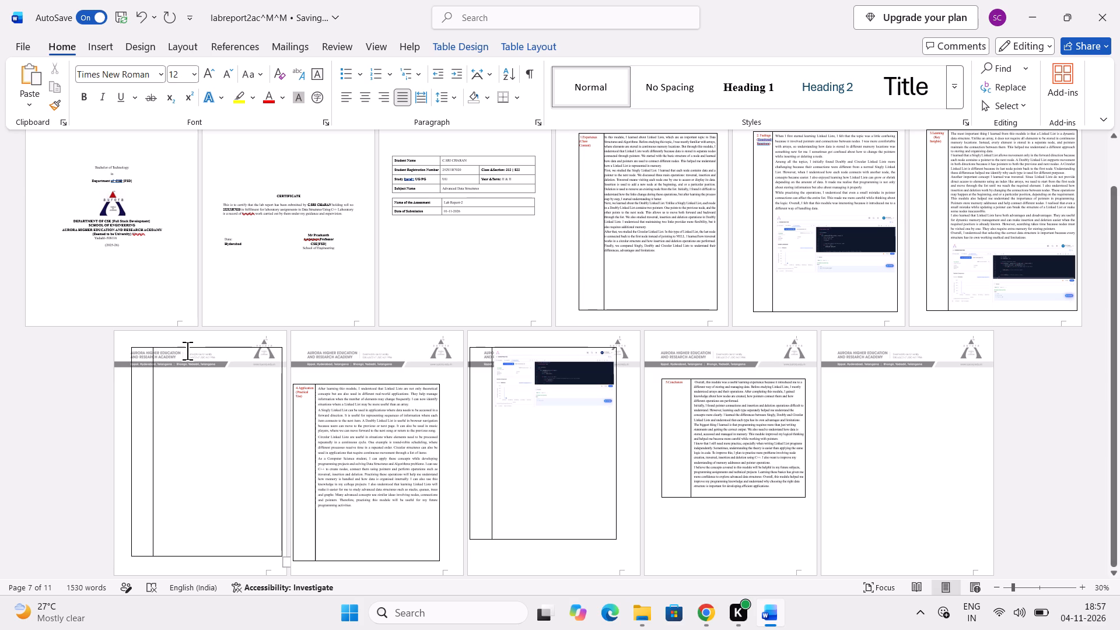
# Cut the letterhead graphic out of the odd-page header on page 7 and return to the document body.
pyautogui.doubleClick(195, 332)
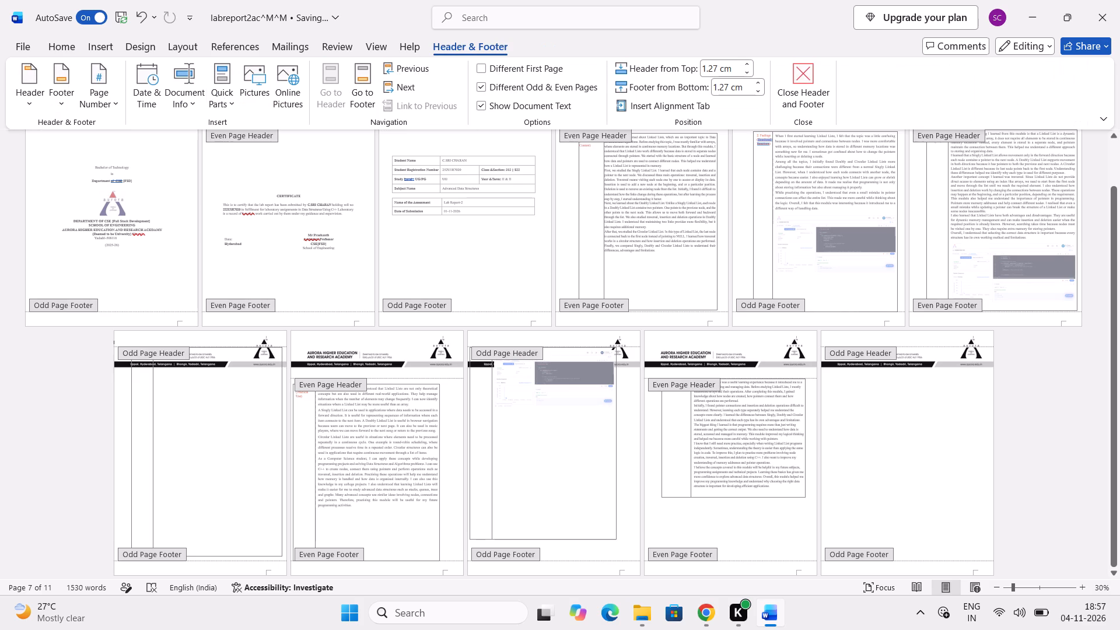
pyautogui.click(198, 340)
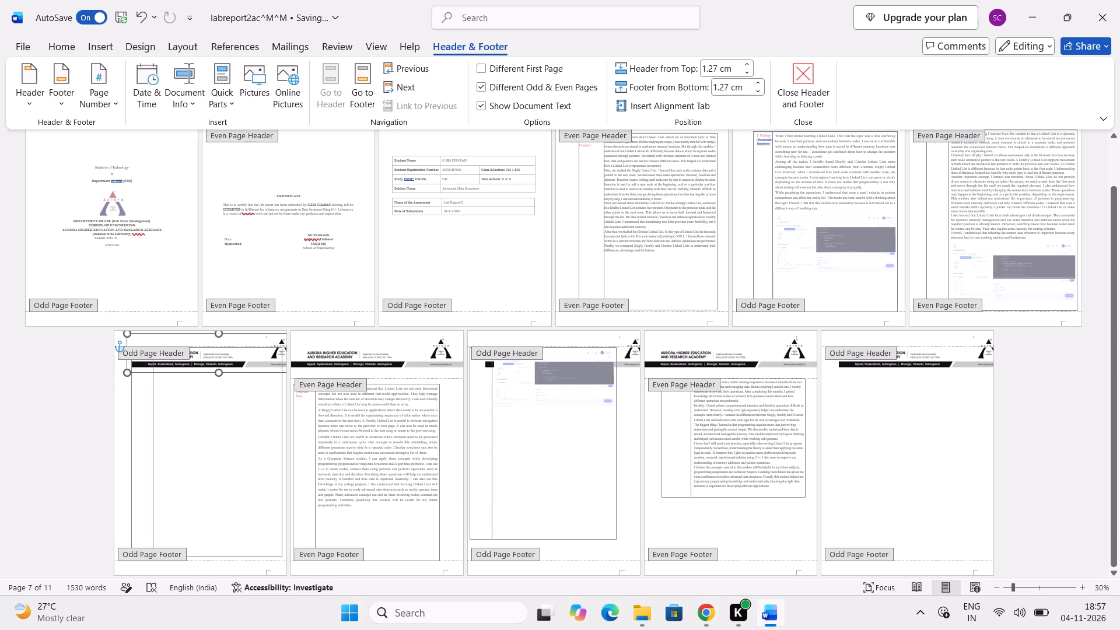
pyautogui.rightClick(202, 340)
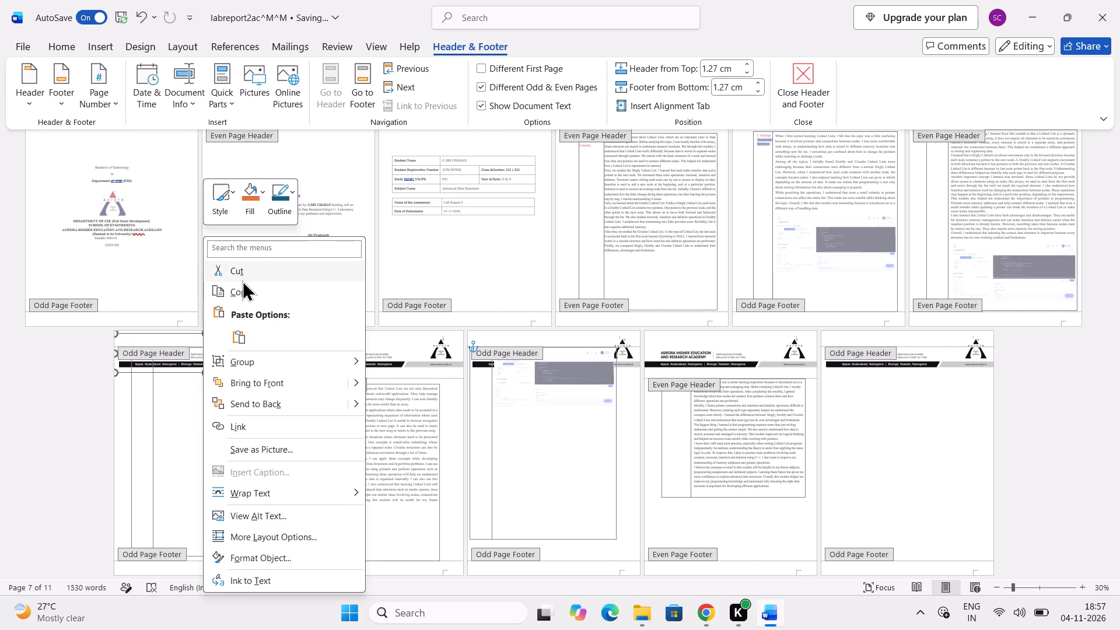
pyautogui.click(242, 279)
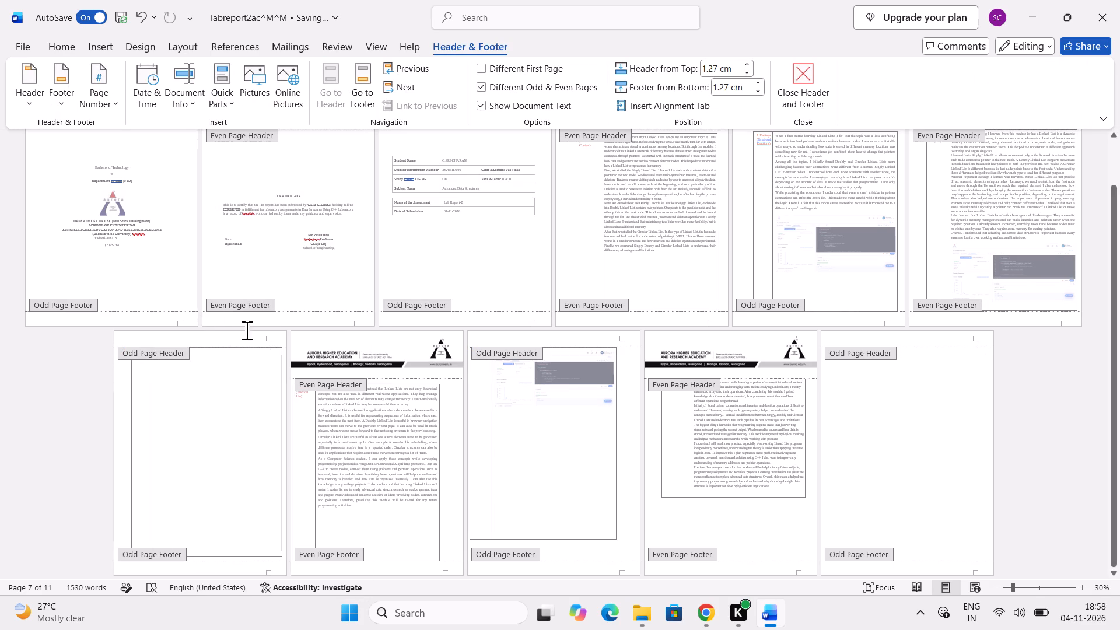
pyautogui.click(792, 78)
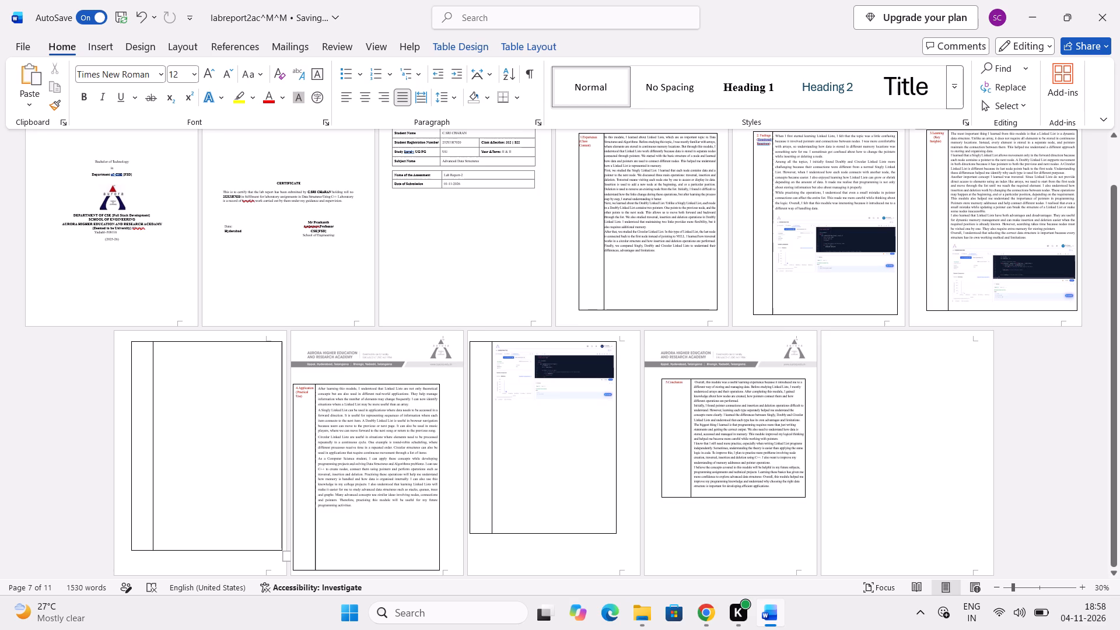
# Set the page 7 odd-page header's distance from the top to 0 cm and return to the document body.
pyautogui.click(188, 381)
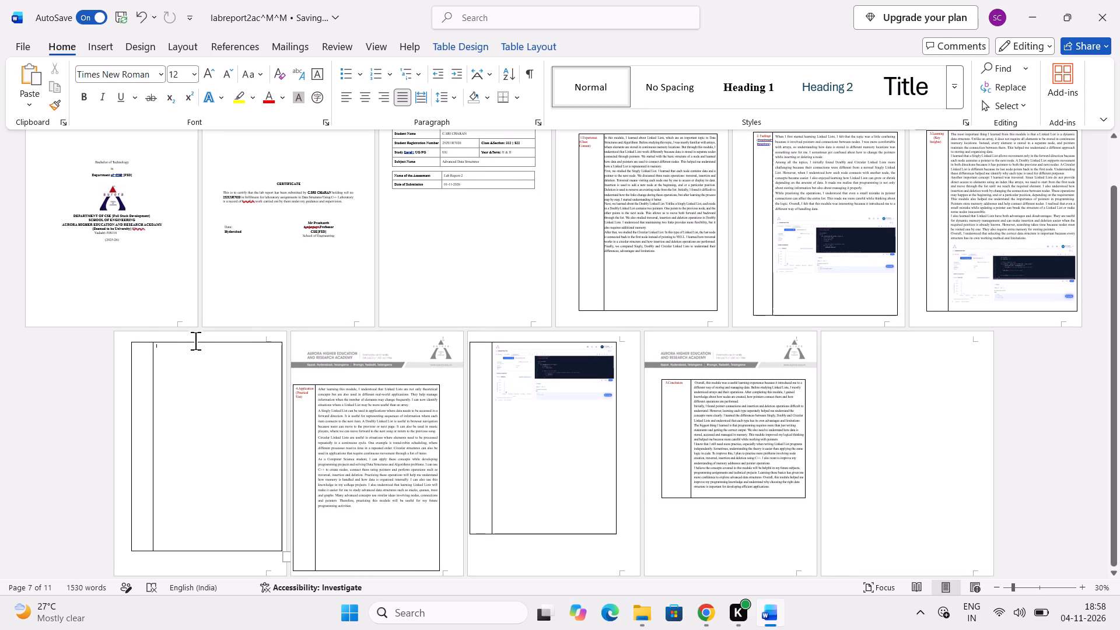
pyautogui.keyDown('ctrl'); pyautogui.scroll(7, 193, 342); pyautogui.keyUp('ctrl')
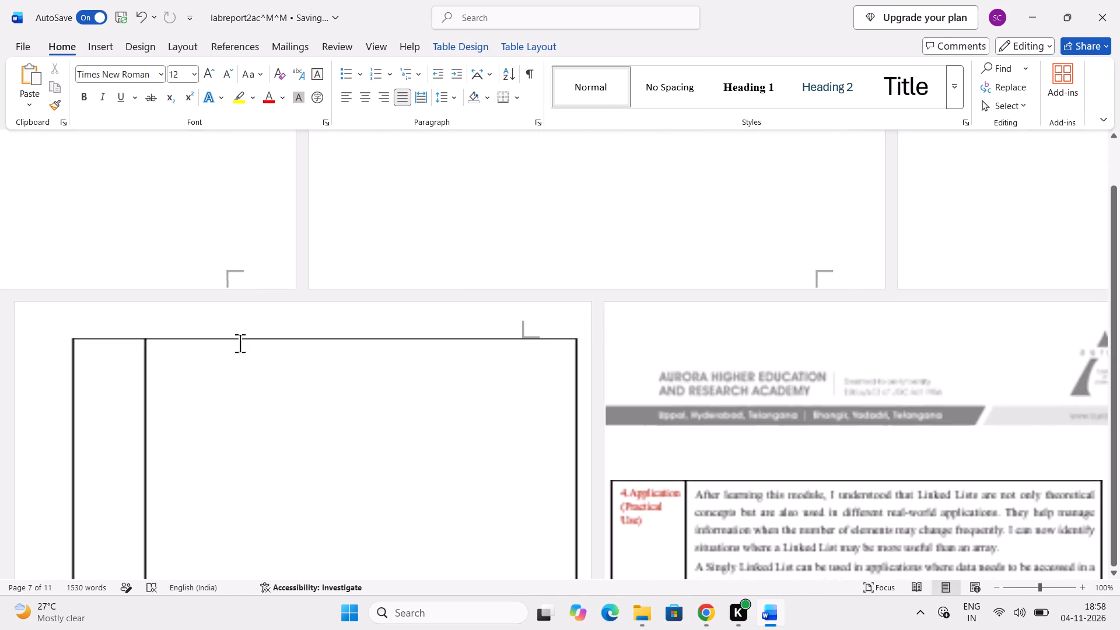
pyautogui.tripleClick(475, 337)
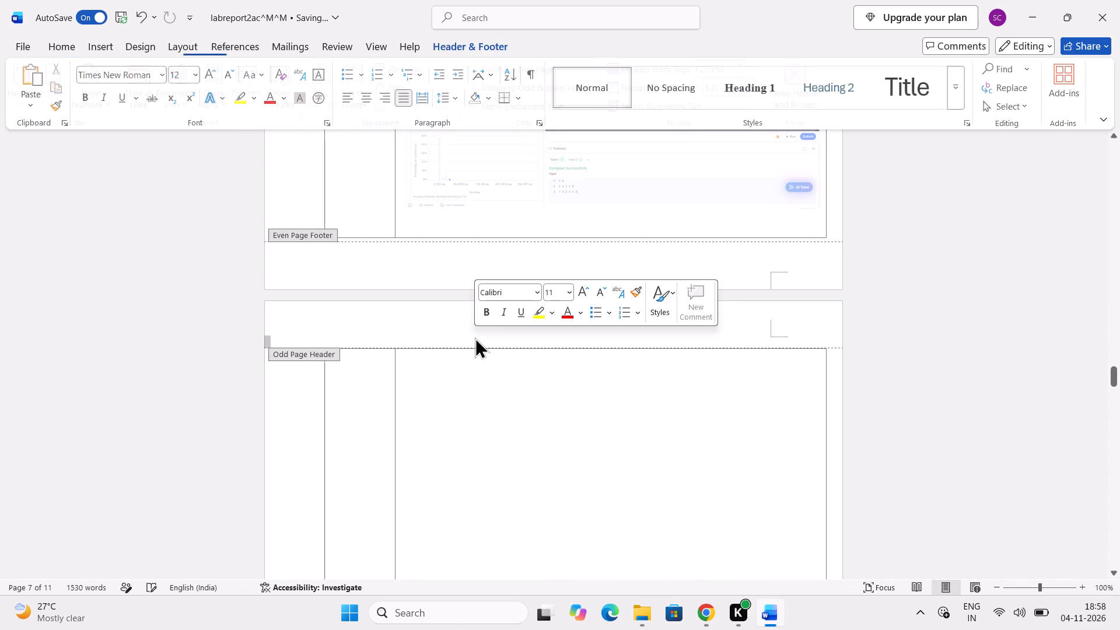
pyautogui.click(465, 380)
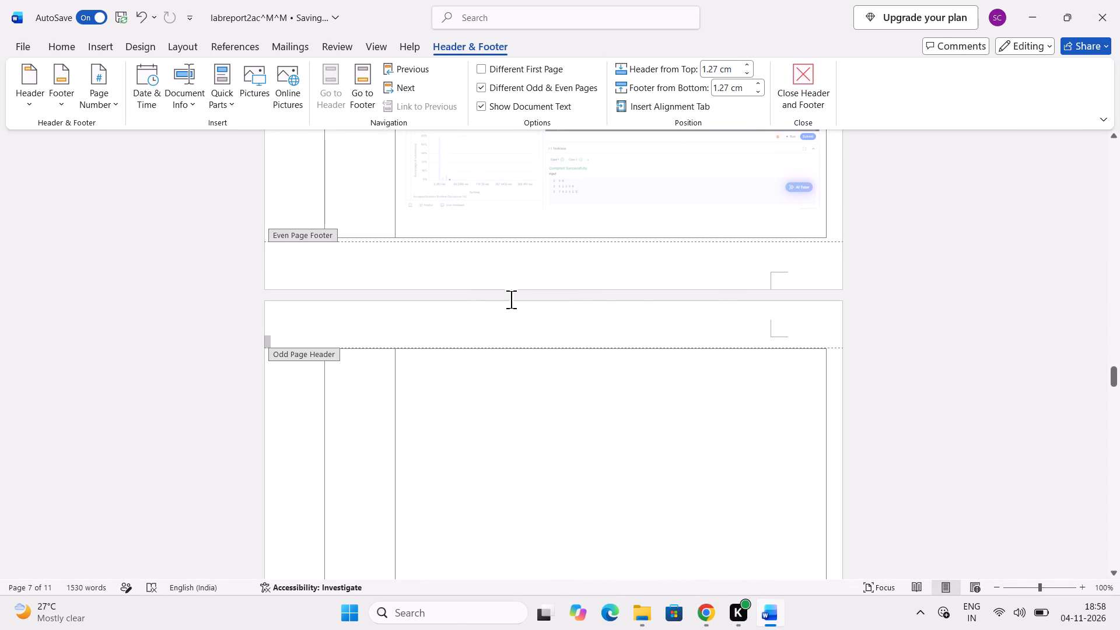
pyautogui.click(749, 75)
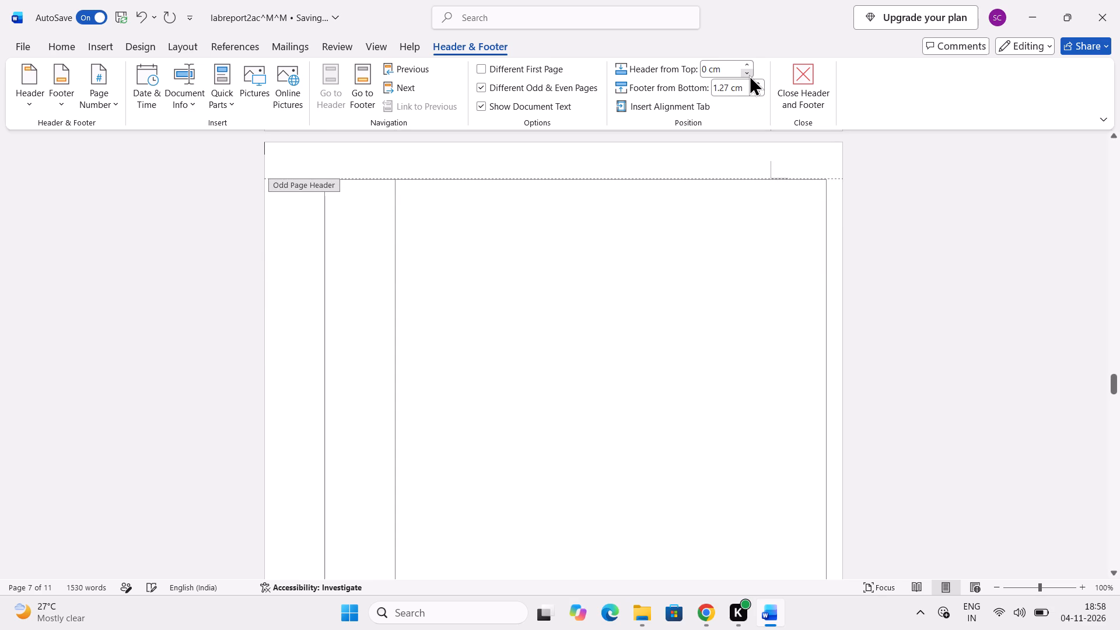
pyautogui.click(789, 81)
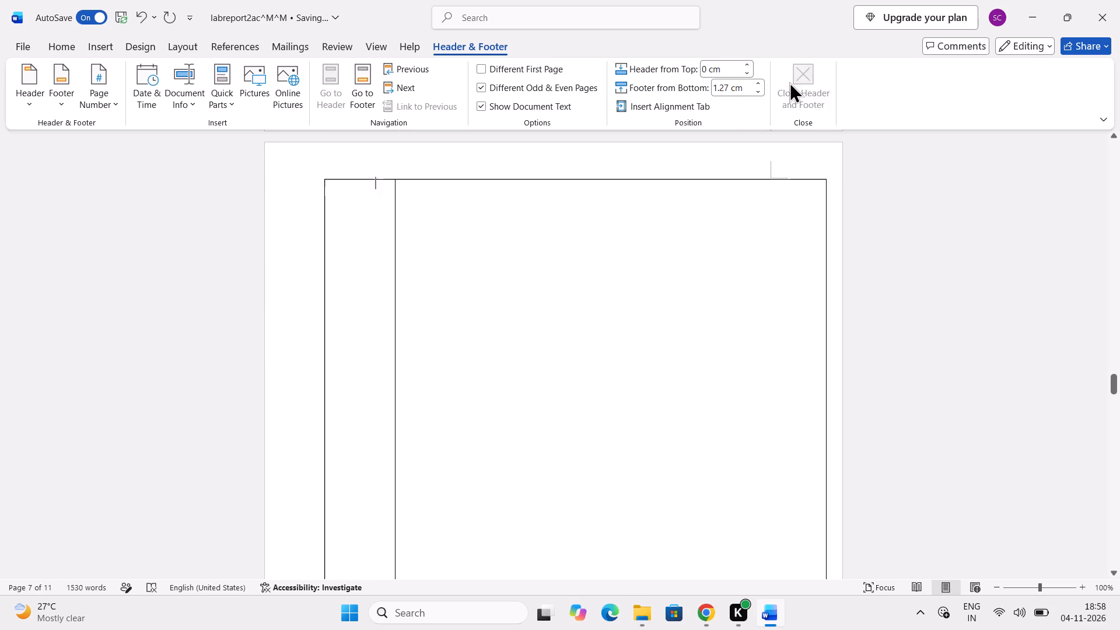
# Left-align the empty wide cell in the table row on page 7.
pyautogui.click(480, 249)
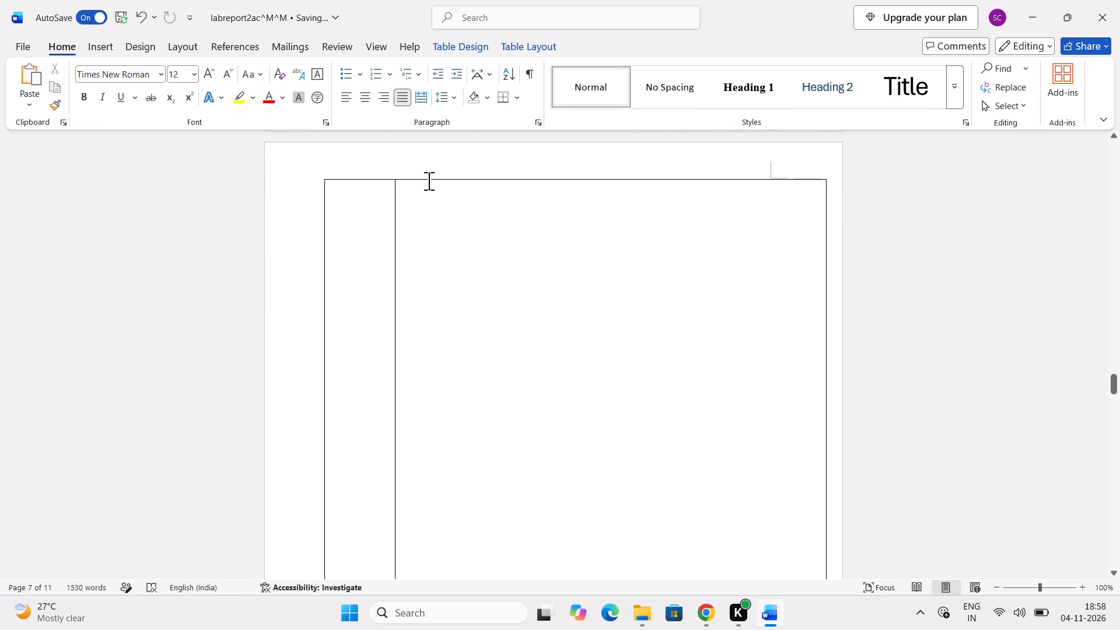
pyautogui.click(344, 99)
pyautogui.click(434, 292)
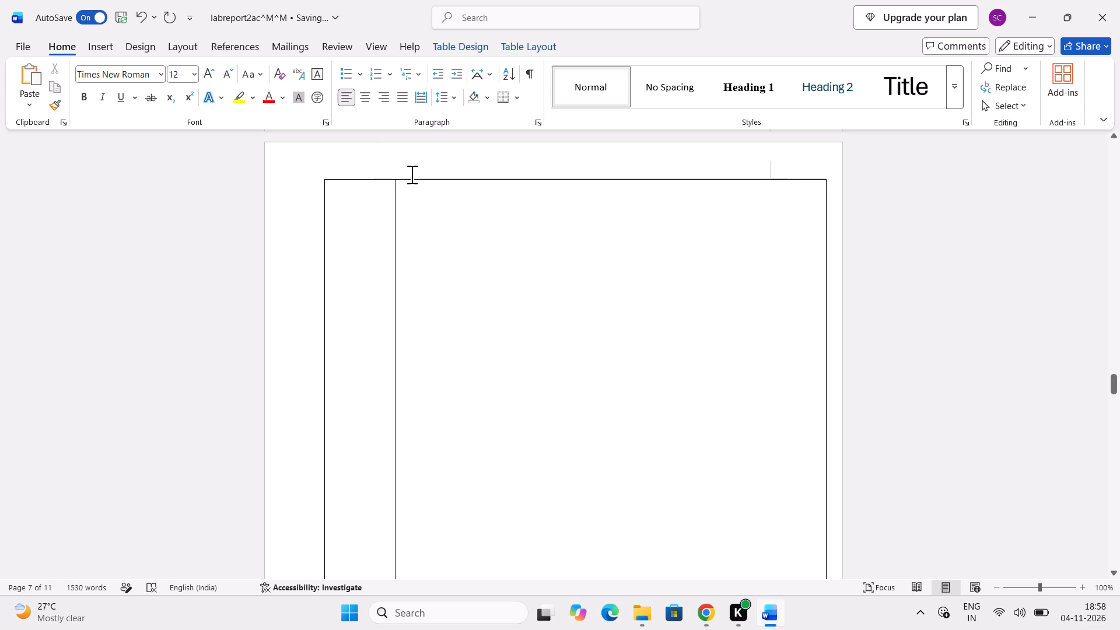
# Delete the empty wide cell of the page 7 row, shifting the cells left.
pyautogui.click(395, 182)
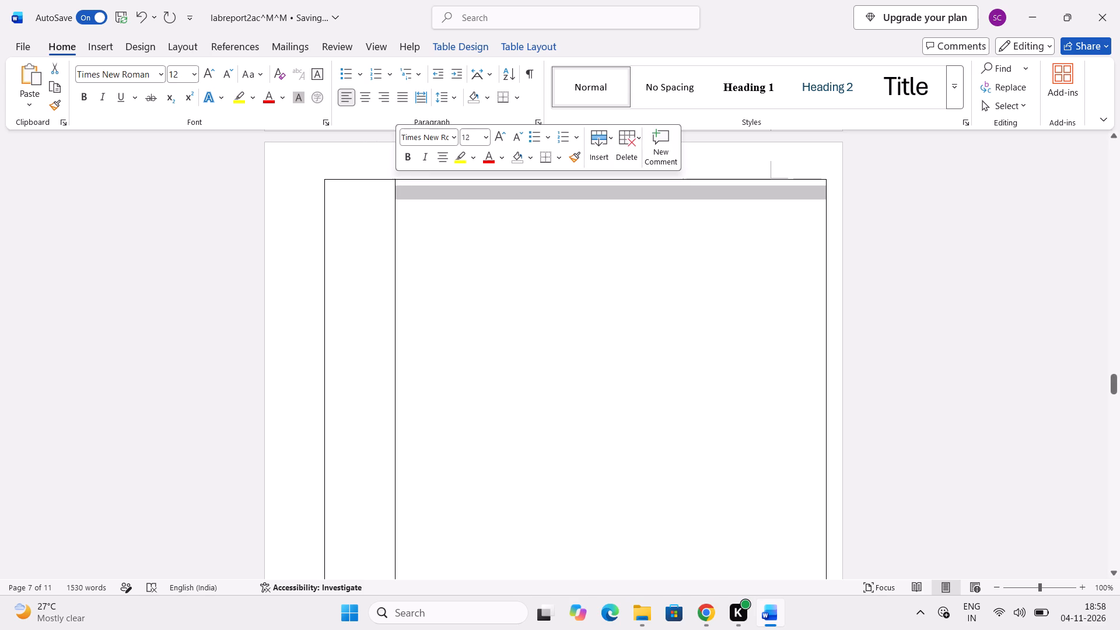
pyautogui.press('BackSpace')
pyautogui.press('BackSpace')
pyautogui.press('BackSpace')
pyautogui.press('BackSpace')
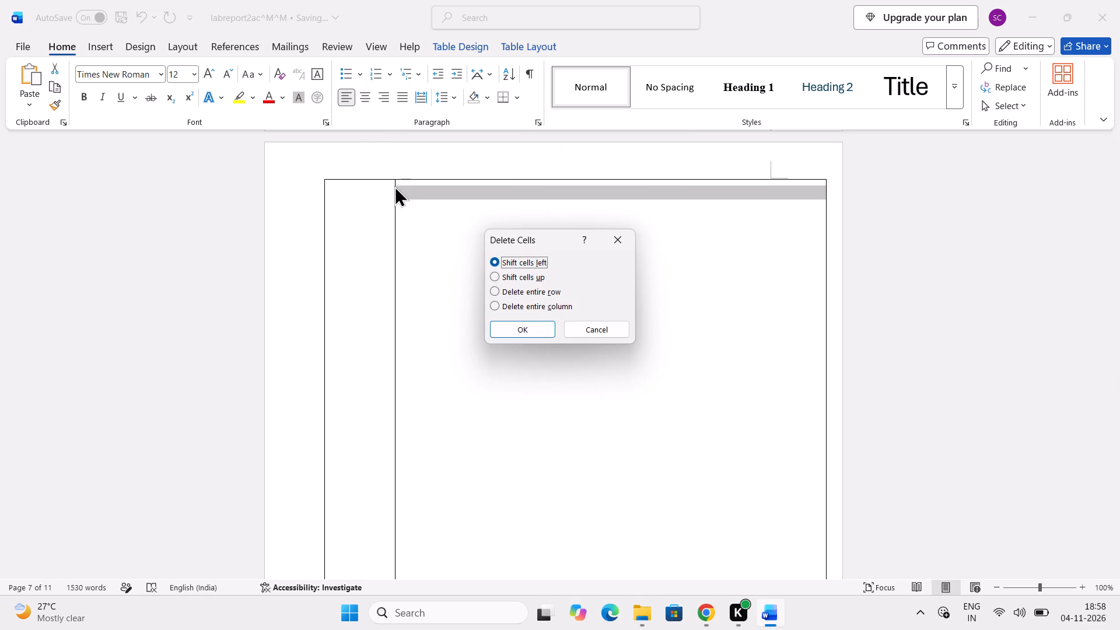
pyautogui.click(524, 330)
# Review all the report pages to check how the letterheads and section tables are laid out.
pyautogui.keyDown('ctrl'); pyautogui.scroll(-5, 508, 379); pyautogui.keyUp('ctrl')
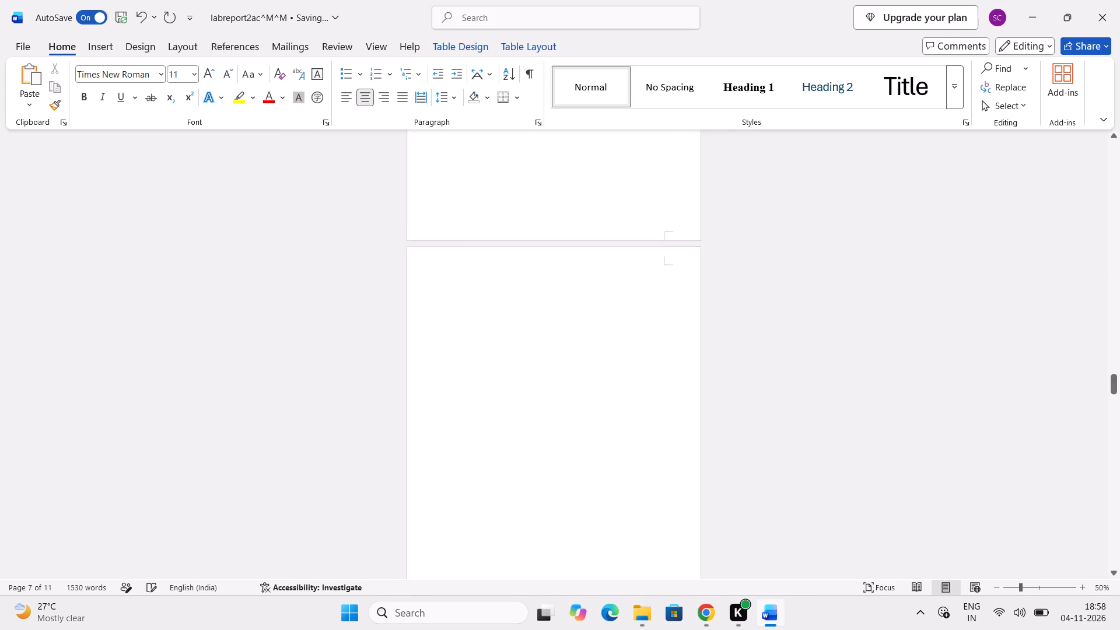
pyautogui.keyDown('ctrl'); pyautogui.scroll(-5, 508, 379); pyautogui.keyUp('ctrl')
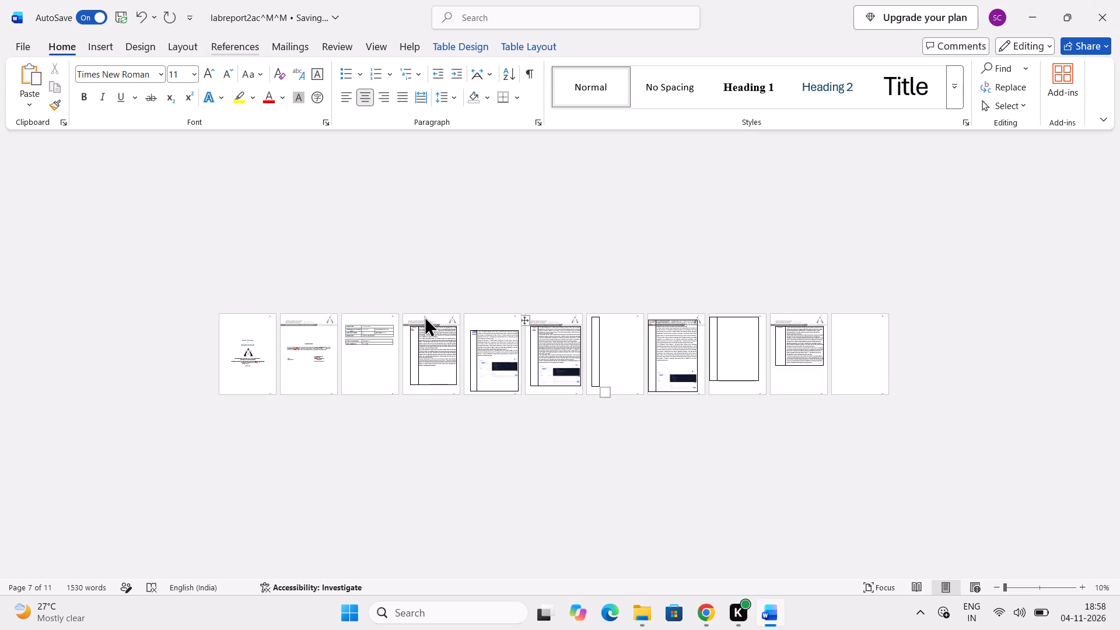
pyautogui.keyDown('ctrl'); pyautogui.scroll(4, 425, 316); pyautogui.keyUp('ctrl')
pyautogui.keyDown('ctrl'); pyautogui.scroll(-1, 425, 316); pyautogui.keyUp('ctrl')
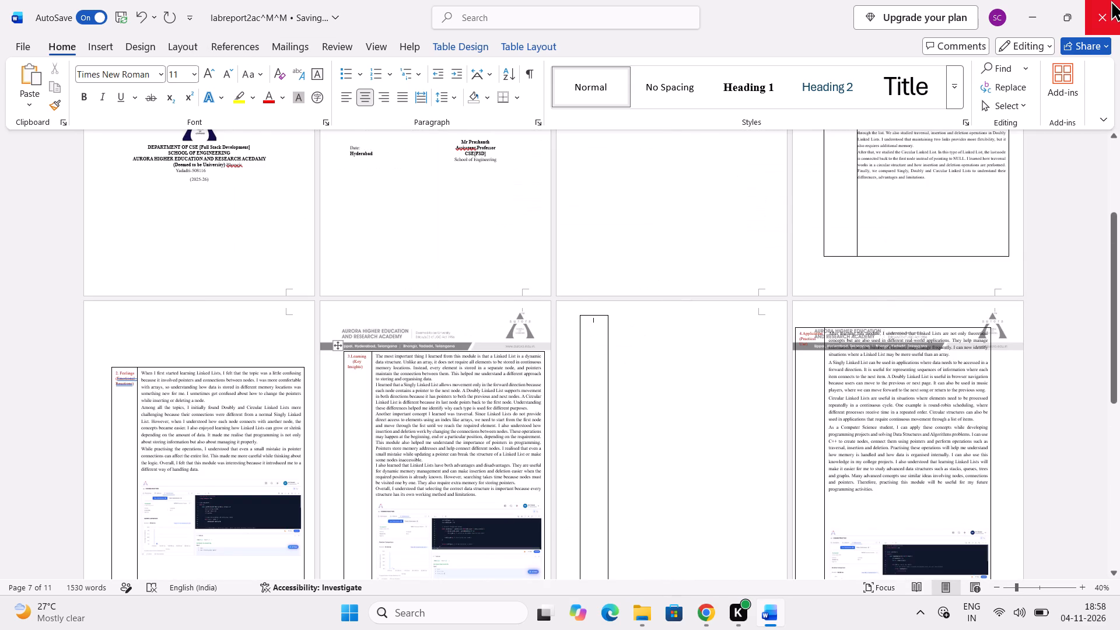
pyautogui.scroll(12, 639, 308)
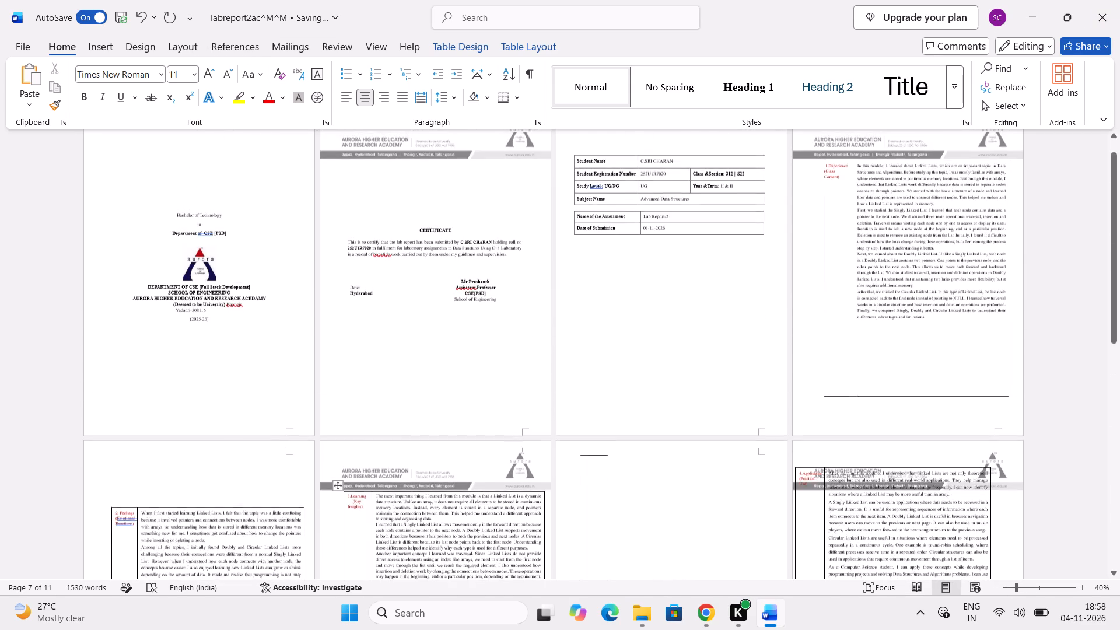
pyautogui.scroll(3, 640, 307)
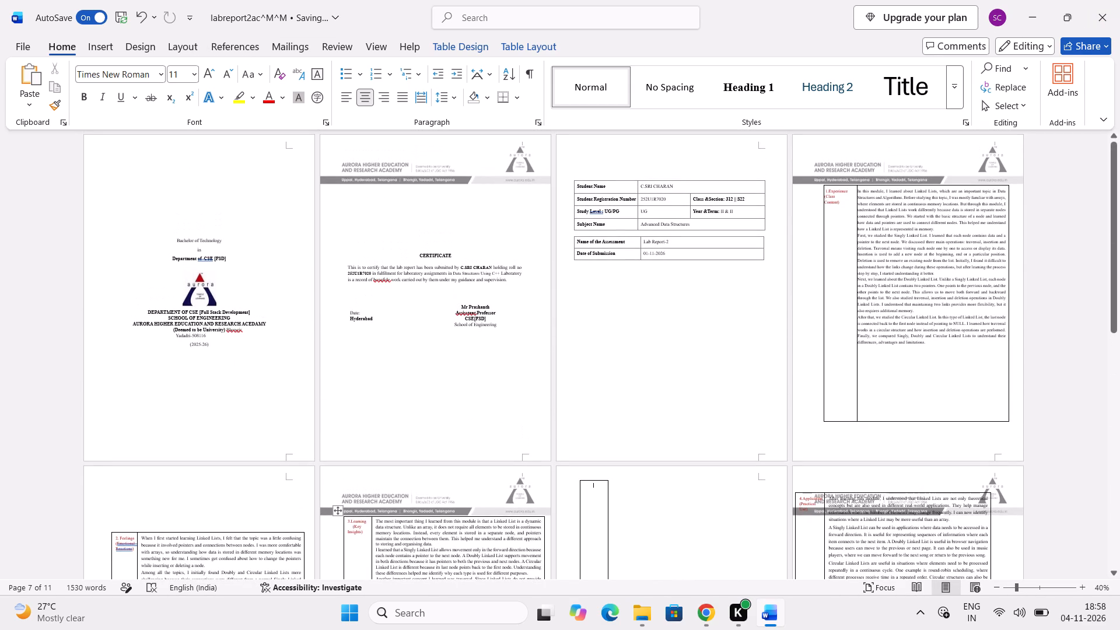
pyautogui.scroll(-12, 640, 307)
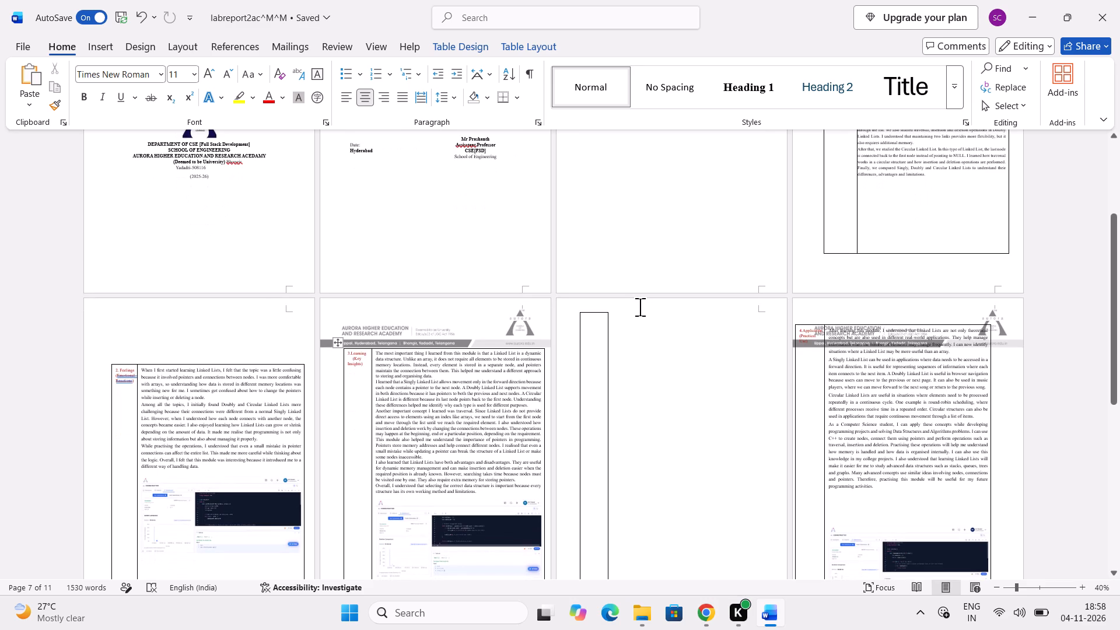
pyautogui.scroll(8, 618, 363)
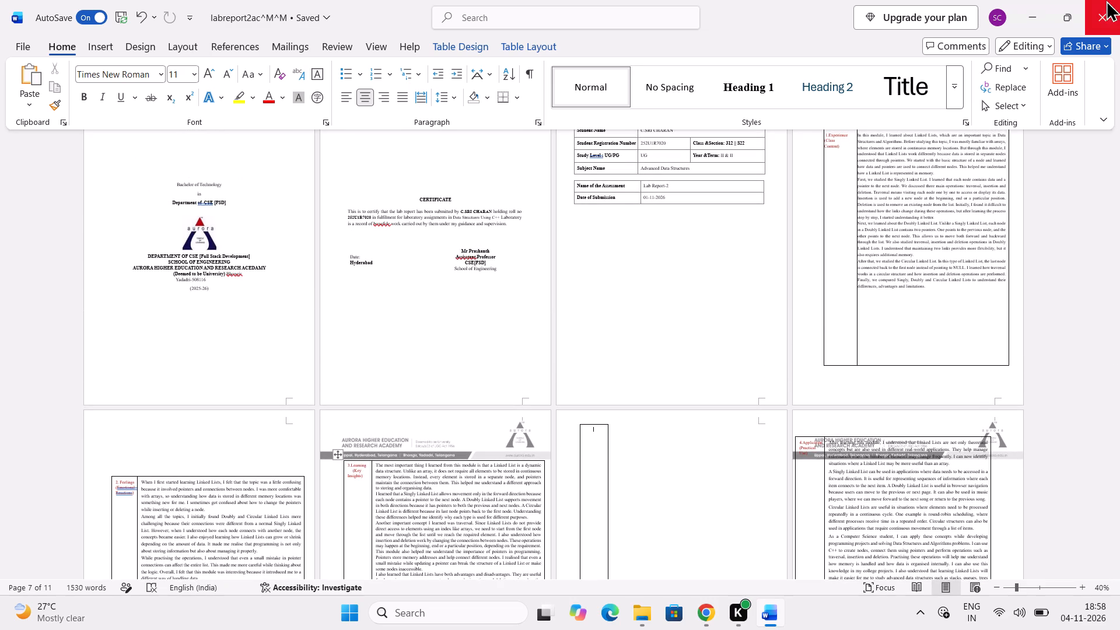
# Undo all available edits, including the cell deletion, header changes, row insertion and 4.Application table moves.
pyautogui.tripleClick(138, 13)
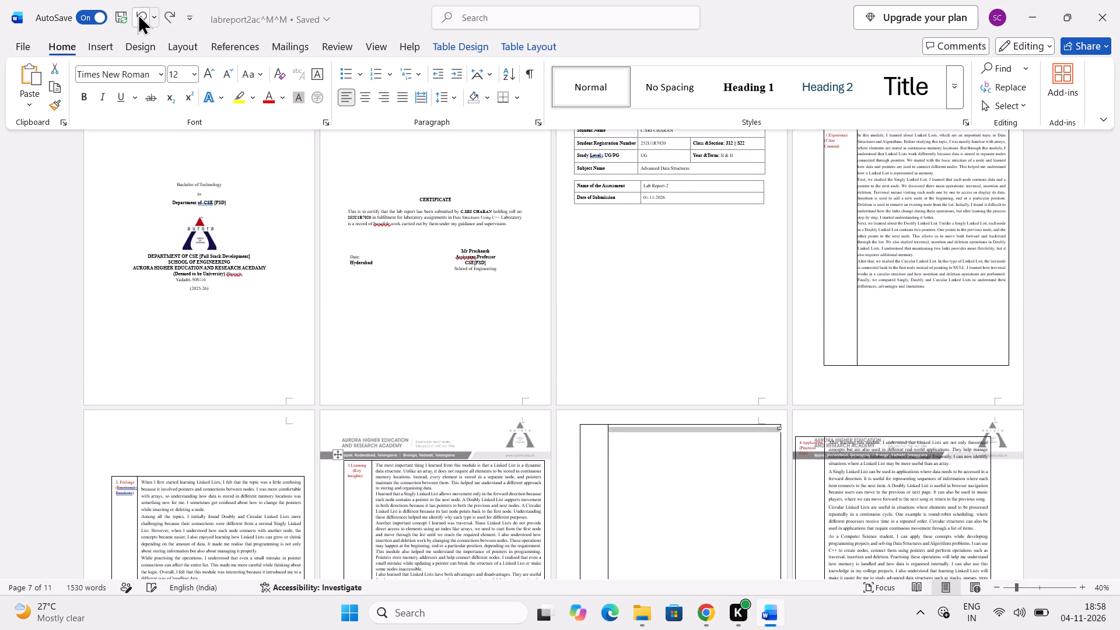
pyautogui.tripleClick(138, 13)
pyautogui.tripleClick(138, 13)
pyautogui.tripleClick(138, 13)
pyautogui.doubleClick(138, 13)
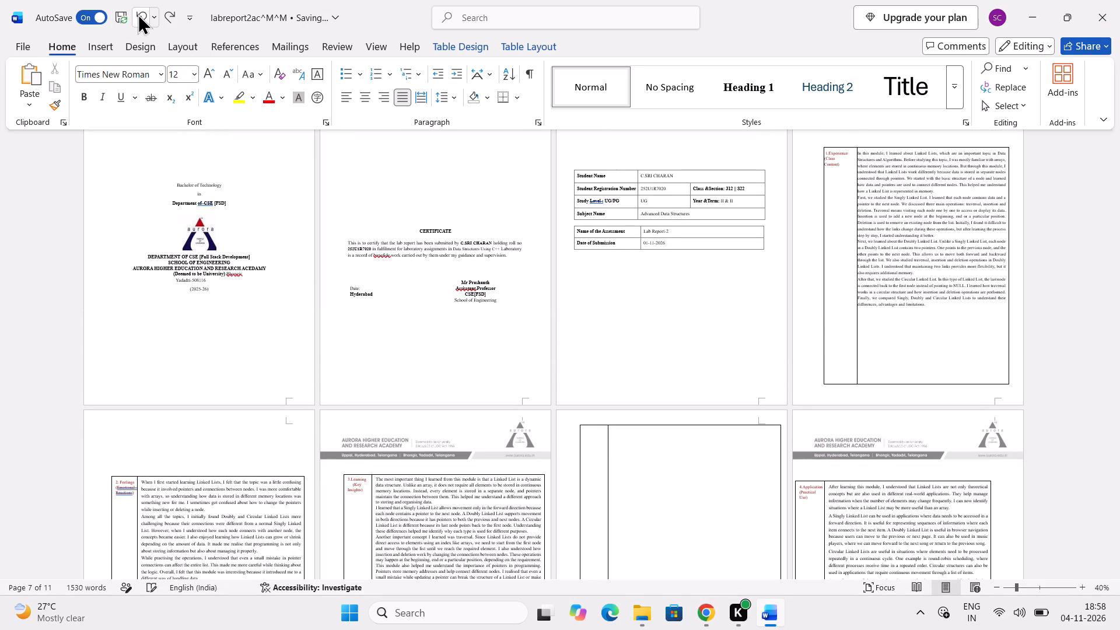
pyautogui.tripleClick(132, 13)
pyautogui.tripleClick(132, 13)
pyautogui.tripleClick(132, 13)
pyautogui.tripleClick(132, 13)
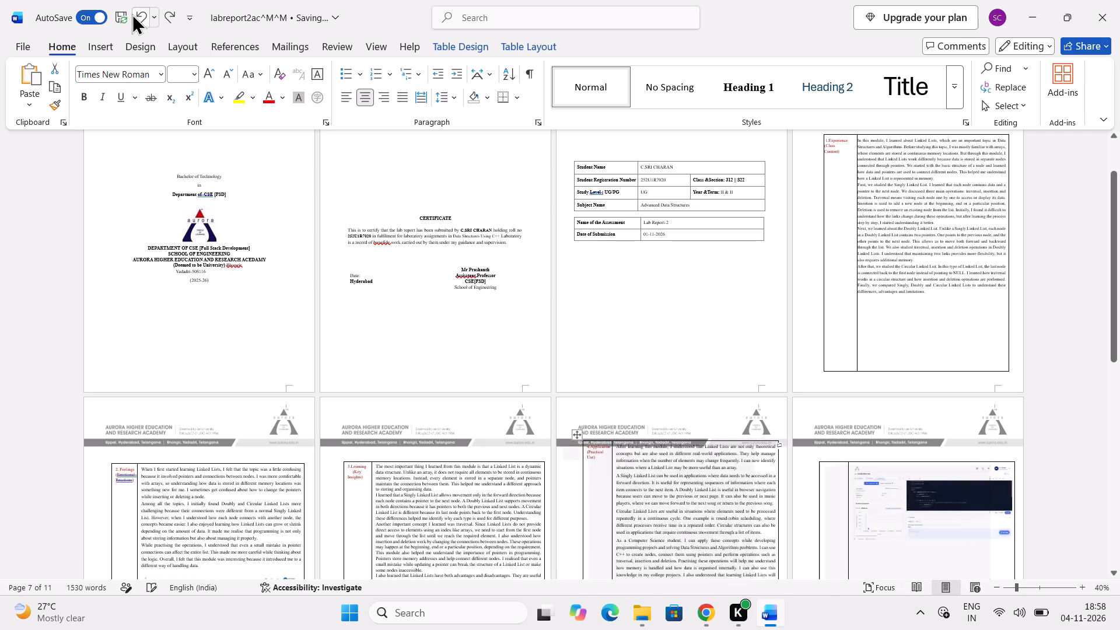
pyautogui.tripleClick(132, 13)
pyautogui.tripleClick(132, 13)
pyautogui.click(132, 13)
pyautogui.rightClick(132, 13)
pyautogui.tripleClick(132, 13)
pyautogui.tripleClick(132, 13)
pyautogui.tripleClick(132, 13)
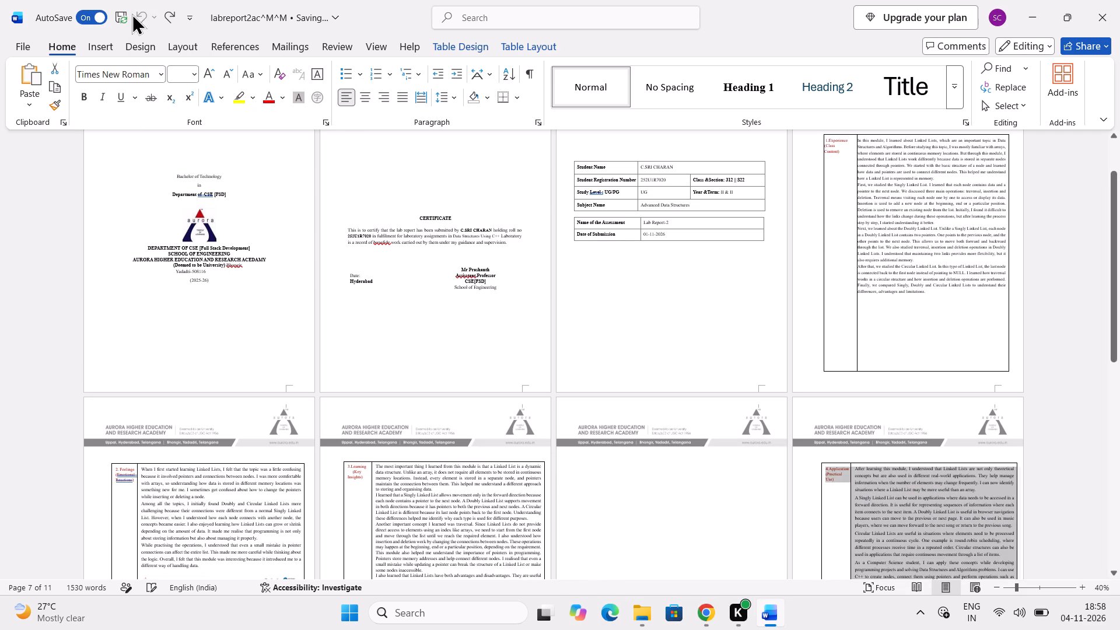
pyautogui.tripleClick(132, 13)
pyautogui.tripleClick(132, 13)
pyautogui.moveTo(132, 13); pyautogui.dragTo(136, 20)
pyautogui.moveTo(186, 90); pyautogui.dragTo(290, 254)
pyautogui.click(382, 410)
pyautogui.moveTo(388, 411); pyautogui.dragTo(394, 410)
pyautogui.click(422, 414)
pyautogui.rightClick(427, 415)
pyautogui.moveTo(419, 407); pyautogui.dragTo(407, 394, button='right')
pyautogui.rightClick(402, 388)
pyautogui.scroll(-5, 402, 388)
pyautogui.click(402, 388)
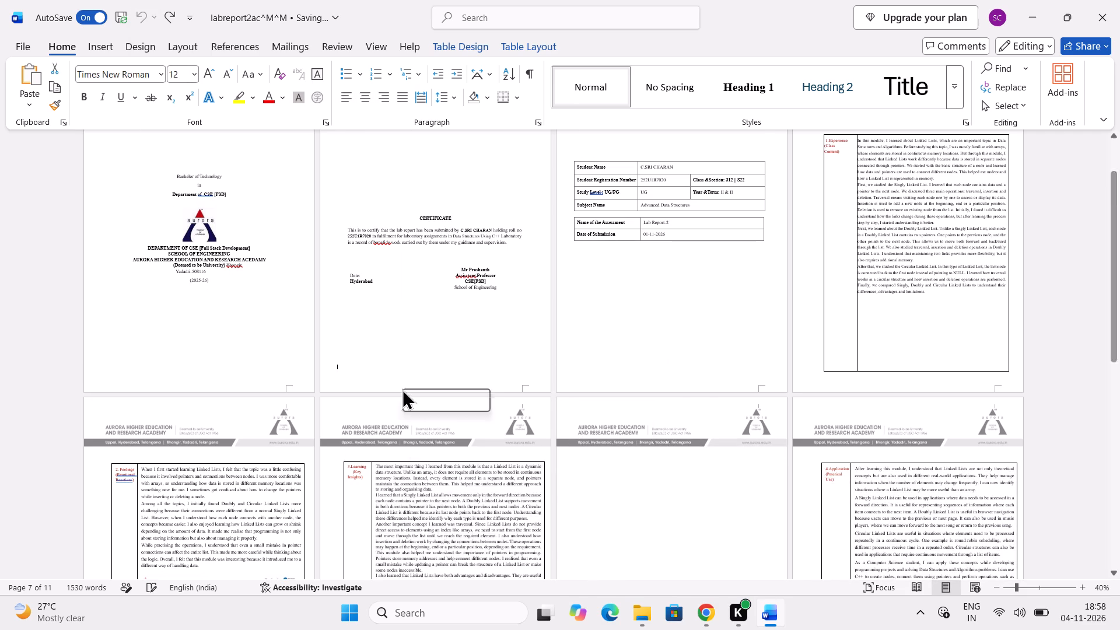
# Review the restored pages for letterhead placement, table positions and blank pages.
pyautogui.scroll(-18, 402, 388)
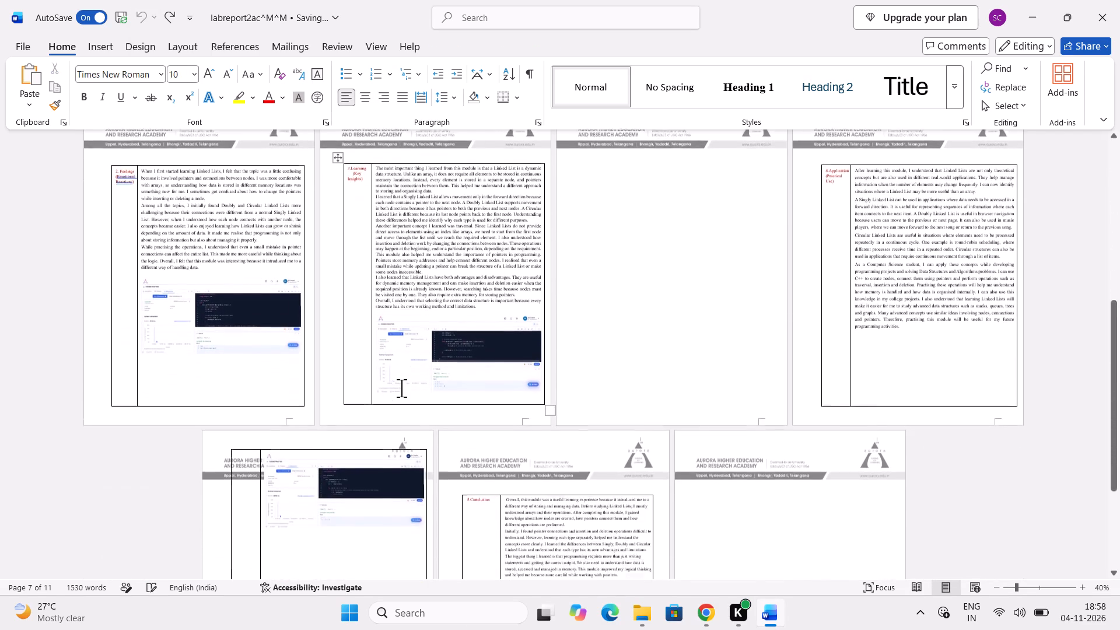
pyautogui.scroll(20, 401, 388)
pyautogui.scroll(12, 401, 388)
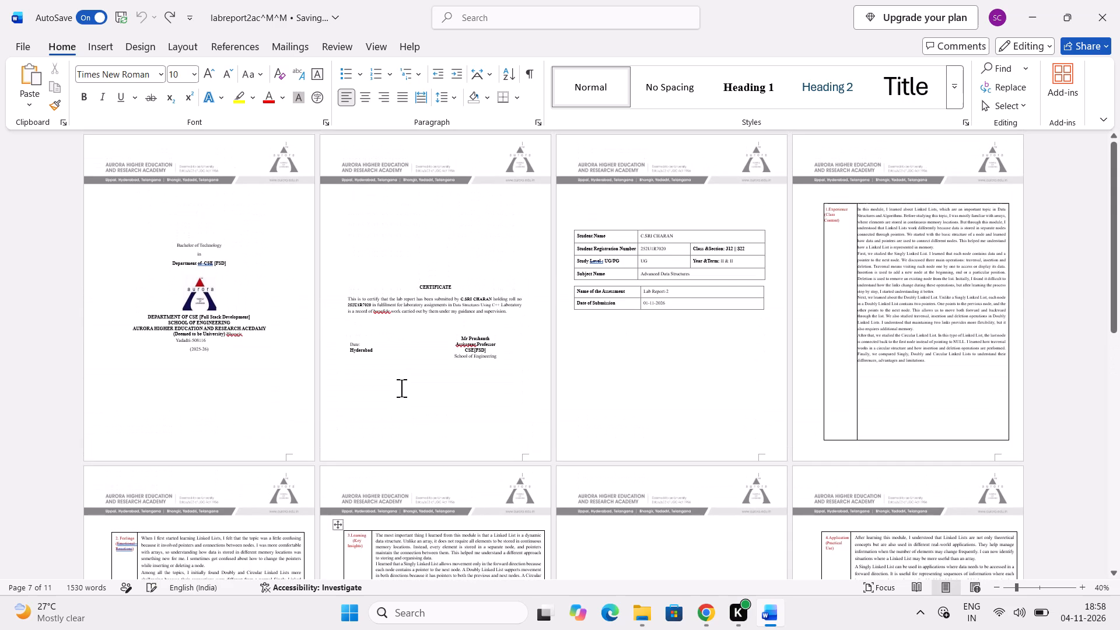
pyautogui.scroll(2, 400, 388)
pyautogui.scroll(-7, 400, 388)
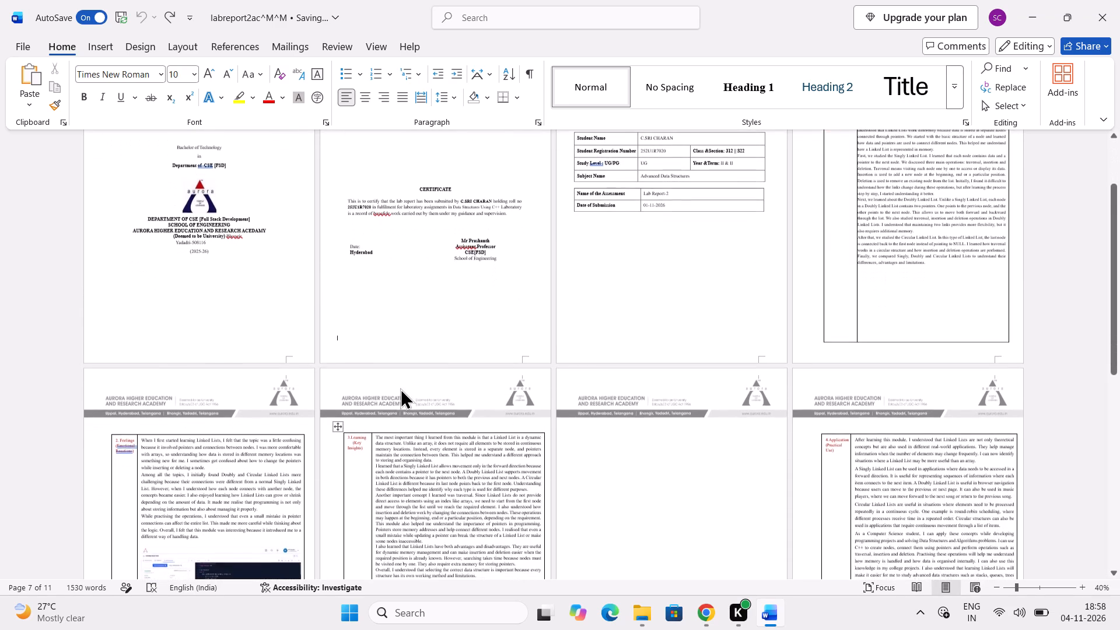
pyautogui.scroll(3, 400, 388)
pyautogui.scroll(-2, 400, 388)
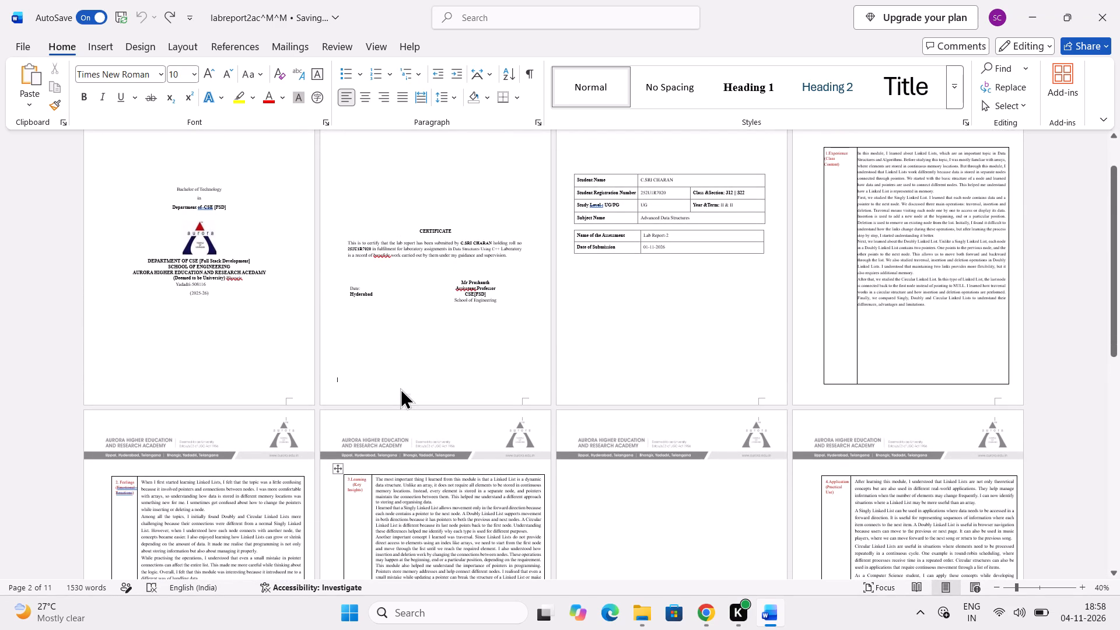
# Try to remove the blank page 7 by deleting the empty paragraphs before and after the insertion point.
pyautogui.scroll(-16, 400, 388)
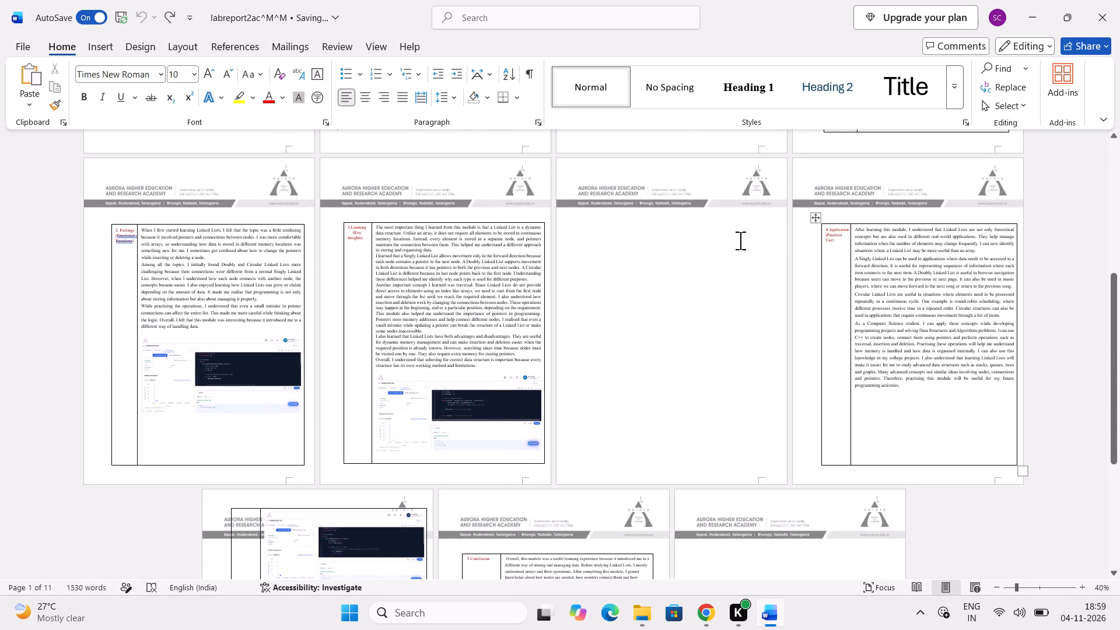
pyautogui.click(632, 250)
pyautogui.press('Delete')
pyautogui.press('Delete')
pyautogui.press('Delete')
pyautogui.press('Delete')
pyautogui.press('Delete')
pyautogui.press('Delete')
pyautogui.press('Delete')
pyautogui.press('Delete')
pyautogui.press('Delete')
pyautogui.press('Delete')
pyautogui.press('Delete')
pyautogui.press('Delete')
pyautogui.press('Delete')
pyautogui.press('Delete')
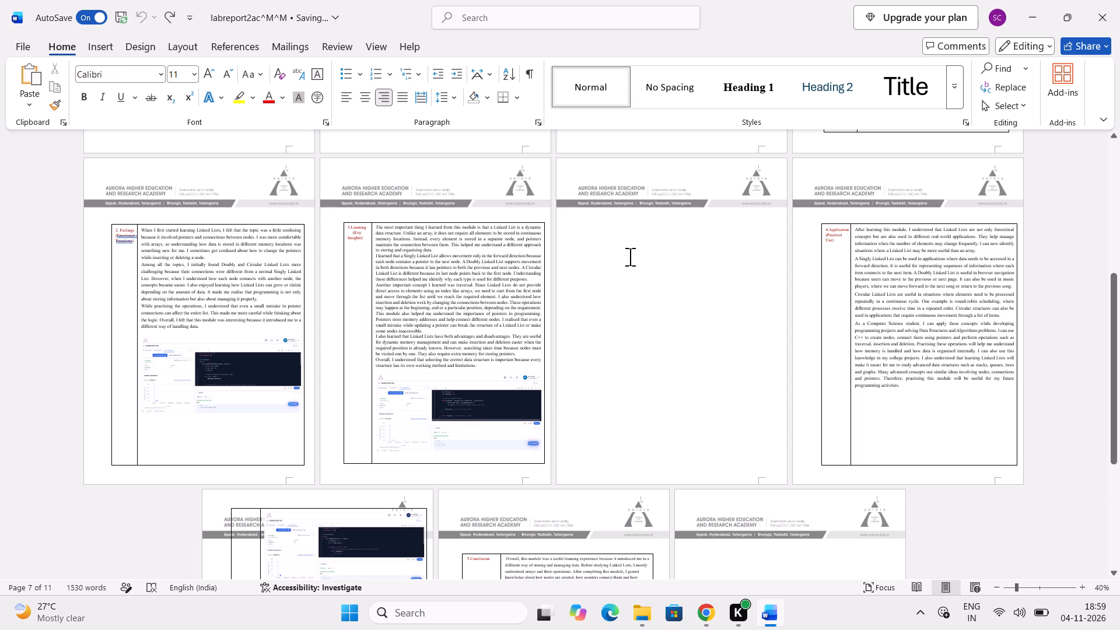
pyautogui.press('BackSpace')
pyautogui.press('BackSpace')
pyautogui.press('BackSpace')
pyautogui.press('BackSpace')
pyautogui.press('BackSpace')
pyautogui.press('BackSpace')
pyautogui.press('BackSpace')
pyautogui.press('BackSpace')
pyautogui.press('BackSpace')
pyautogui.press('BackSpace')
pyautogui.press('BackSpace')
pyautogui.press('BackSpace')
pyautogui.press('BackSpace')
pyautogui.press('BackSpace')
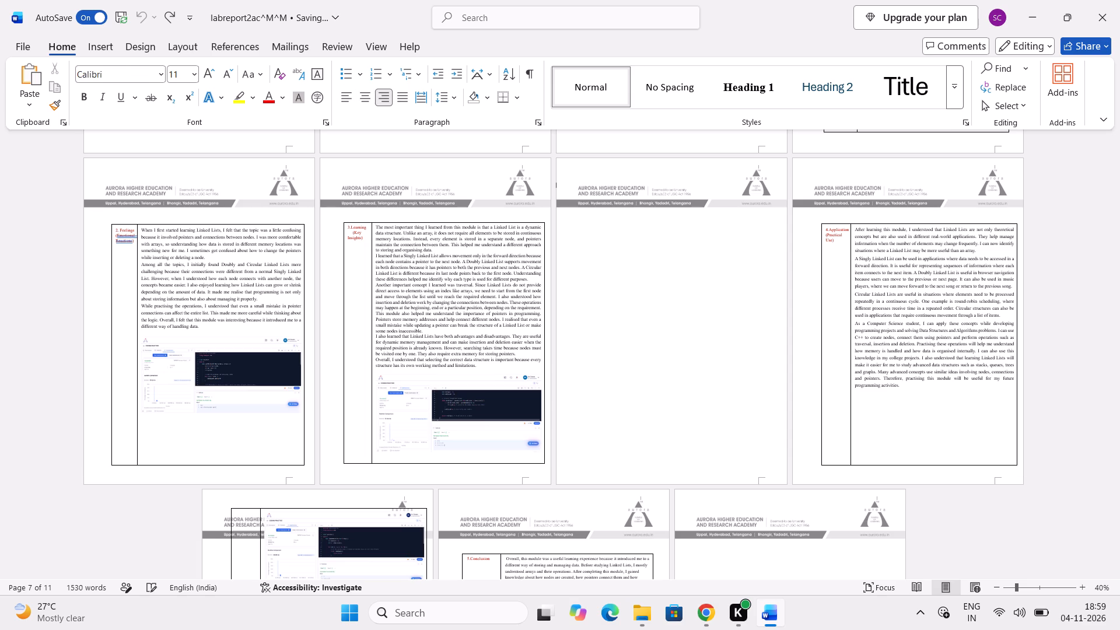
pyautogui.press('BackSpace')
pyautogui.press('BackSpace')
pyautogui.press('BackSpace')
pyautogui.press('BackSpace')
pyautogui.press('BackSpace')
pyautogui.press('BackSpace')
pyautogui.press('BackSpace')
pyautogui.press('BackSpace')
pyautogui.press('BackSpace')
pyautogui.press('BackSpace')
pyautogui.press('BackSpace')
pyautogui.press('BackSpace')
pyautogui.press('BackSpace')
pyautogui.press('BackSpace')
pyautogui.press('BackSpace')
pyautogui.press('BackSpace')
pyautogui.press('BackSpace')
pyautogui.press('BackSpace')
pyautogui.press('BackSpace')
pyautogui.press('BackSpace')
pyautogui.press('Delete')
pyautogui.press('Delete')
pyautogui.press('Delete')
pyautogui.press('Delete')
pyautogui.press('Delete')
pyautogui.press('Delete')
pyautogui.press('Delete')
pyautogui.press('Delete')
pyautogui.press('Delete')
pyautogui.press('Delete')
pyautogui.press('Delete')
pyautogui.press('Delete')
pyautogui.press('Delete')
pyautogui.press('Delete')
pyautogui.press('Delete')
pyautogui.press('Delete')
pyautogui.press('Delete')
pyautogui.press('Delete')
pyautogui.press('Delete')
pyautogui.press('Delete')
pyautogui.press('Delete')
pyautogui.press('Delete')
pyautogui.press('Delete')
pyautogui.press('Delete')
pyautogui.press('Delete')
pyautogui.press('Delete')
pyautogui.press('Delete')
pyautogui.press('Delete')
pyautogui.press('Delete')
pyautogui.press('Delete')
pyautogui.press('Delete')
pyautogui.press('Delete')
pyautogui.press('Delete')
pyautogui.press('Delete')
pyautogui.press('Delete')
pyautogui.press('Delete')
pyautogui.press('Delete')
# Try again to remove the blank page 7 by selecting and deleting the empty lines below its letterhead.
pyautogui.click(618, 232)
pyautogui.click(621, 236)
pyautogui.press('Delete')
pyautogui.click(621, 236)
pyautogui.press('Delete')
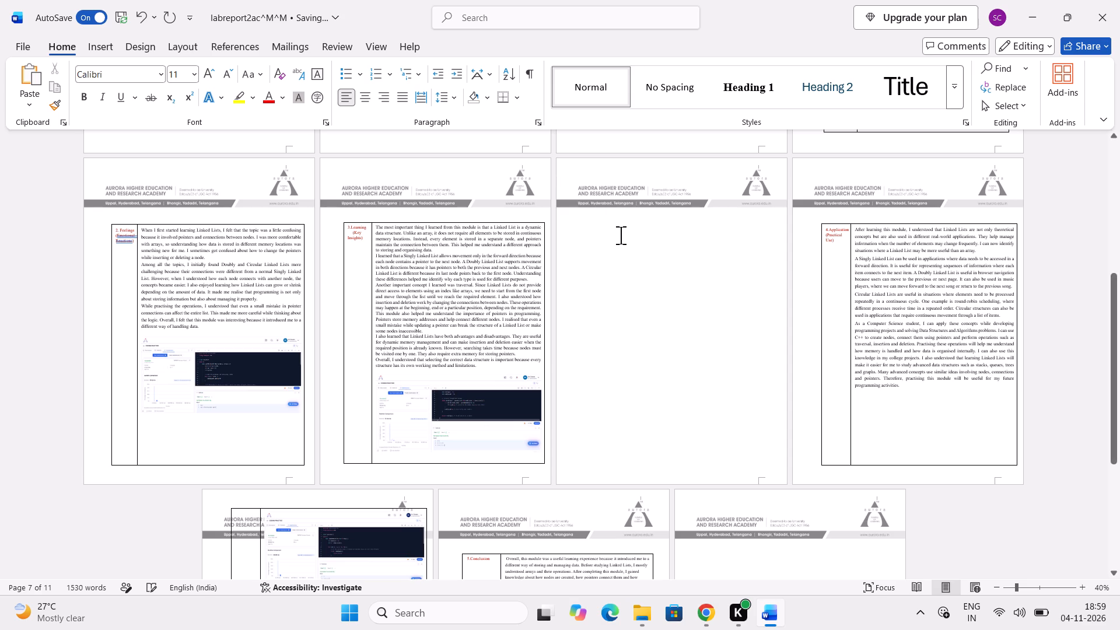
pyautogui.press('Delete')
pyautogui.click(621, 236)
pyautogui.press('Delete')
pyautogui.click(621, 236)
pyautogui.press('Delete')
pyautogui.click(621, 236)
pyautogui.press('Delete')
pyautogui.click(621, 236)
pyautogui.press('Delete')
pyautogui.doubleClick(605, 251)
pyautogui.press('Delete')
pyautogui.click(605, 250)
pyautogui.press('Delete')
pyautogui.click(605, 250)
pyautogui.press('Delete')
pyautogui.click(605, 250)
pyautogui.press('Delete')
pyautogui.press('Delete')
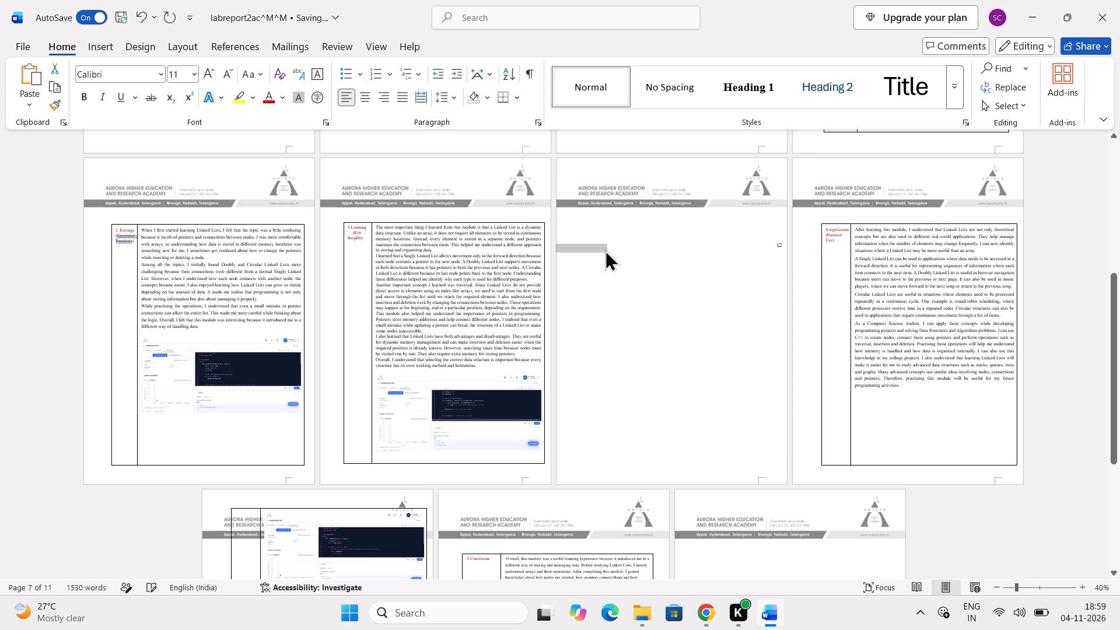
pyautogui.click(605, 250)
pyautogui.press('Delete')
pyautogui.click(605, 250)
pyautogui.press('Delete')
pyautogui.click(605, 250)
pyautogui.press('Delete')
pyautogui.click(605, 250)
pyautogui.press('Delete')
pyautogui.click(605, 250)
pyautogui.press('Delete')
pyautogui.click(605, 249)
pyautogui.press('Delete')
pyautogui.click(605, 249)
pyautogui.press('Delete')
pyautogui.press('Delete')
pyautogui.press('Delete')
pyautogui.press('Delete')
pyautogui.doubleClick(680, 252)
pyautogui.press('Delete')
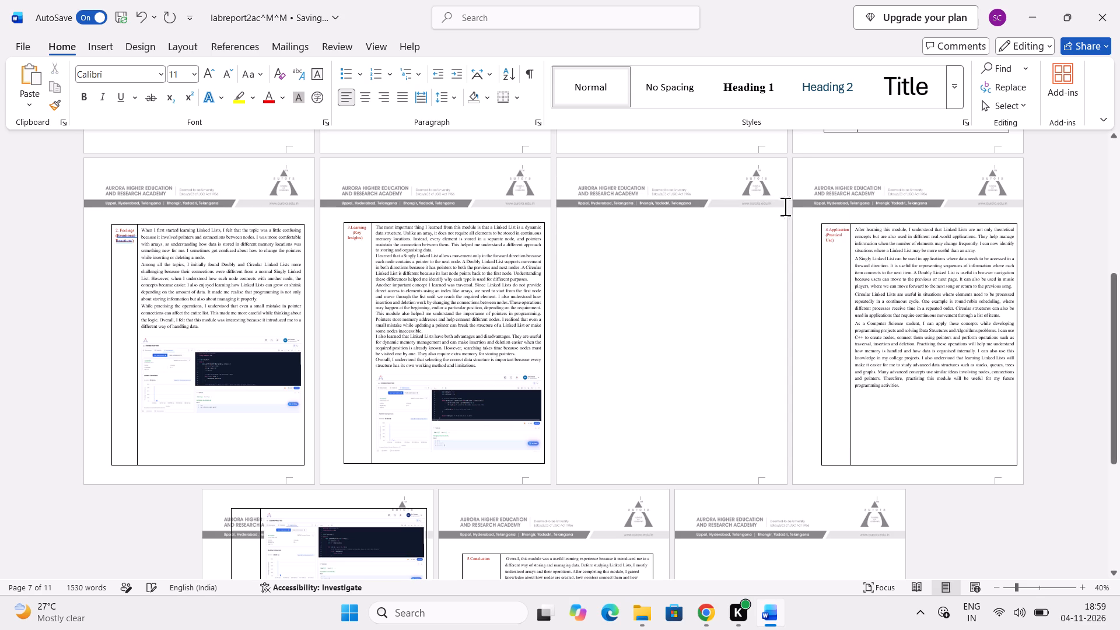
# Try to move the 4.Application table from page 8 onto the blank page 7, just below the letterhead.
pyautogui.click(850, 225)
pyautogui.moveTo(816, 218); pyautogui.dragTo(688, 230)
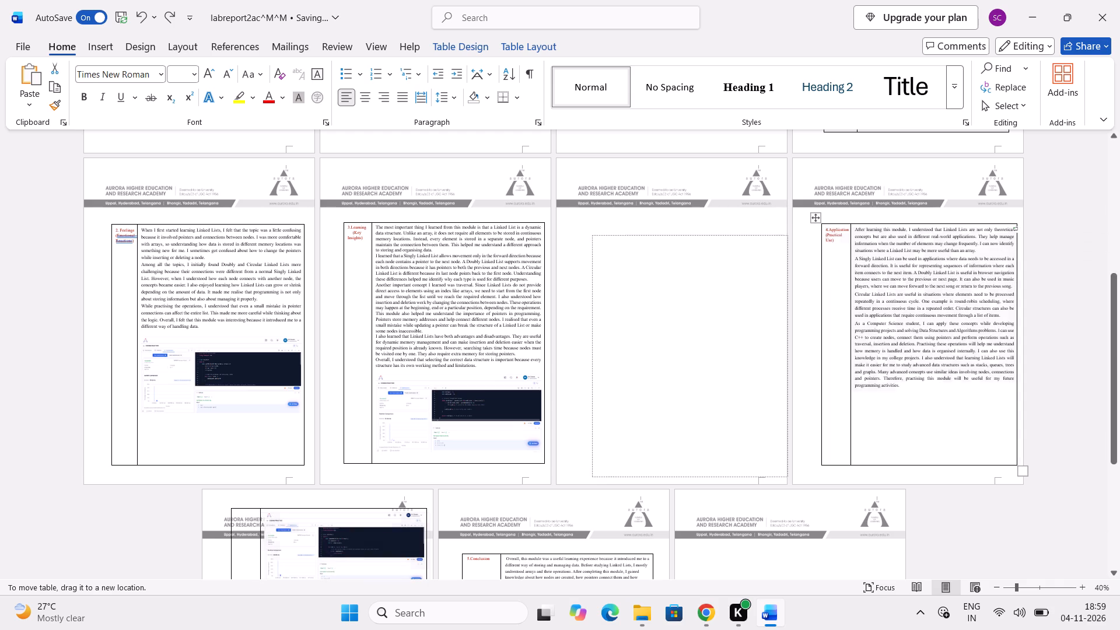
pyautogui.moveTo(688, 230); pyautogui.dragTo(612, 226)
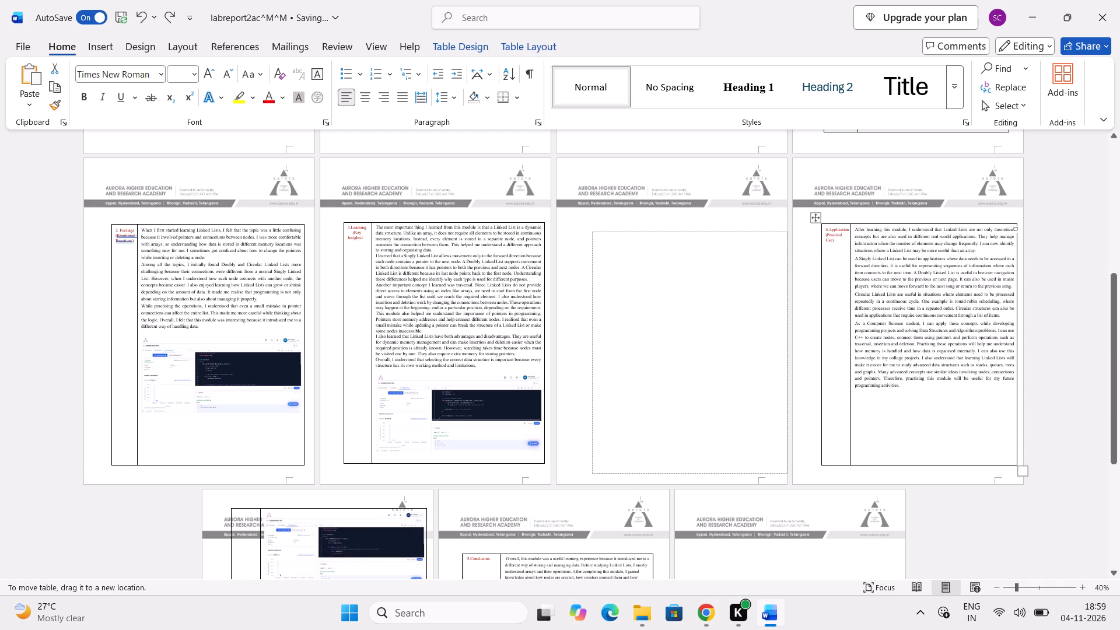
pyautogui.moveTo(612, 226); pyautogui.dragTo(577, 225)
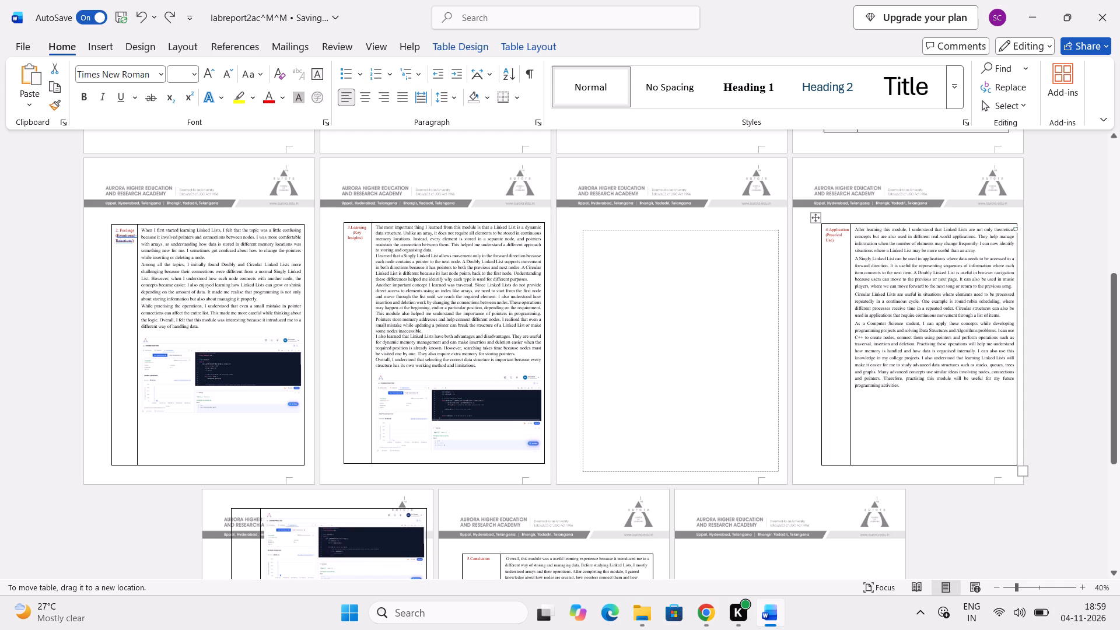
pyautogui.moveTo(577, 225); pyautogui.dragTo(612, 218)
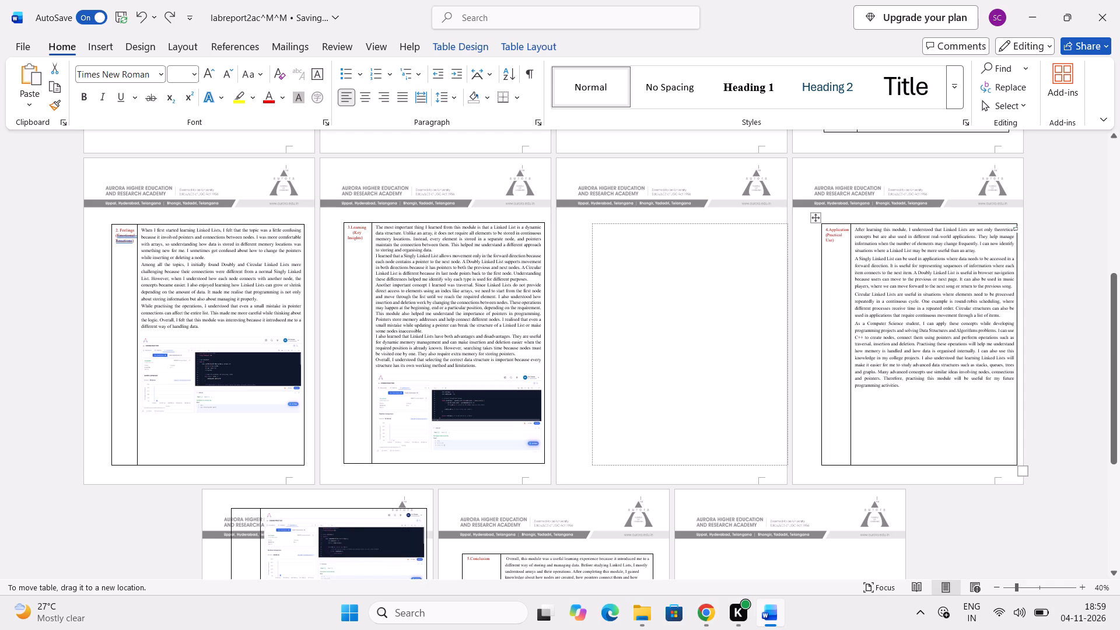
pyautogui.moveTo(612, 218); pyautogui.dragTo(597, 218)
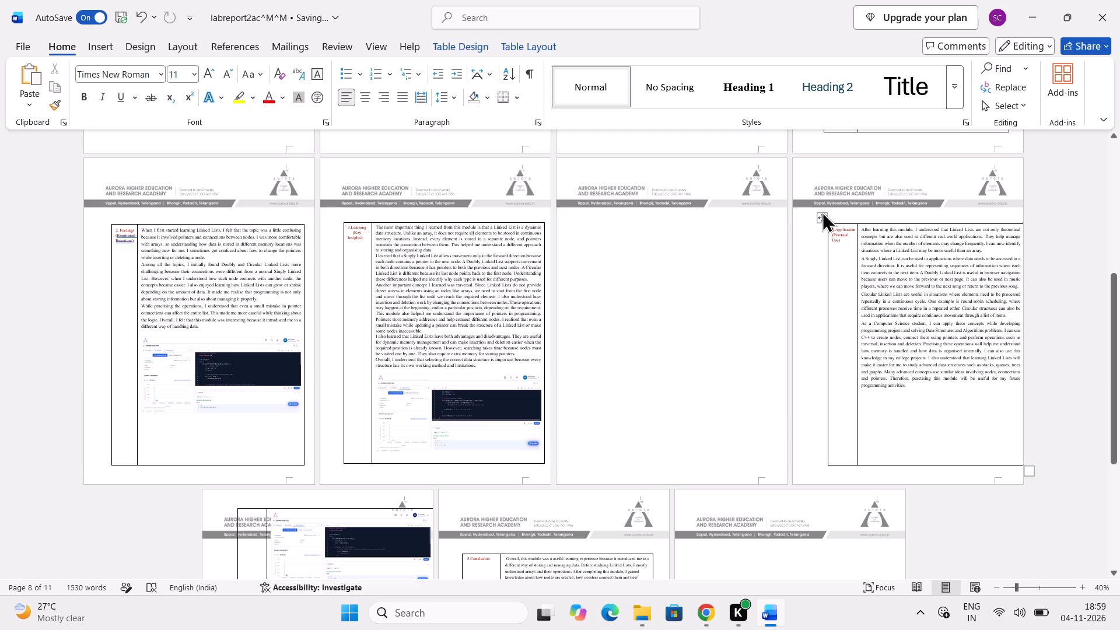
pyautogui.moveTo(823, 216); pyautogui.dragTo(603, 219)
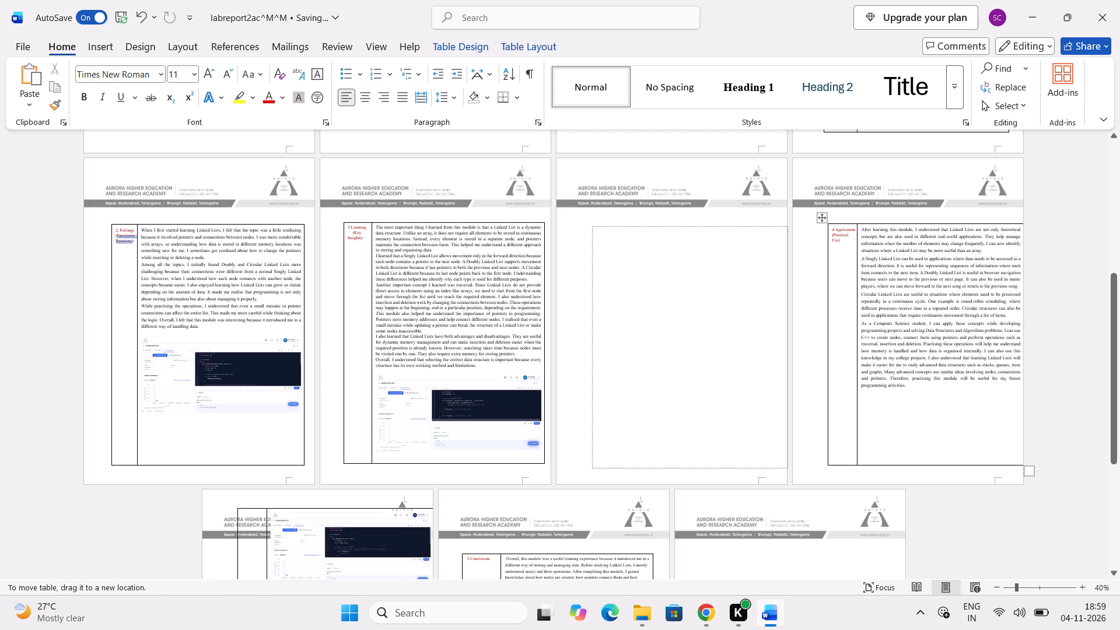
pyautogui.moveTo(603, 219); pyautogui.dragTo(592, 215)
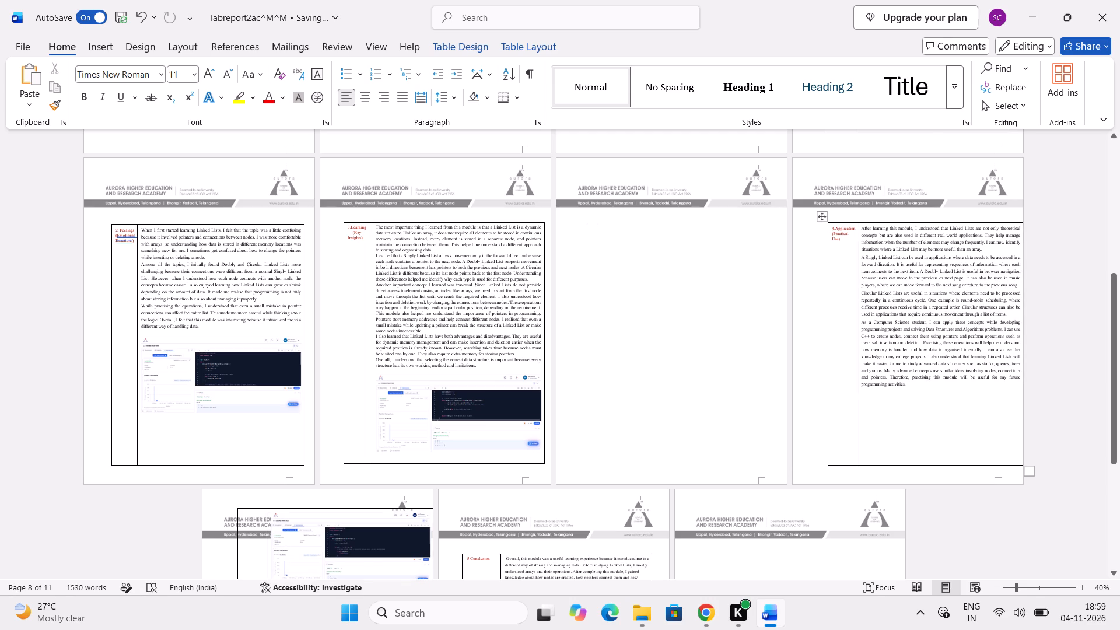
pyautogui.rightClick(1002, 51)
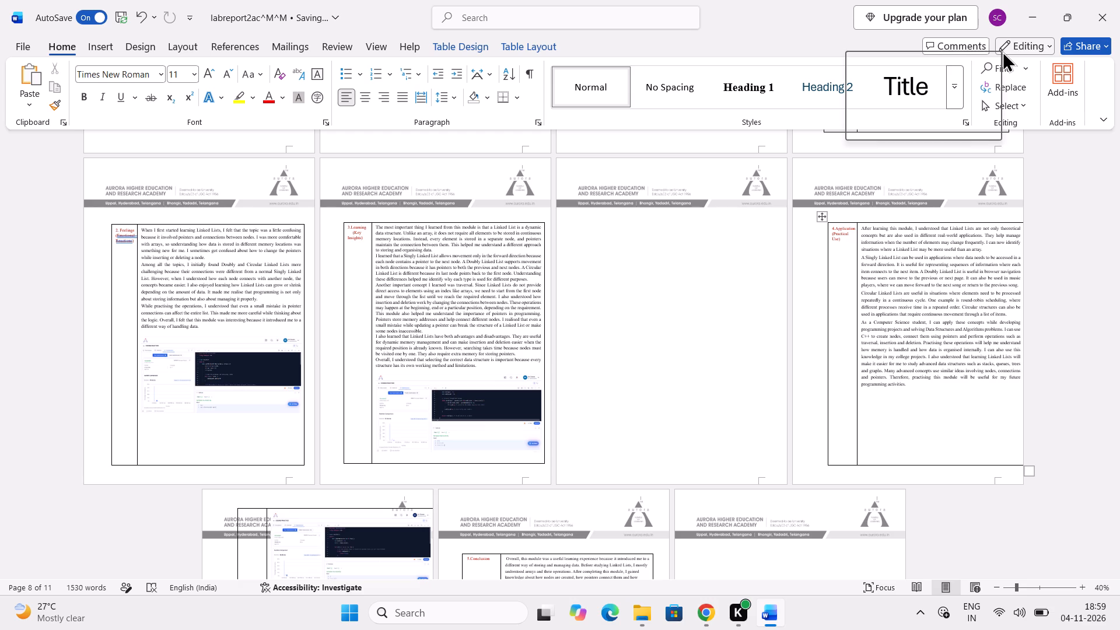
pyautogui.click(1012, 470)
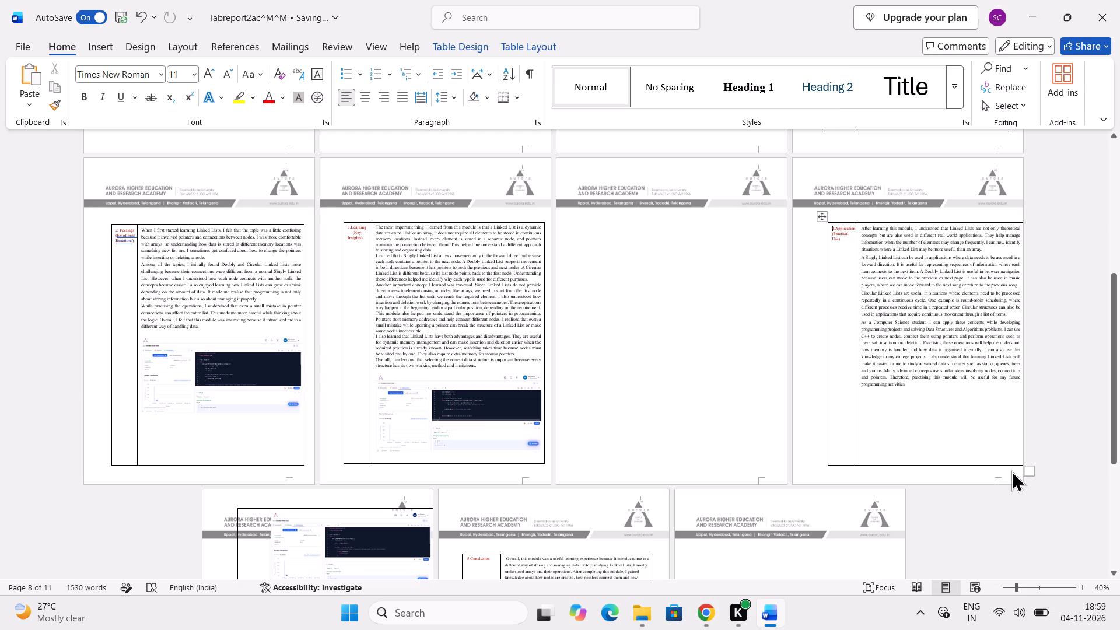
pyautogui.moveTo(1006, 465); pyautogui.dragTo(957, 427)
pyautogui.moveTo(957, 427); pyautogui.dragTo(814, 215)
# Reposition the 4.Application table from page 8 toward the left edge of the blank page 7, below the letterhead.
pyautogui.moveTo(826, 213); pyautogui.dragTo(563, 220)
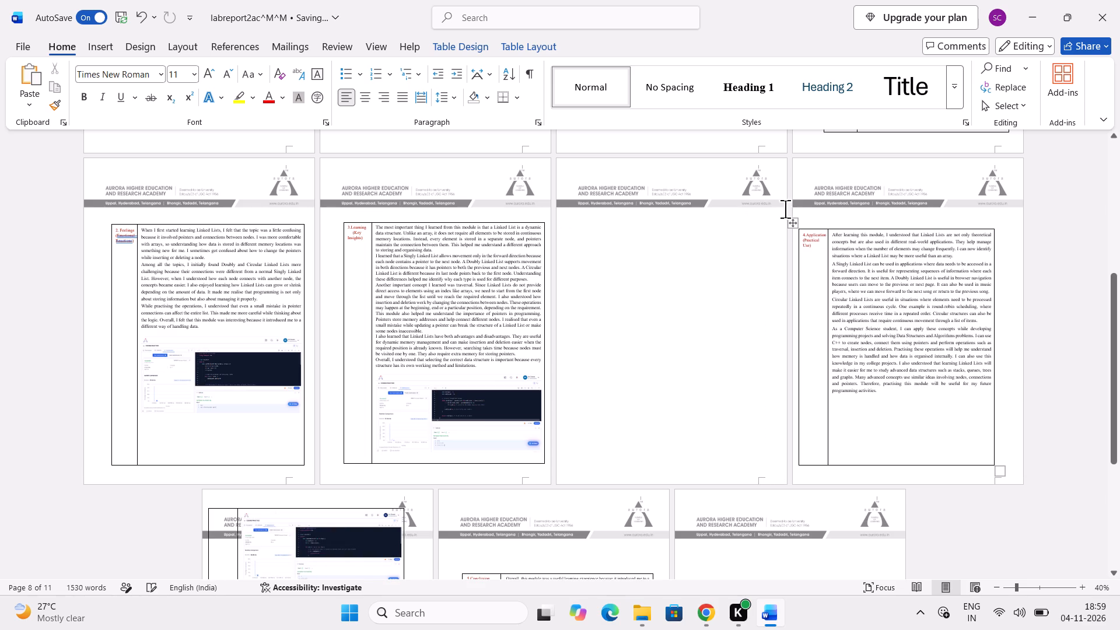
pyautogui.moveTo(794, 223); pyautogui.dragTo(556, 203)
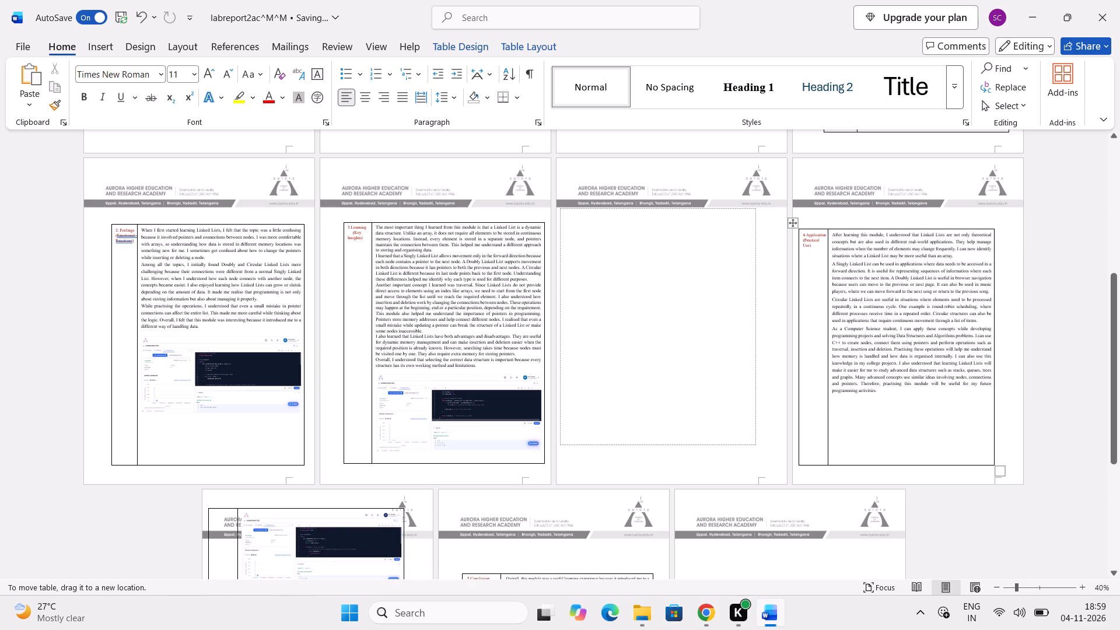
pyautogui.moveTo(556, 203); pyautogui.dragTo(568, 219)
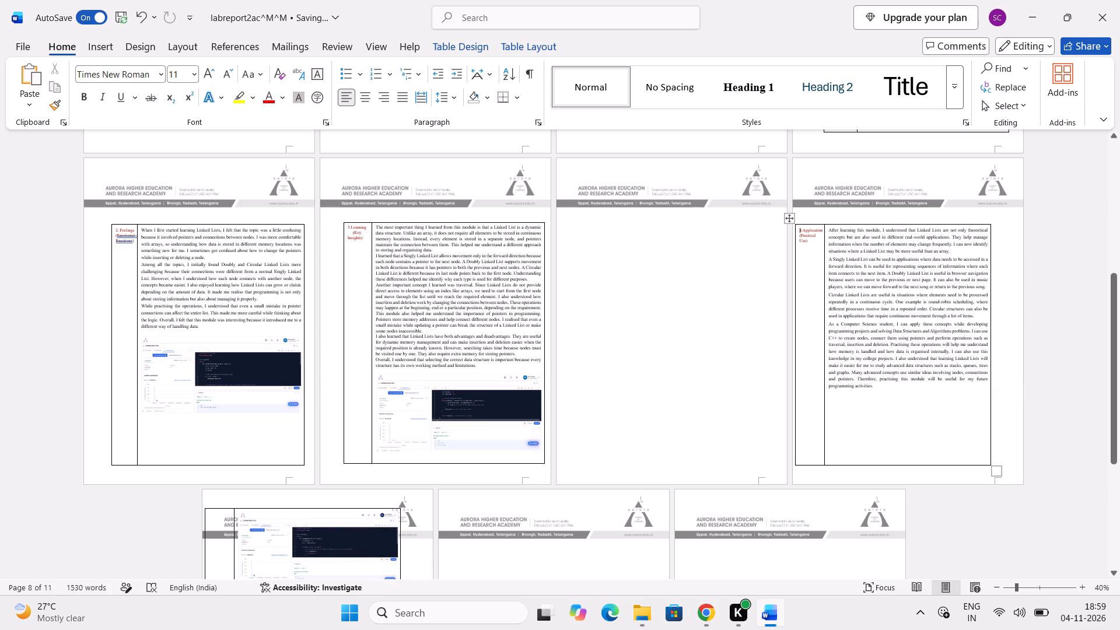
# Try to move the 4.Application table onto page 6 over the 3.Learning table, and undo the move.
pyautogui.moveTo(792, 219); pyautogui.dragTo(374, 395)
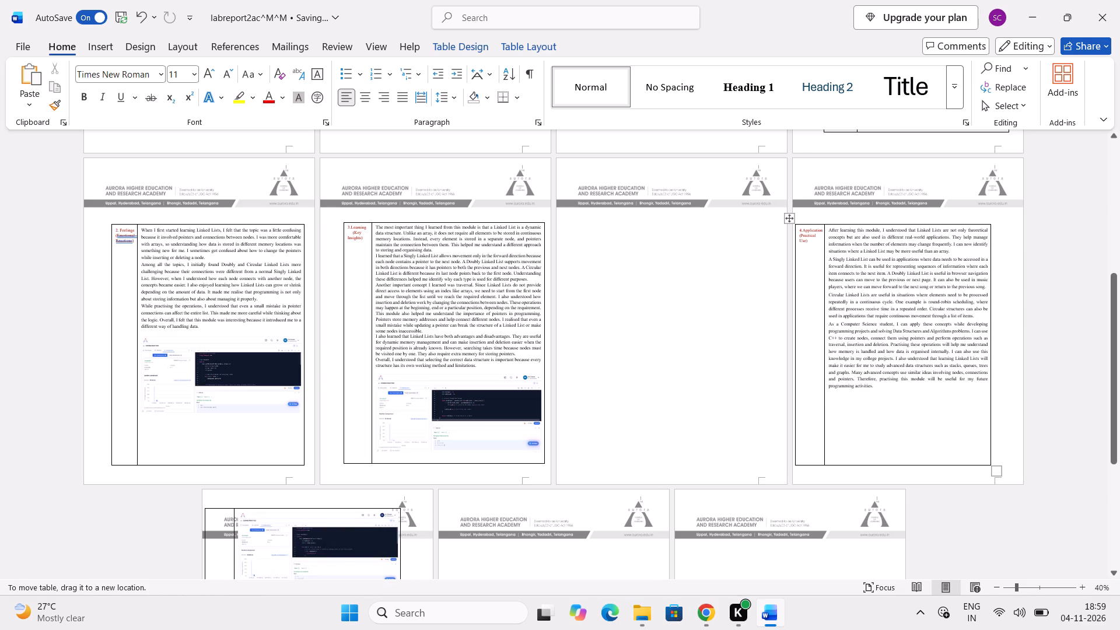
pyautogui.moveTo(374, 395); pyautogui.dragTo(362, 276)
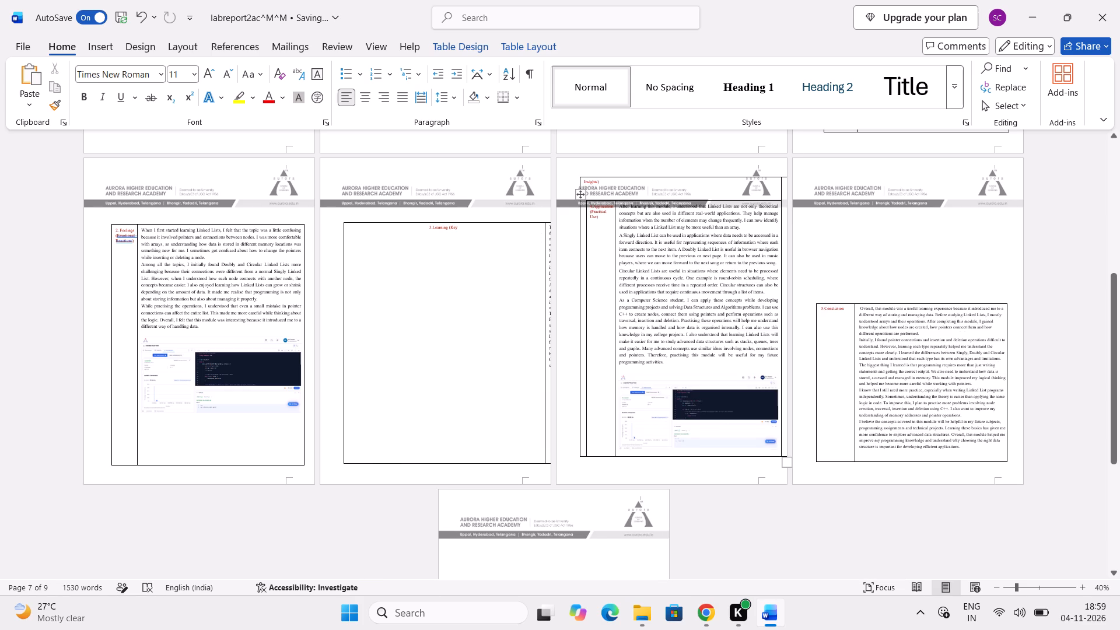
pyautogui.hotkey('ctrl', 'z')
# Undo all recent table moves and page edits back to the earliest state available in the undo history.
pyautogui.hotkey('ctrl', 'z')
pyautogui.hotkey('ctrl', 'z')
pyautogui.hotkey('ctrl', 'z')
pyautogui.hotkey('ctrl', 'z')
pyautogui.hotkey('ctrl', 'z')
pyautogui.hotkey('ctrl', 'z')
pyautogui.hotkey('ctrl', 'z')
pyautogui.hotkey('ctrl', 'z')
pyautogui.hotkey('ctrl', 'z')
pyautogui.hotkey('ctrl', 'z')
pyautogui.hotkey('ctrl', 'z')
pyautogui.hotkey('ctrl', 'z')
pyautogui.hotkey('ctrl', 'z')
pyautogui.hotkey('ctrl', 'z')
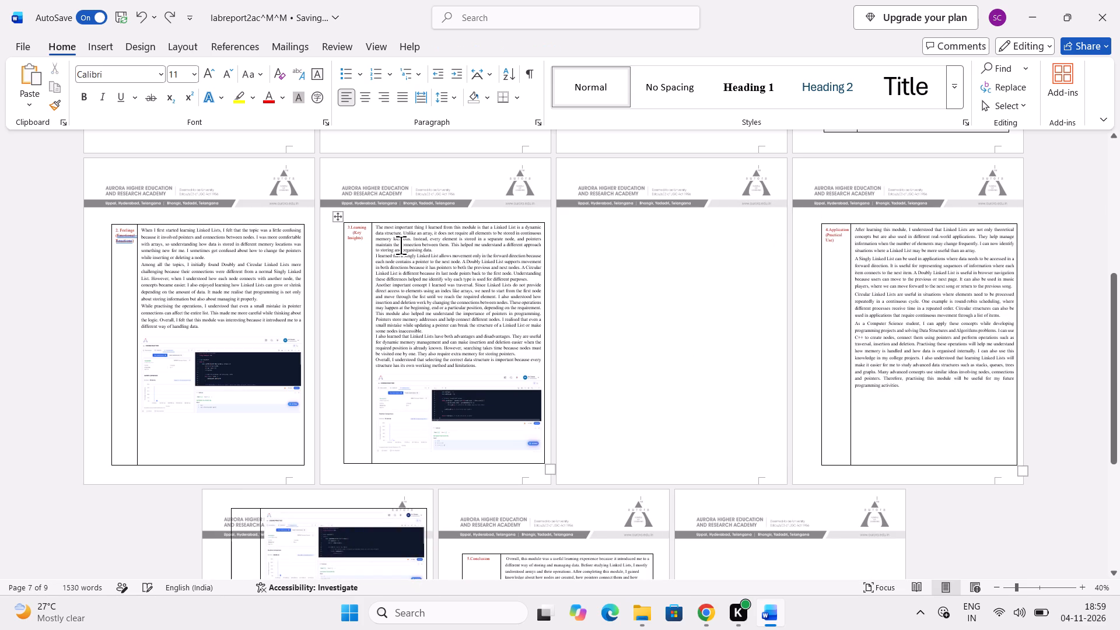
pyautogui.hotkey('ctrl', 'z')
pyautogui.hotkey('ctrl', 'z')
pyautogui.hotkey('ctrl', 'z')
pyautogui.hotkey('ctrl', 'z')
pyautogui.hotkey('ctrl', 'z')
pyautogui.hotkey('ctrl', 'z')
pyautogui.hotkey('ctrl', 'z')
pyautogui.hotkey('ctrl', 'z')
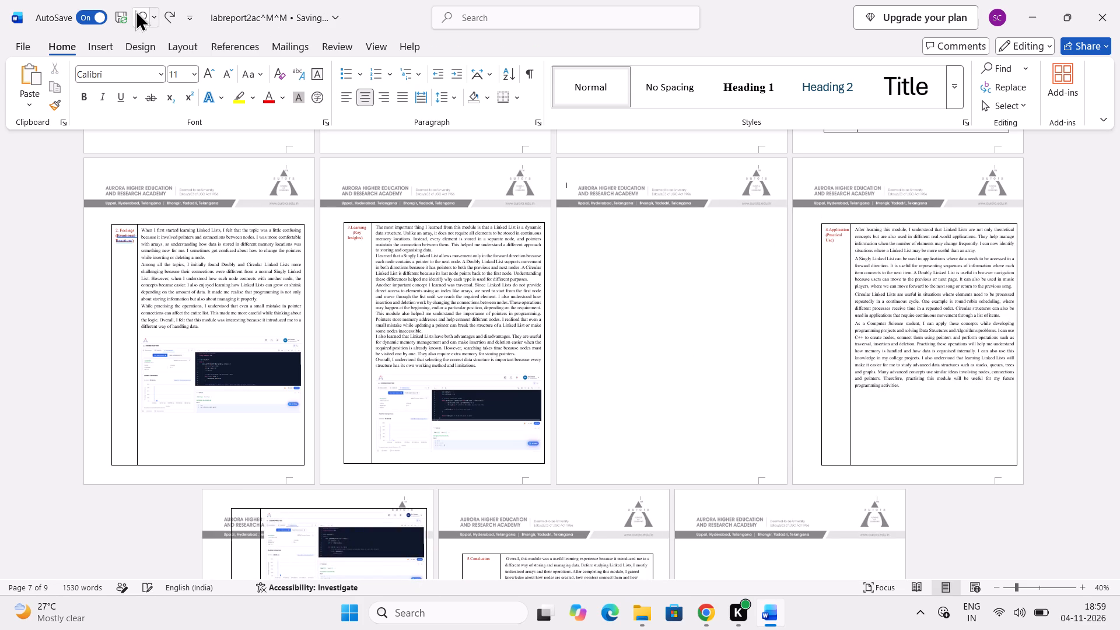
pyautogui.doubleClick(136, 12)
pyautogui.rightClick(138, 12)
pyautogui.tripleClick(138, 12)
pyautogui.tripleClick(138, 12)
pyautogui.click(138, 12)
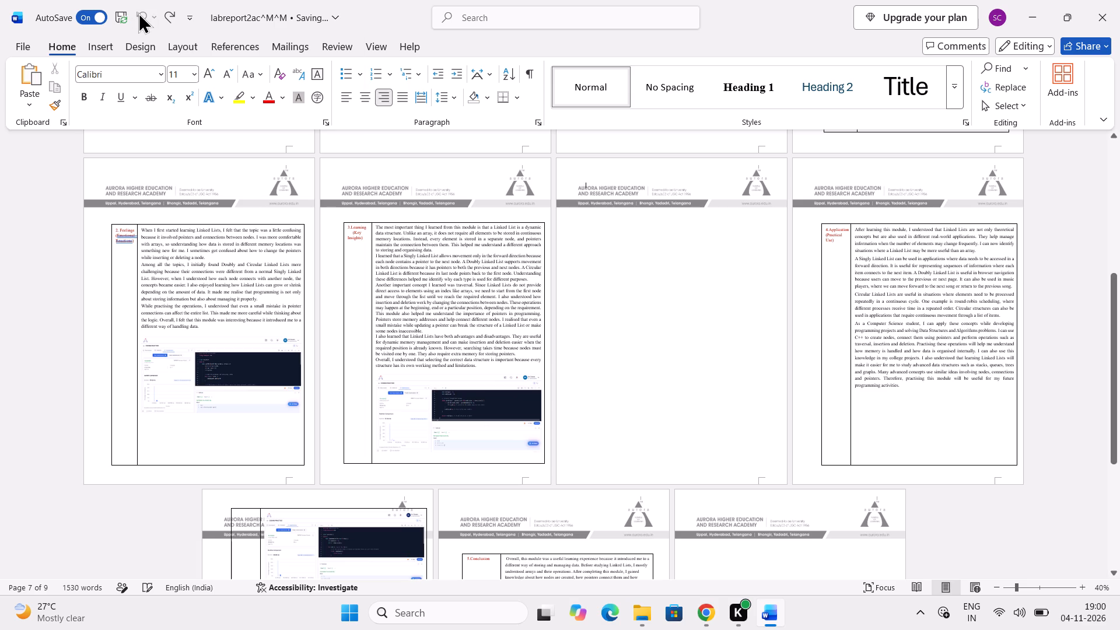
pyautogui.rightClick(138, 12)
pyautogui.click(138, 12)
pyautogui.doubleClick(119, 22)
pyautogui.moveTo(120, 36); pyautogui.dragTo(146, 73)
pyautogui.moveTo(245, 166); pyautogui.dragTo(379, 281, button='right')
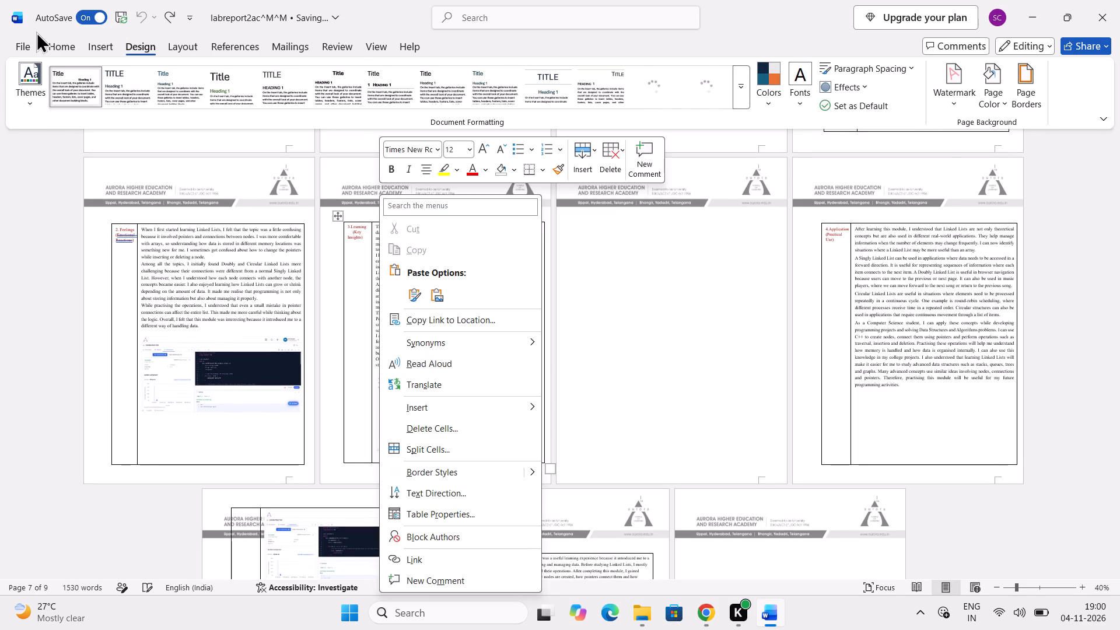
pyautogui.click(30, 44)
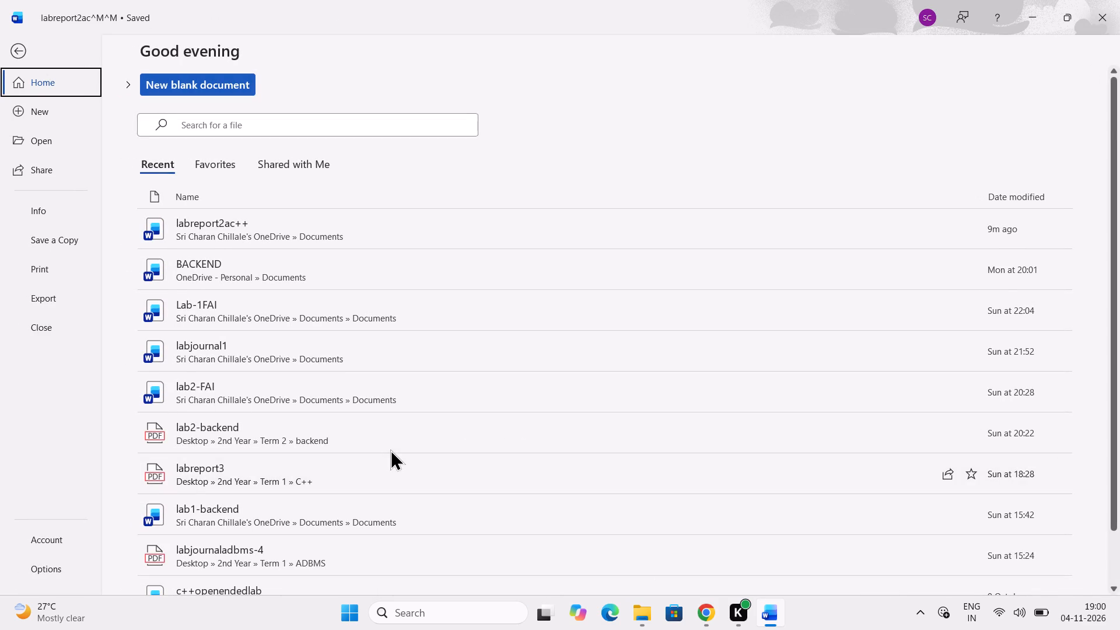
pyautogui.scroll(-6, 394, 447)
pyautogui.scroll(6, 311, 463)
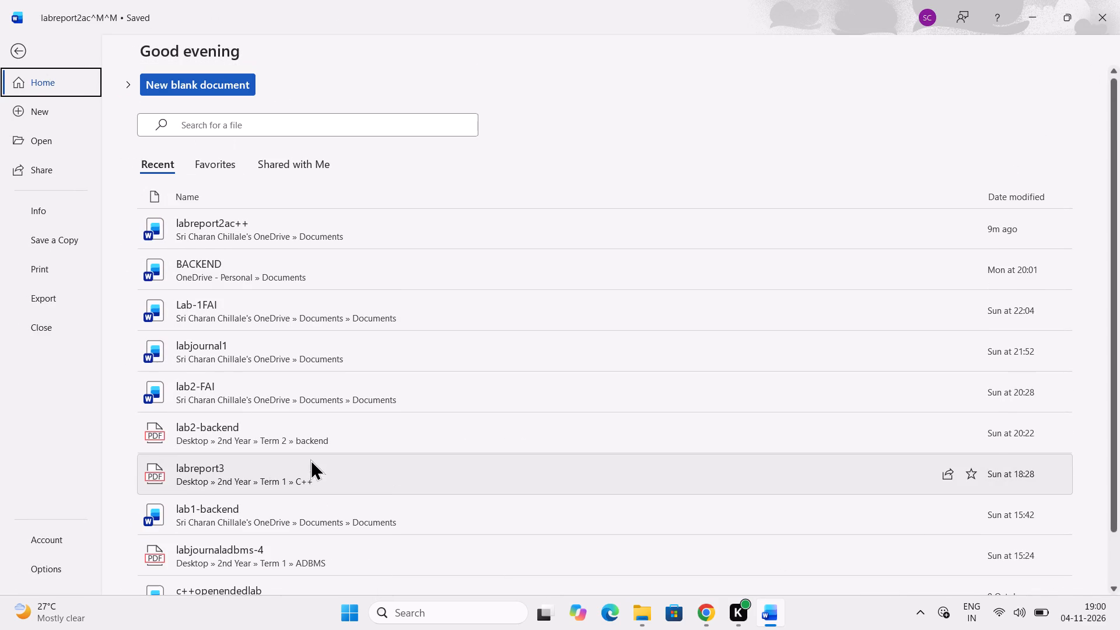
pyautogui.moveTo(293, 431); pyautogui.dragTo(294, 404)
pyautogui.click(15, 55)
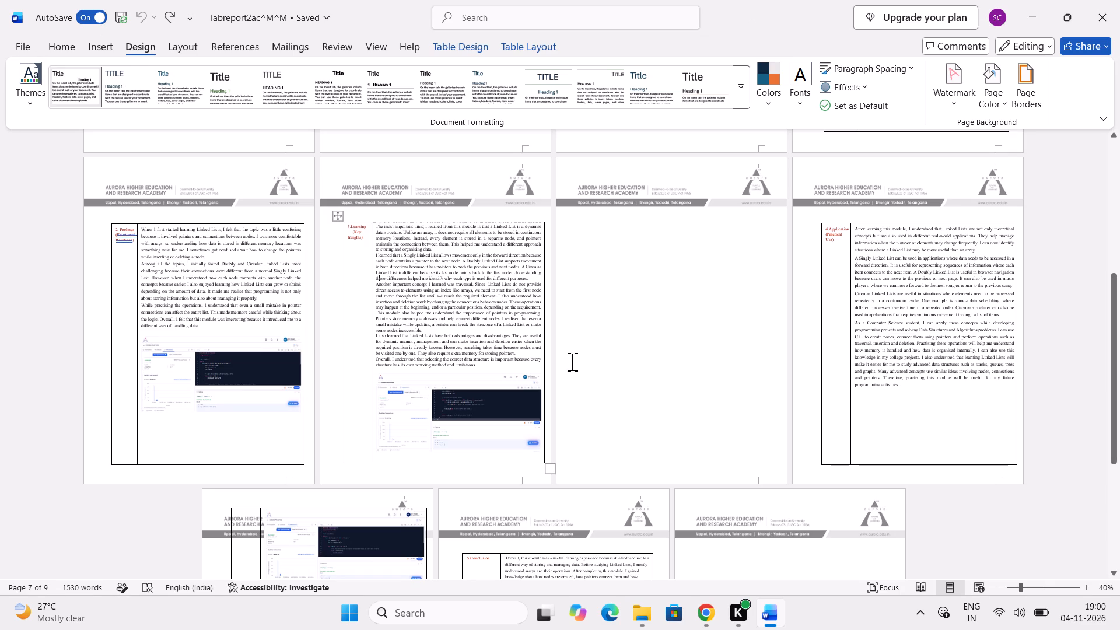
# Examine the report's page layout from the cover page down to the blank page 7.
pyautogui.scroll(12, 561, 365)
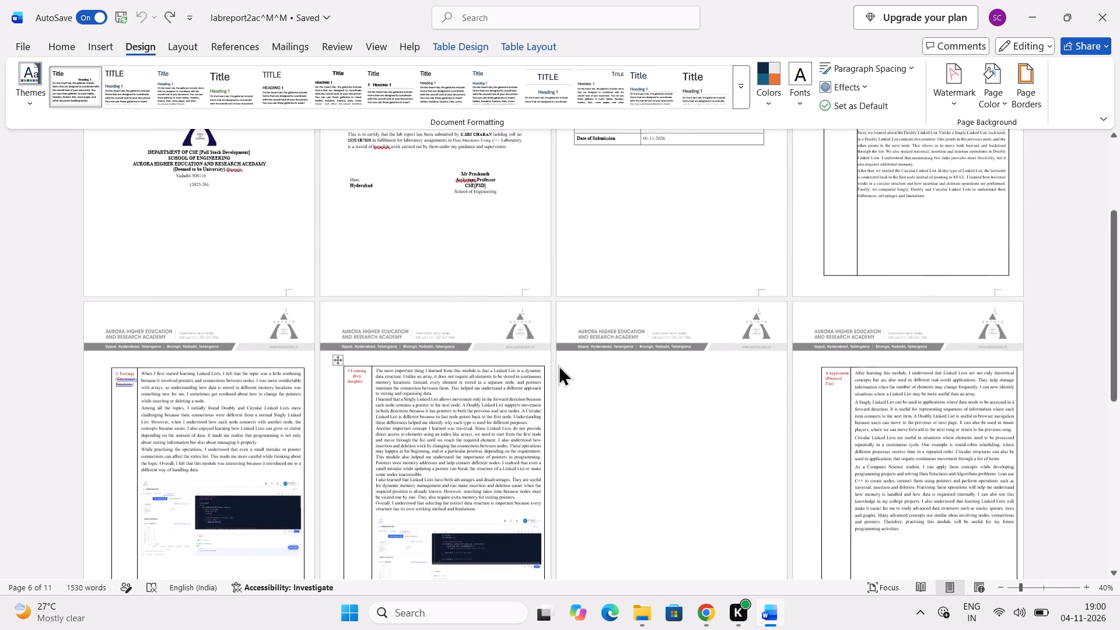
pyautogui.scroll(10, 558, 365)
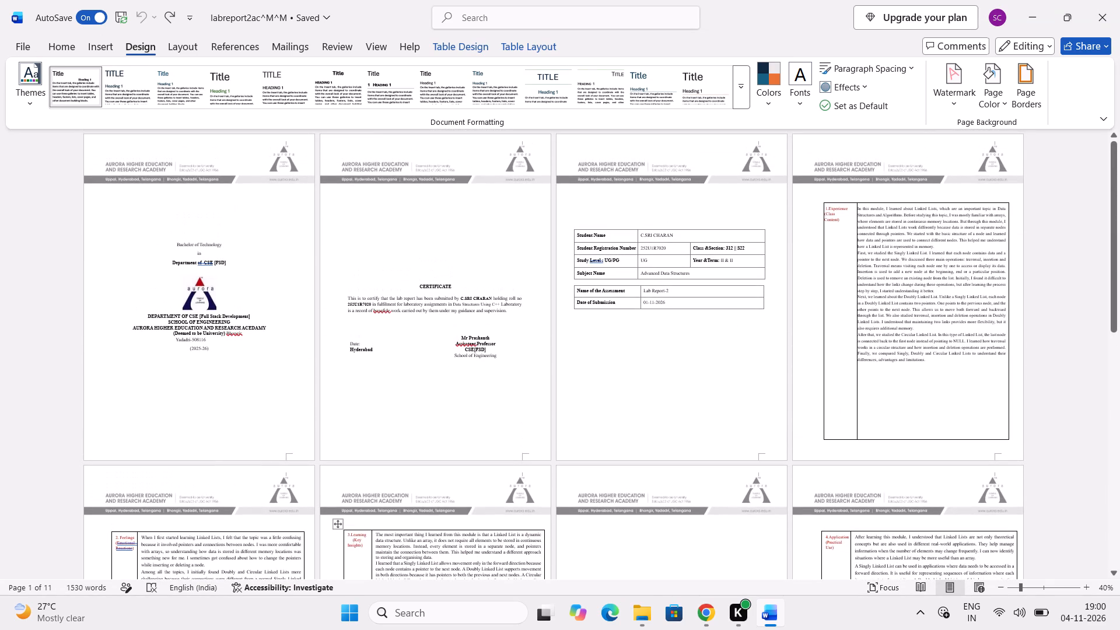
pyautogui.scroll(-9, 859, 324)
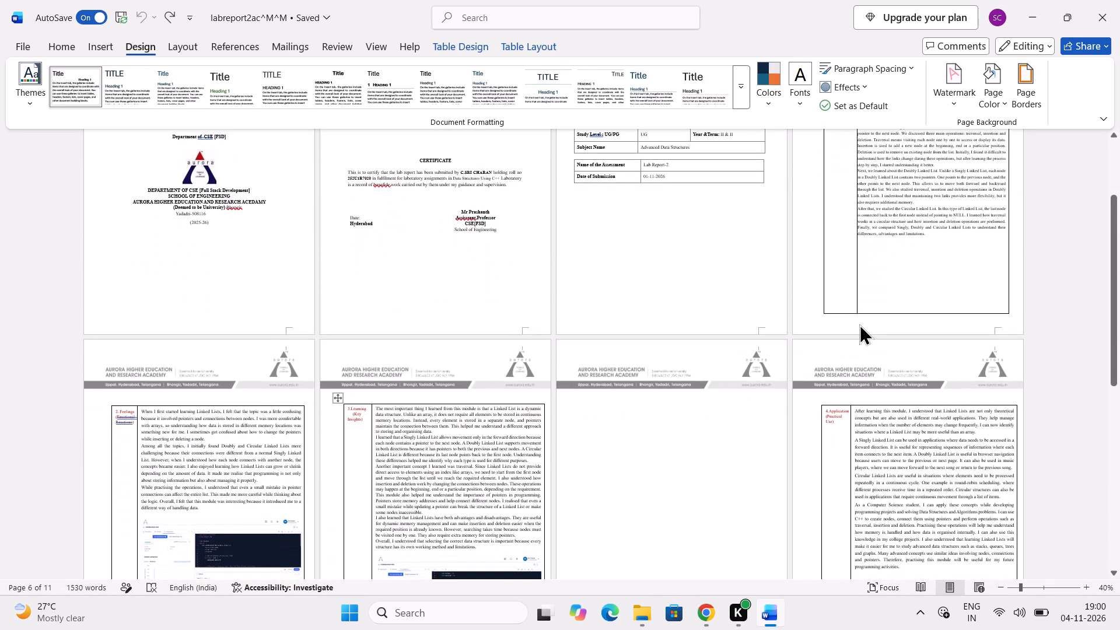
pyautogui.scroll(-10, 859, 324)
pyautogui.click(619, 264)
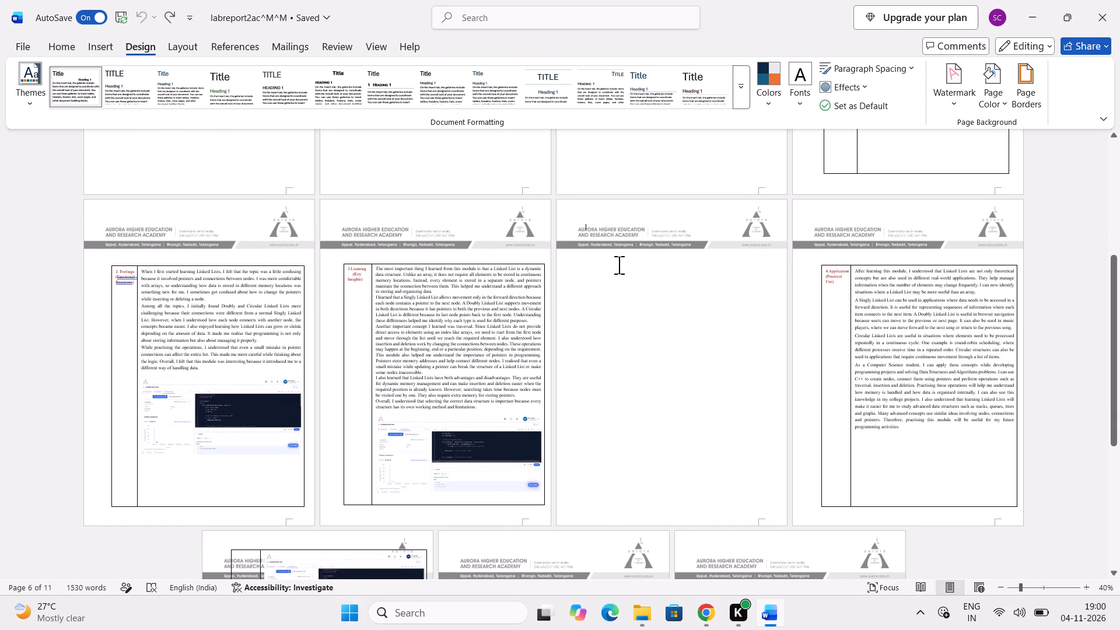
pyautogui.click(614, 320)
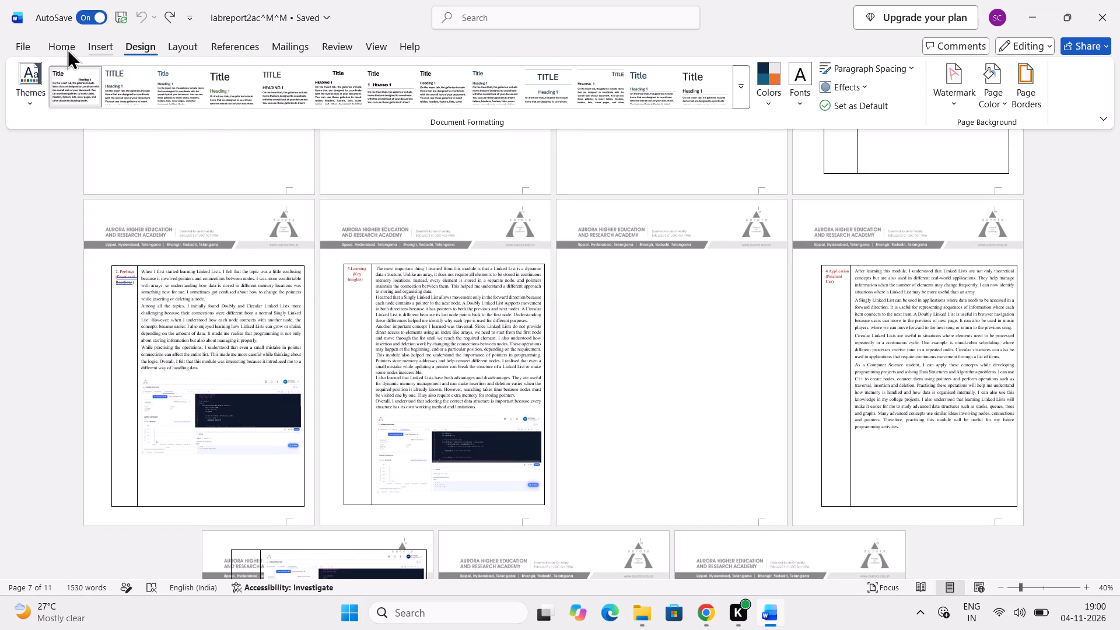
pyautogui.click(69, 48)
pyautogui.doubleClick(624, 316)
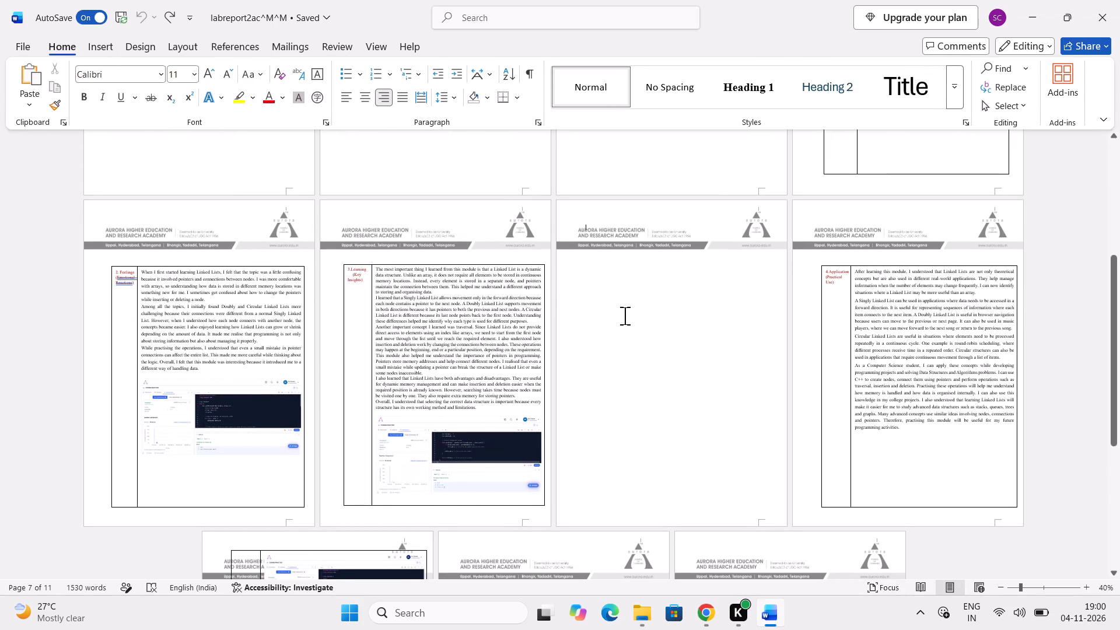
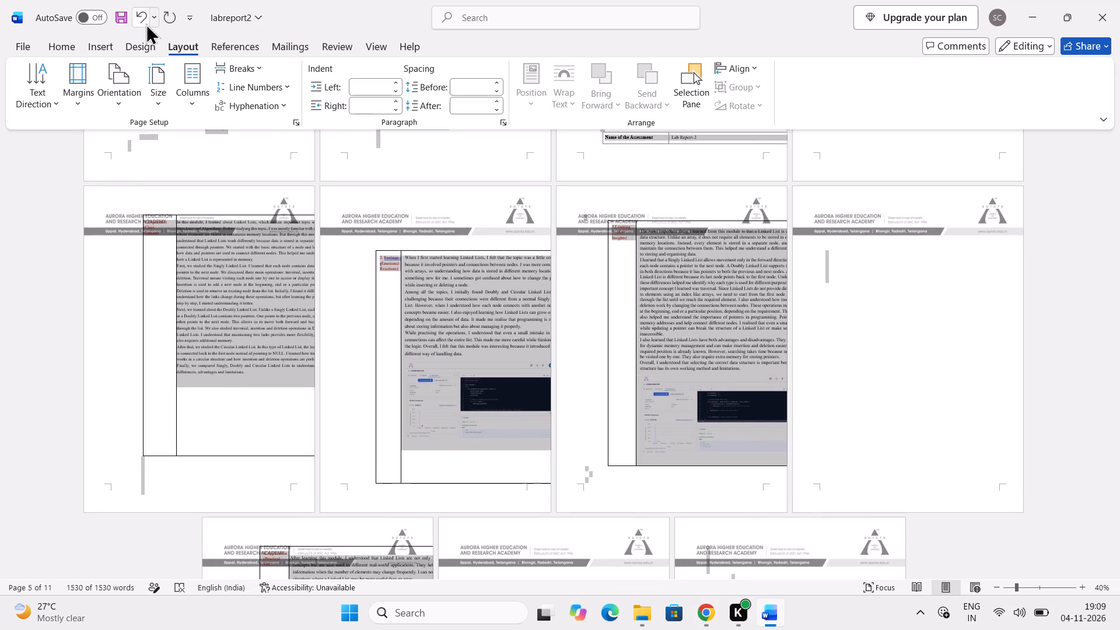
pyautogui.tripleClick(143, 22)
pyautogui.tripleClick(143, 22)
pyautogui.tripleClick(143, 22)
pyautogui.click(143, 22)
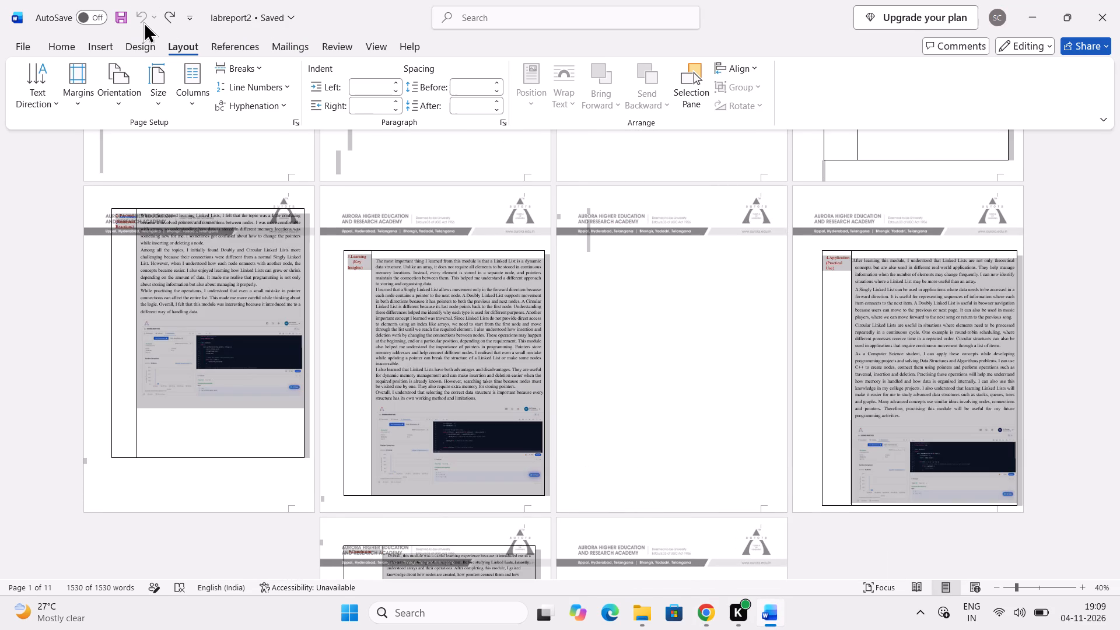
pyautogui.tripleClick(143, 22)
pyautogui.click(143, 19)
# Move the table beginning "When I first started learning Linked Lists" below its page's header, within the page edges.
pyautogui.click(384, 339)
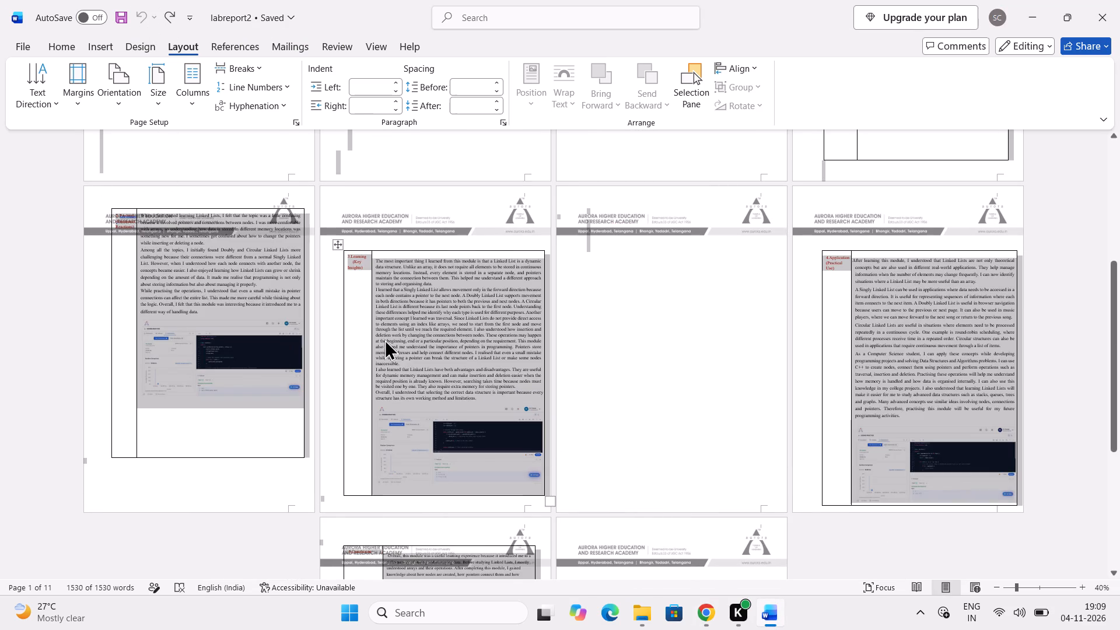
pyautogui.click(154, 265)
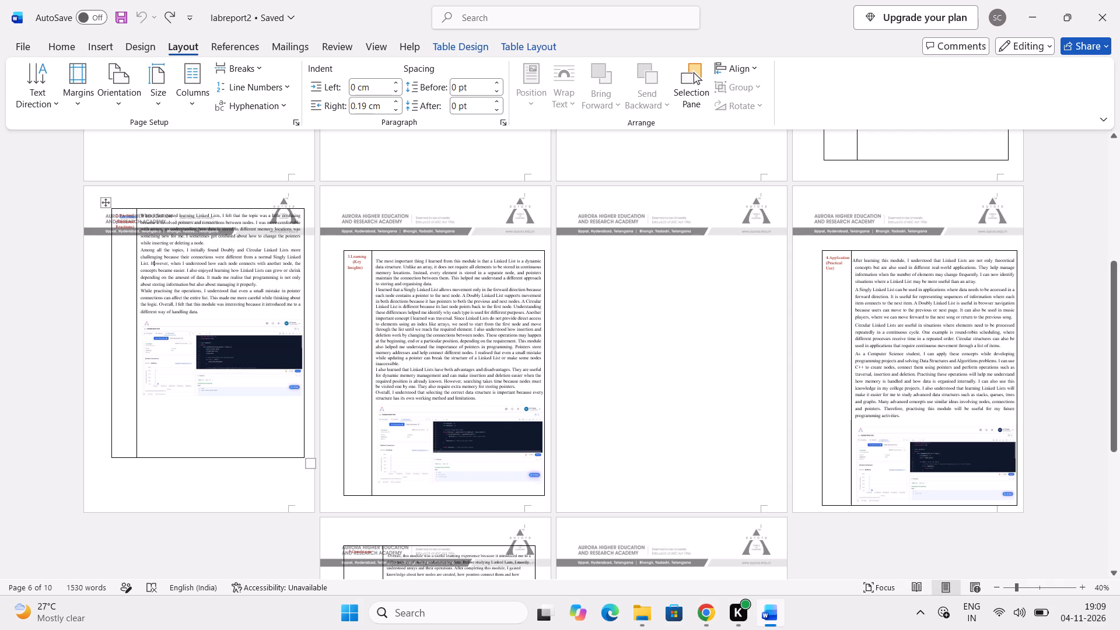
pyautogui.moveTo(107, 205); pyautogui.dragTo(103, 246)
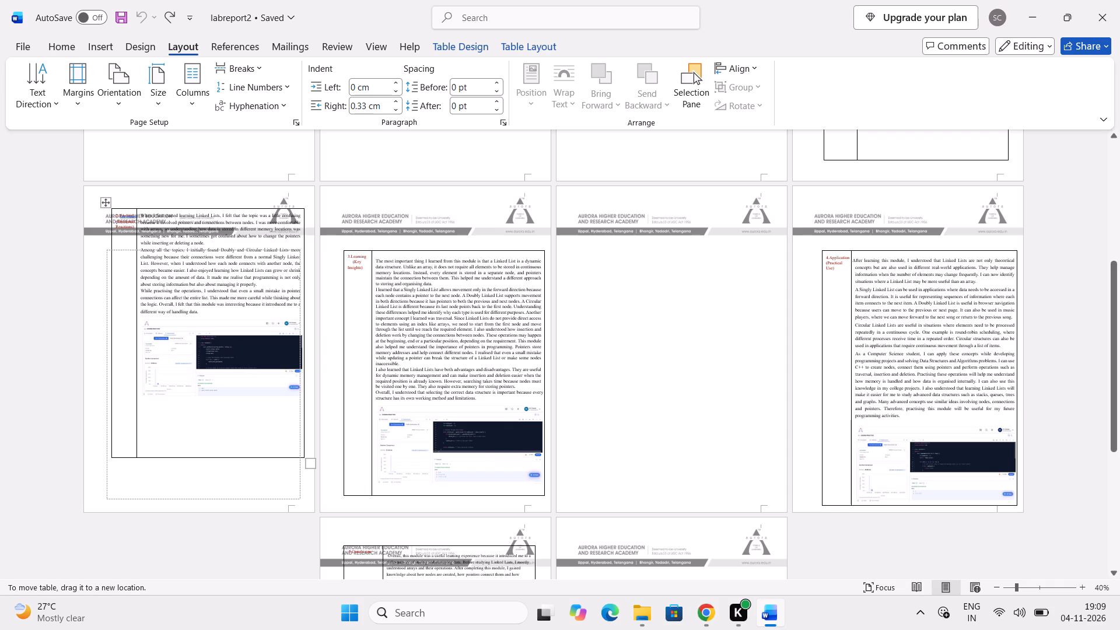
pyautogui.moveTo(103, 246); pyautogui.dragTo(352, 540)
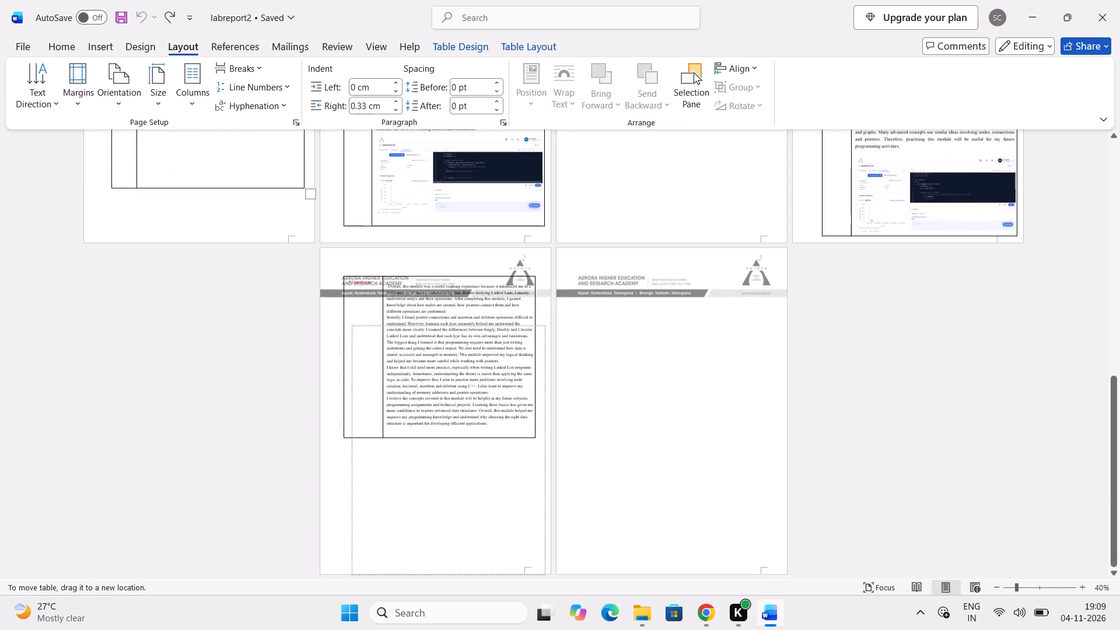
pyautogui.moveTo(352, 540); pyautogui.dragTo(142, 360)
pyautogui.scroll(17, 195, 312)
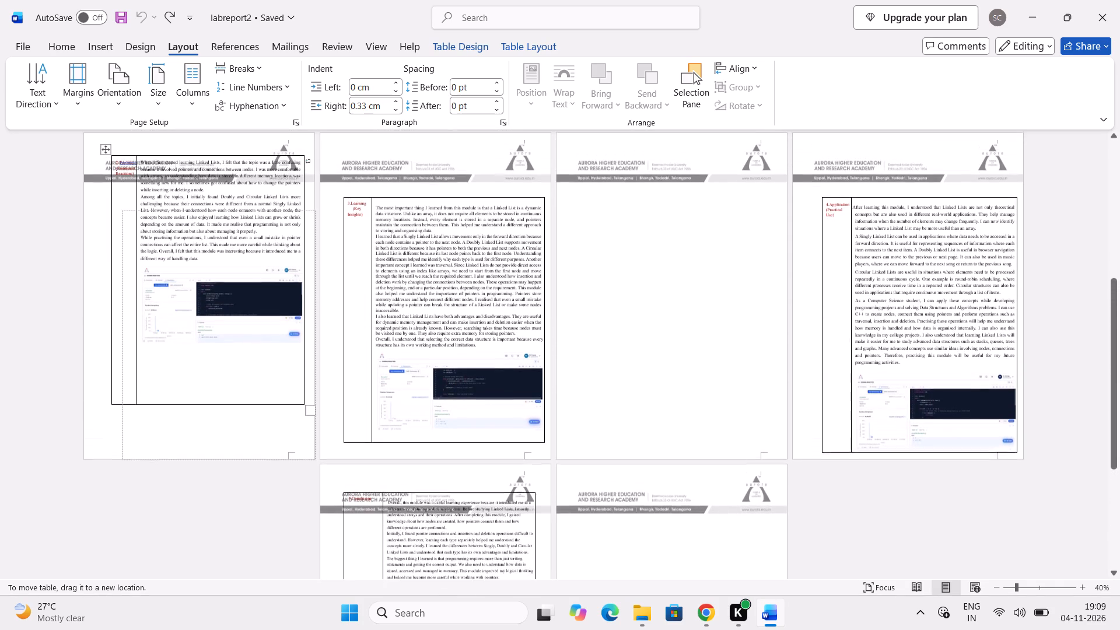
pyautogui.moveTo(142, 360); pyautogui.dragTo(104, 222)
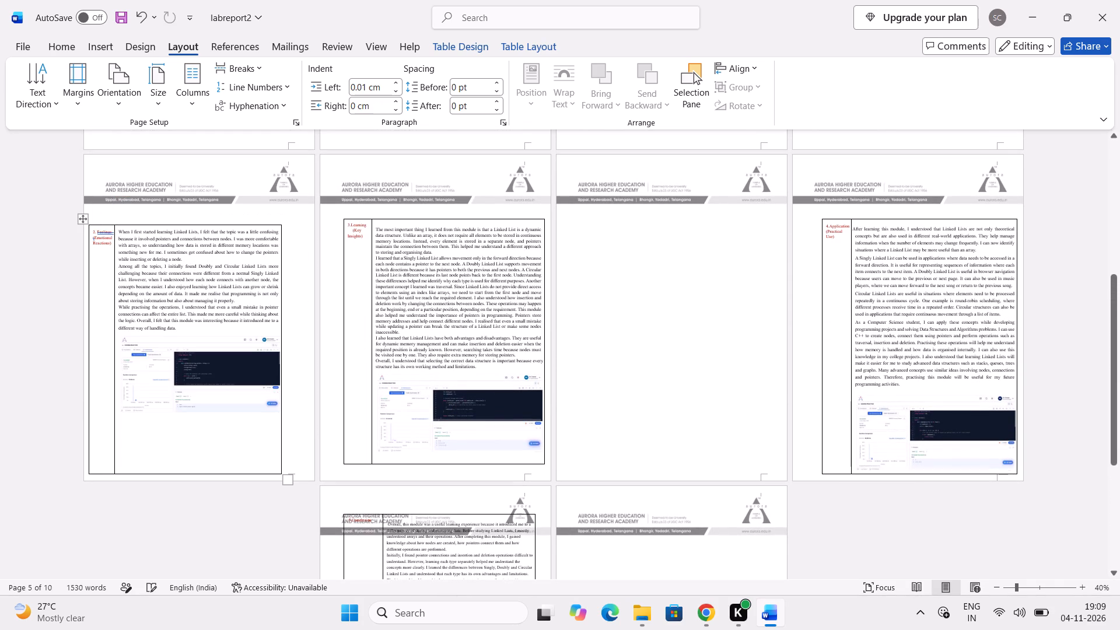
pyautogui.moveTo(82, 220); pyautogui.dragTo(110, 212)
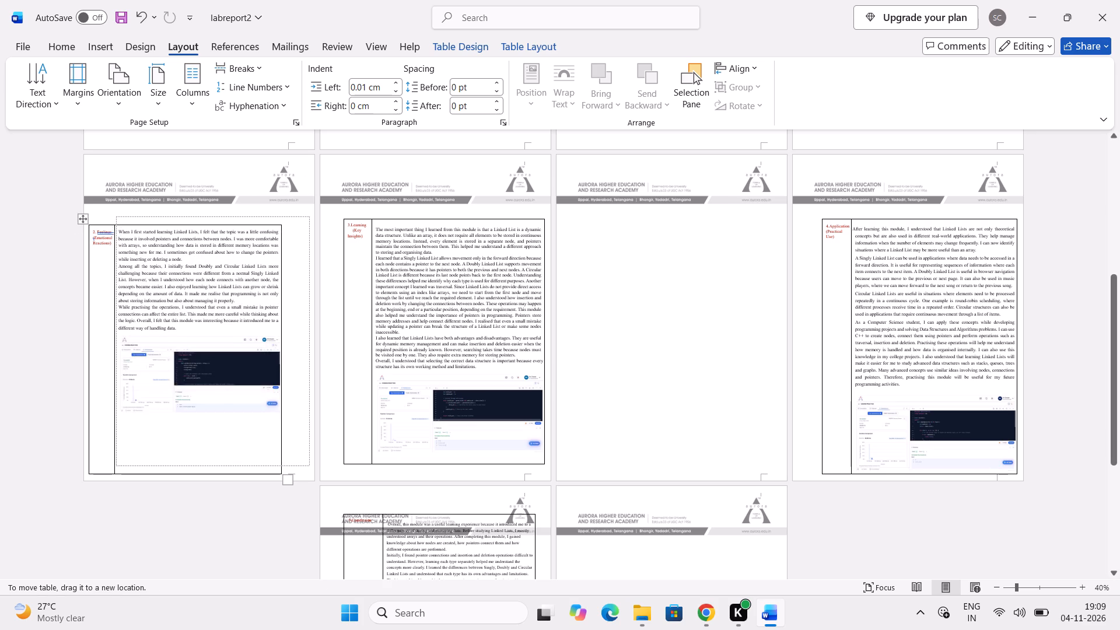
pyautogui.moveTo(110, 212); pyautogui.dragTo(109, 212)
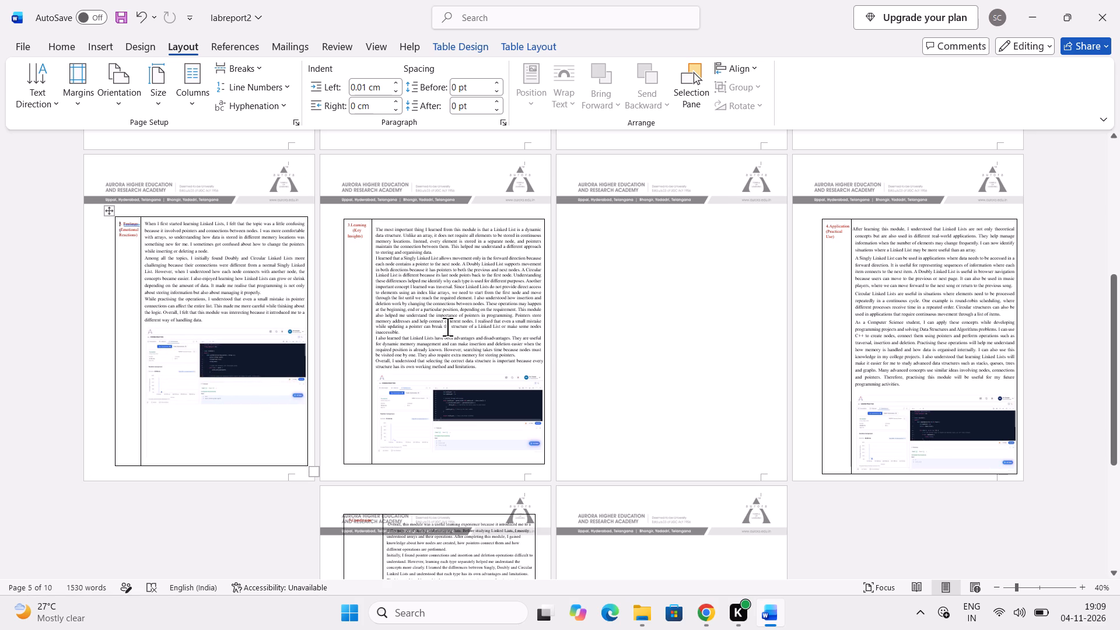
# Remove the blank page before the "Application (Practical Use)" table.
pyautogui.click(631, 271)
pyautogui.moveTo(787, 470); pyautogui.dragTo(642, 257)
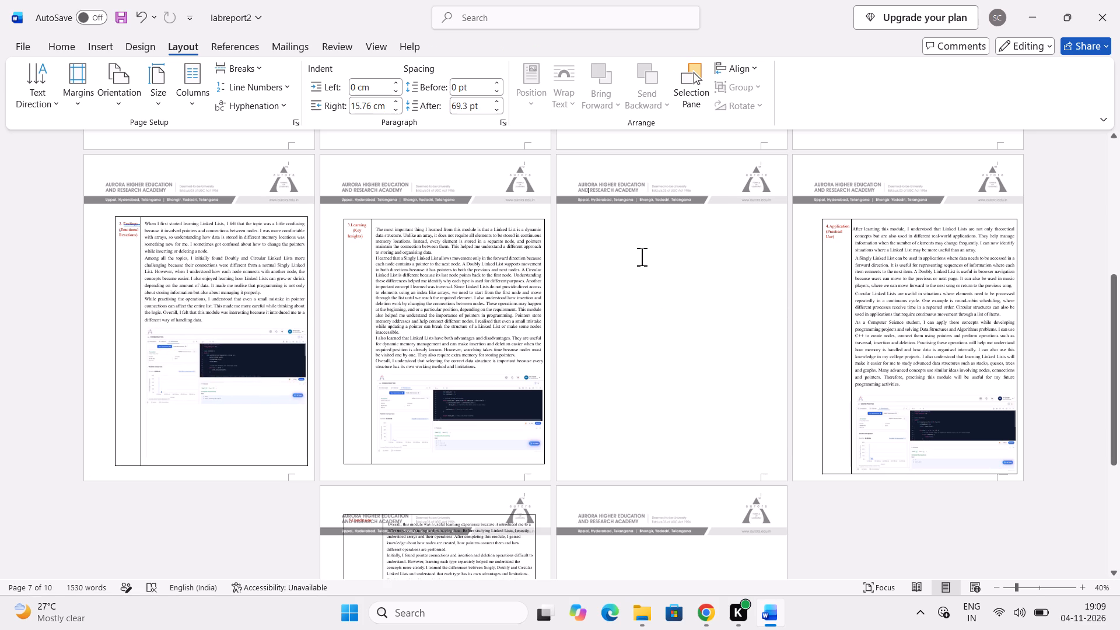
pyautogui.moveTo(642, 257); pyautogui.dragTo(572, 163)
pyautogui.press('BackSpace')
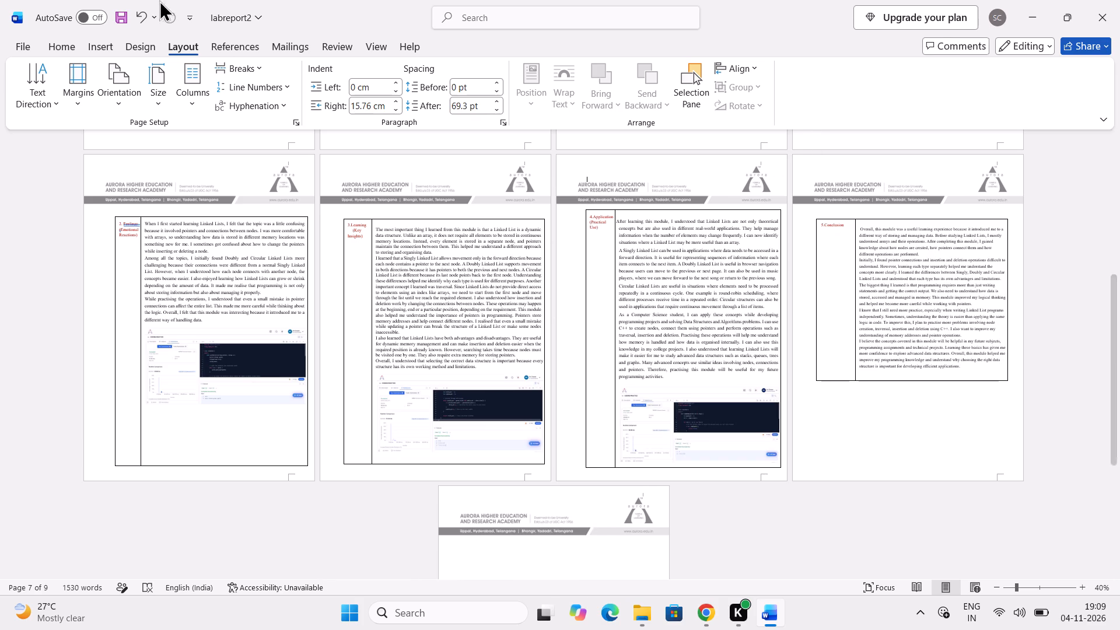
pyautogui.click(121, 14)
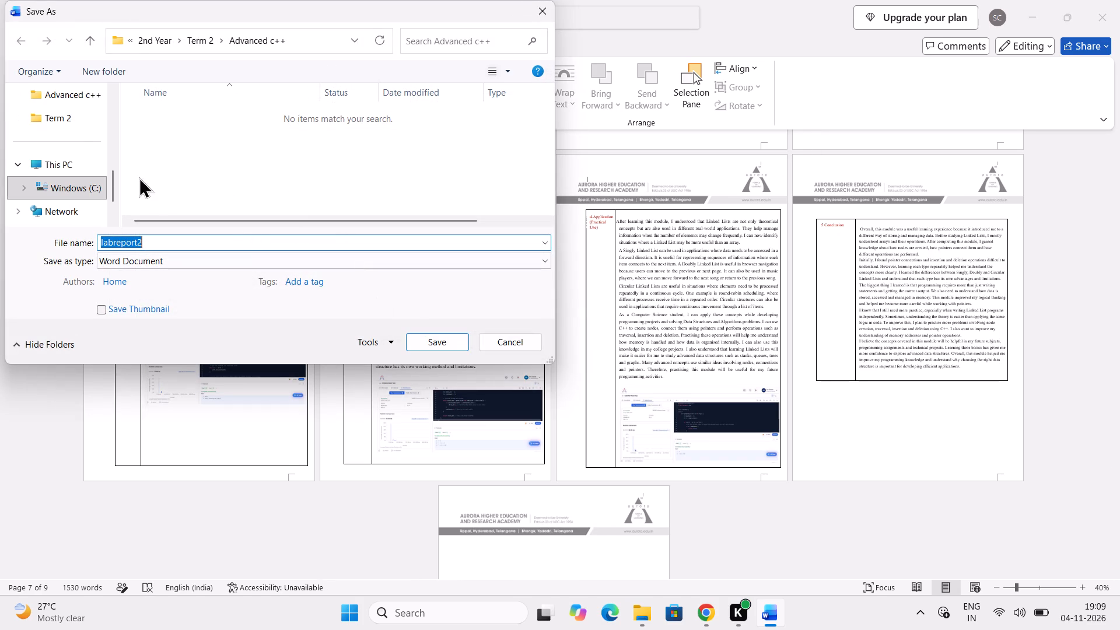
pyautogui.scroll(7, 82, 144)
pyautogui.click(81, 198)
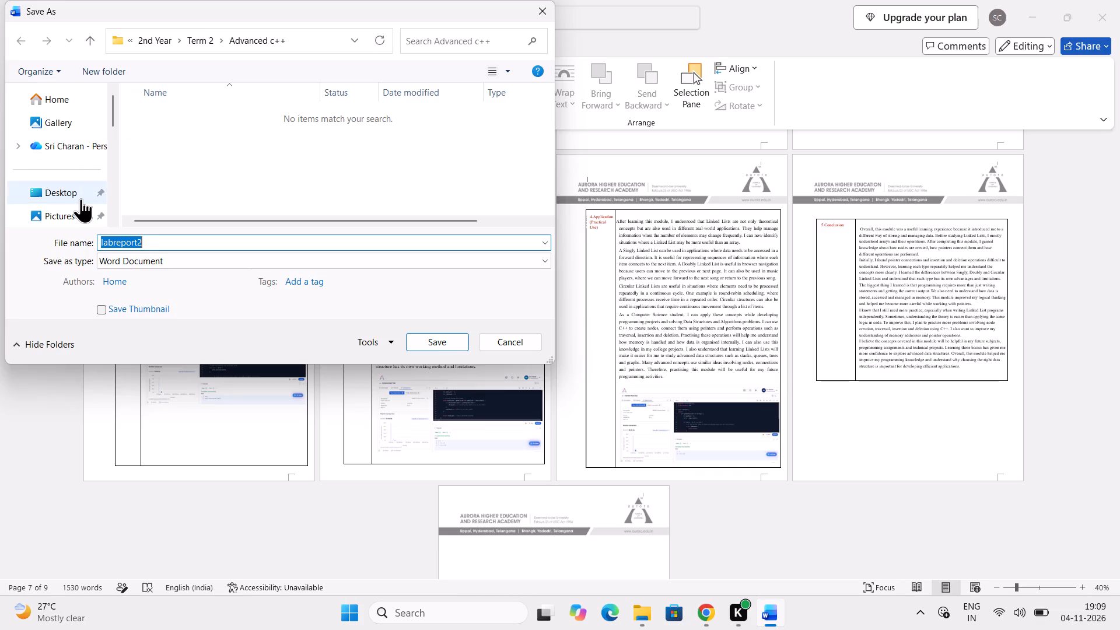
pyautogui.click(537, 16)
# Upload the labreport2 document to online storage.
pyautogui.click(259, 20)
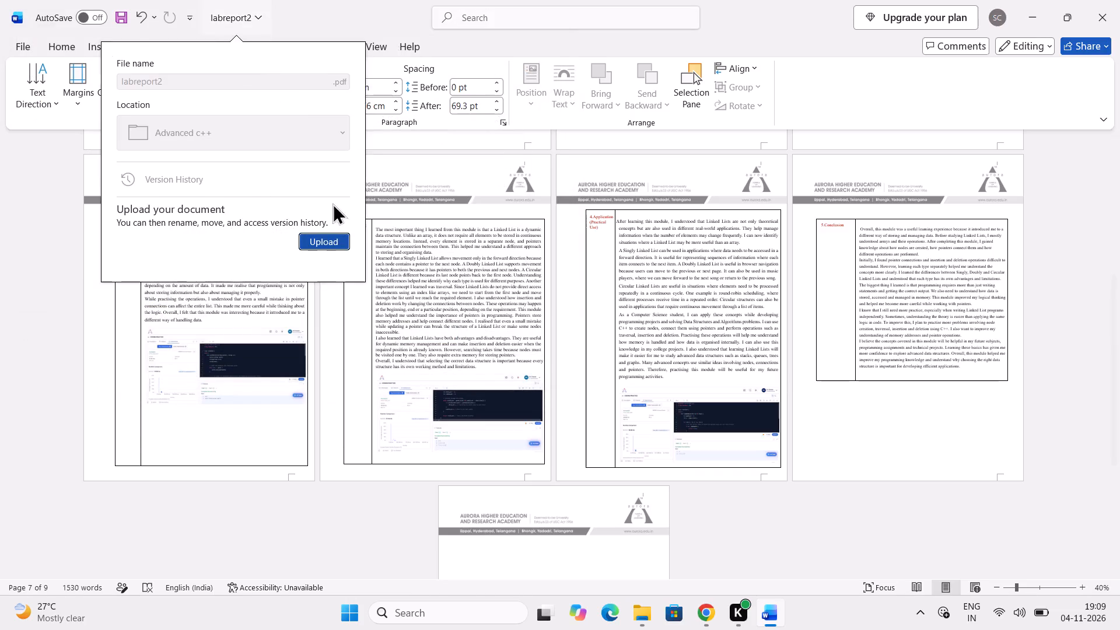
pyautogui.click(325, 238)
pyautogui.doubleClick(526, 223)
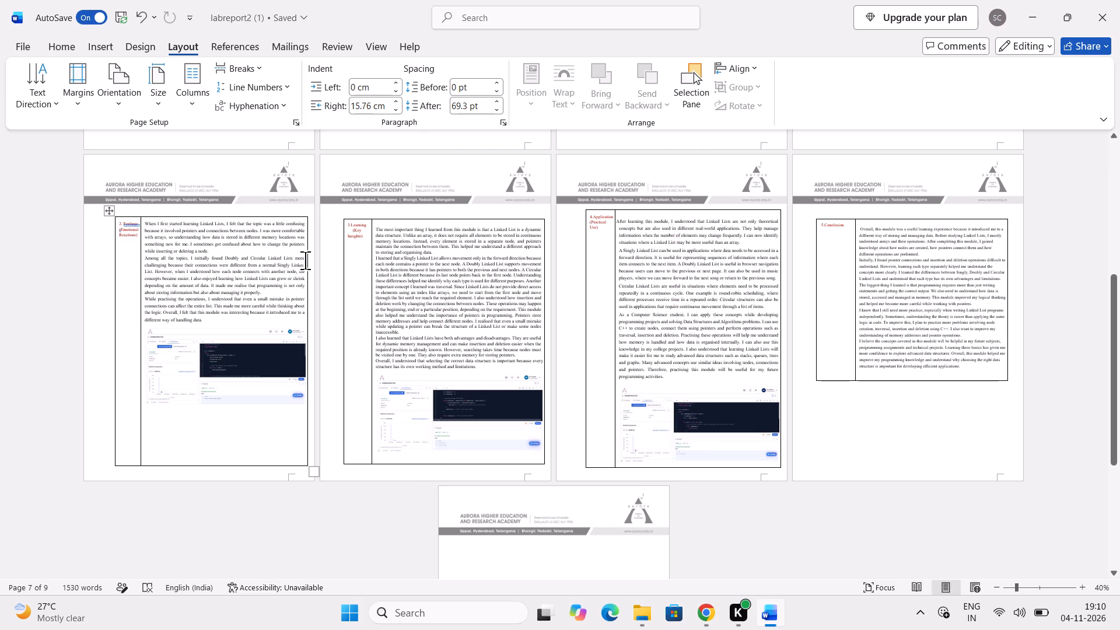
# Delete blank lines above the CERTIFICATE heading on page 2 to move the certificate text up.
pyautogui.scroll(11, 452, 360)
pyautogui.scroll(-1, 452, 359)
pyautogui.scroll(5, 452, 359)
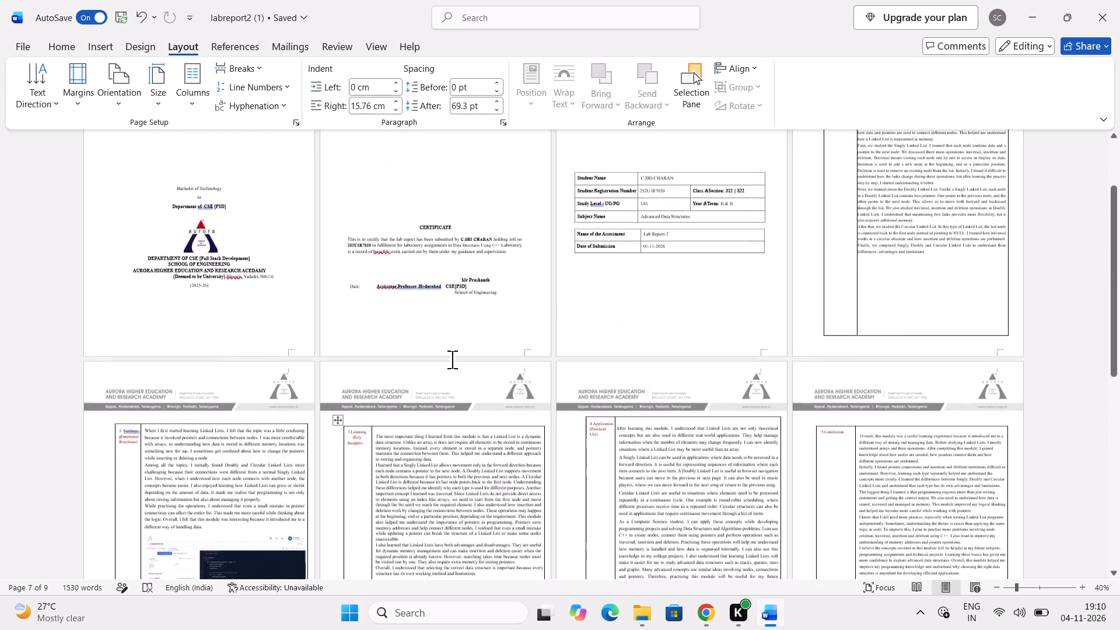
pyautogui.scroll(4, 452, 359)
pyautogui.scroll(-4, 452, 359)
pyautogui.scroll(7, 452, 359)
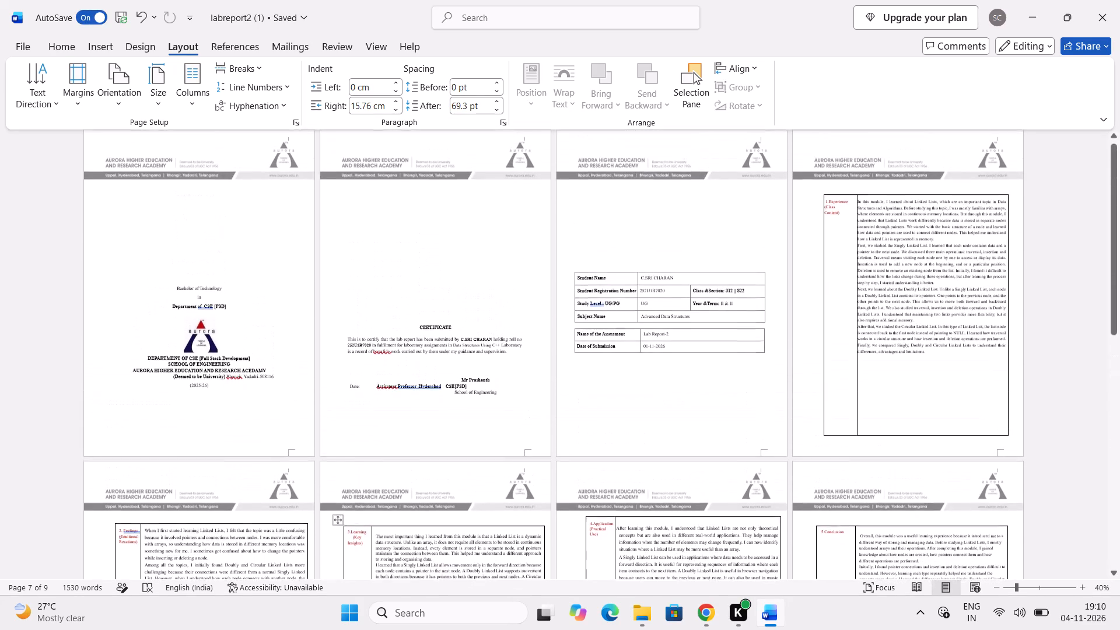
pyautogui.click(395, 305)
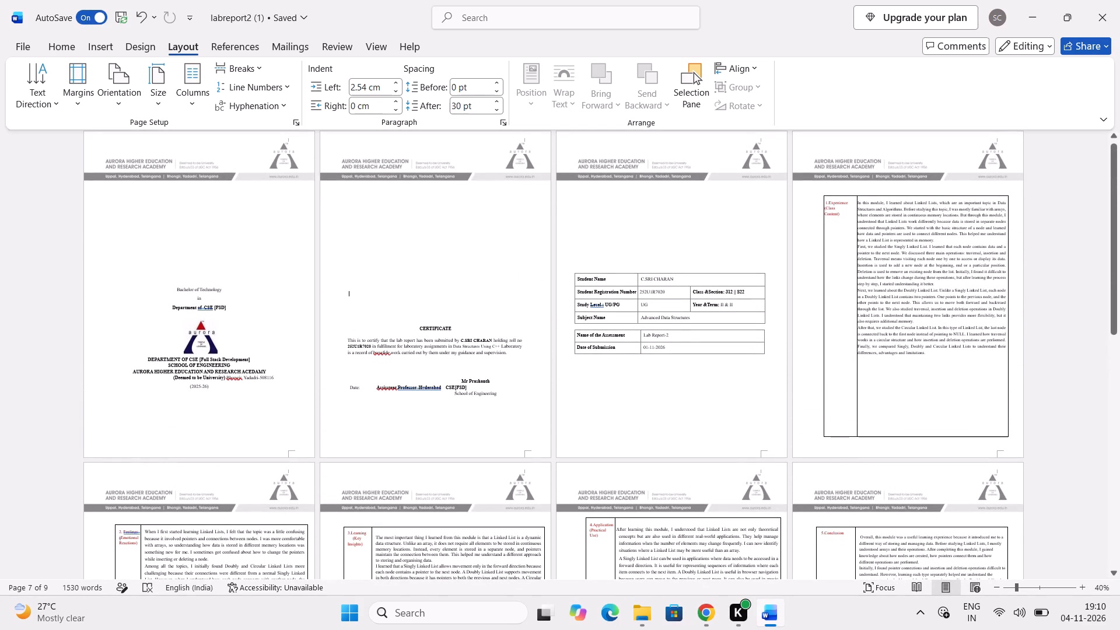
pyautogui.press('BackSpace')
pyautogui.press('BackSpace')
pyautogui.press('BackSpace')
pyautogui.press('BackSpace')
pyautogui.press('BackSpace')
pyautogui.press('BackSpace')
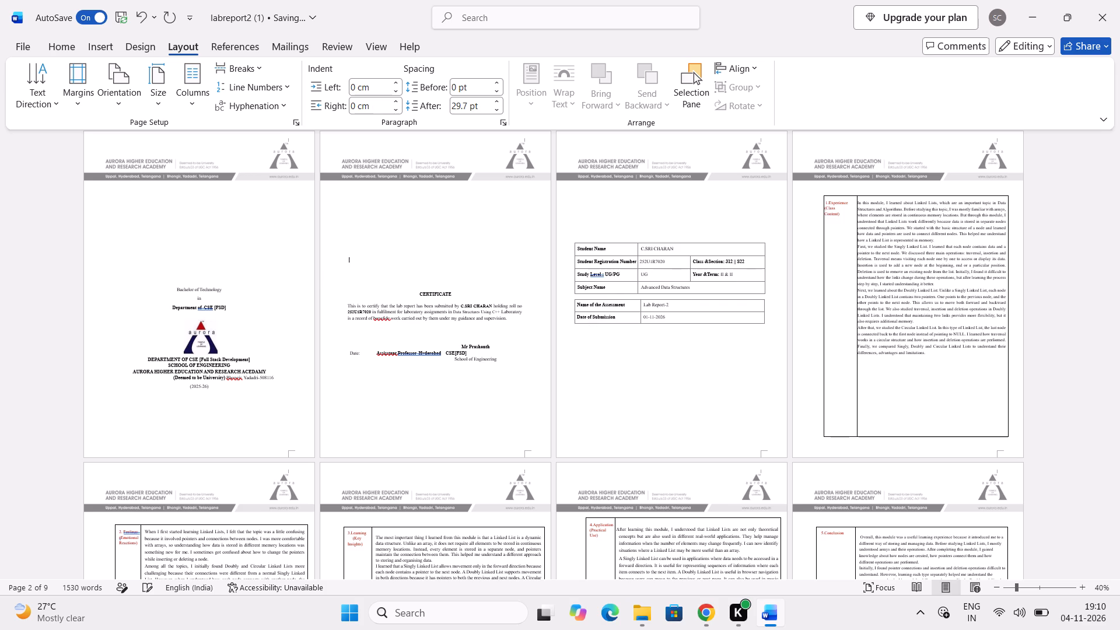
pyautogui.press('BackSpace')
pyautogui.press('BackSpace')
pyautogui.press('BackSpace')
pyautogui.press('BackSpace')
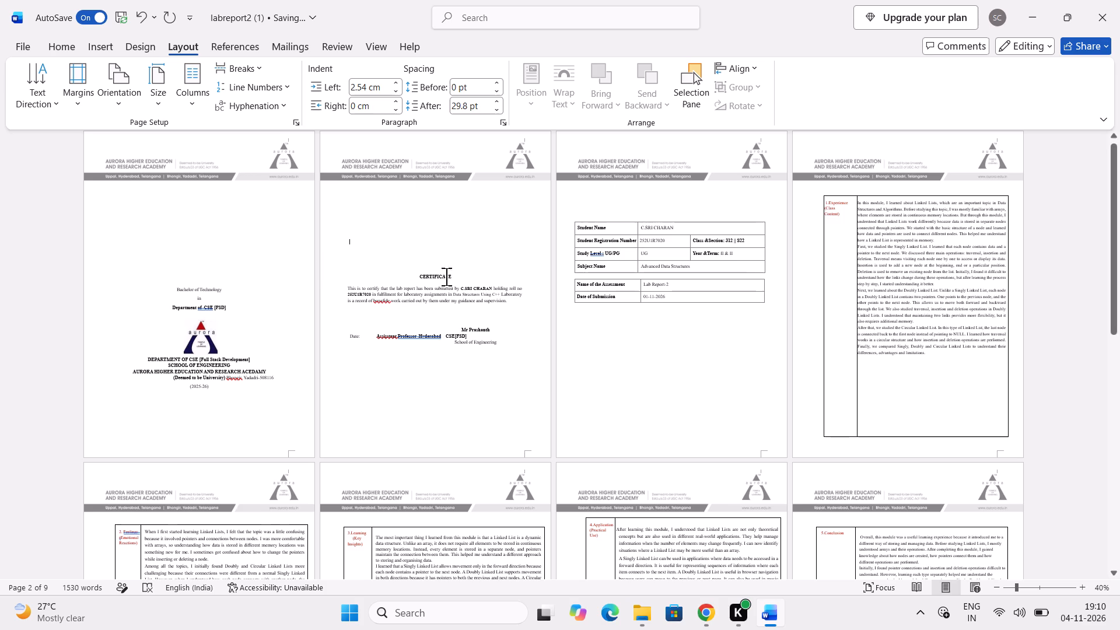
# Add five blank lines above the student details table on page 3 to push it down.
pyautogui.click(590, 211)
pyautogui.press('Return')
pyautogui.press('Return')
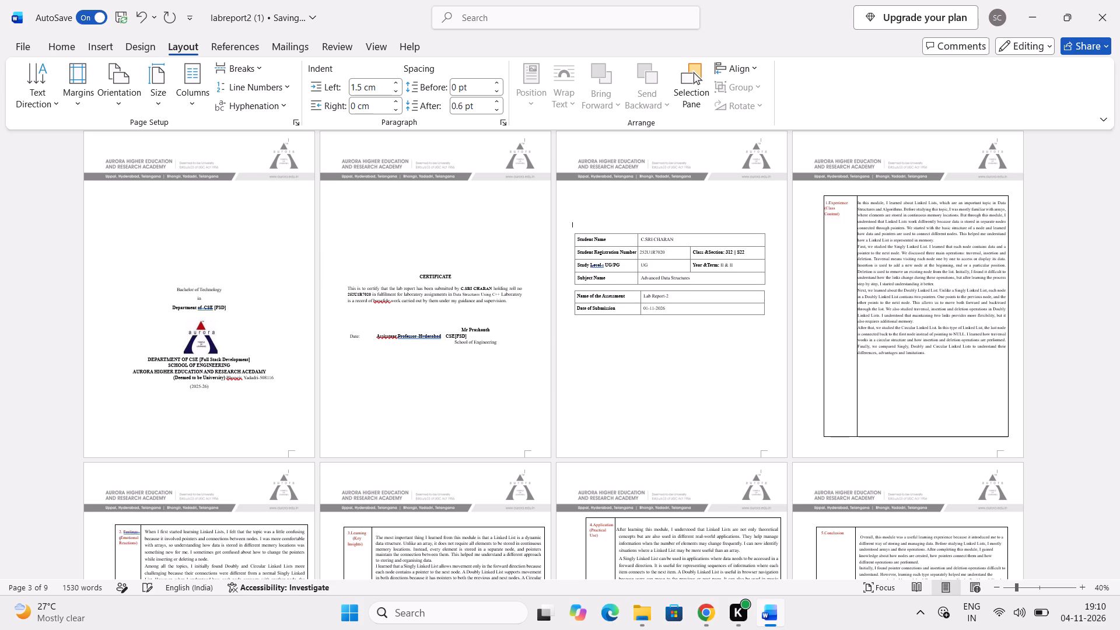
pyautogui.press('Return')
pyautogui.press('Return')
pyautogui.press('Return')
# Delete blank lines above "Bachelor of Technology" on page 1 and add one back to move the cover text up.
pyautogui.click(180, 260)
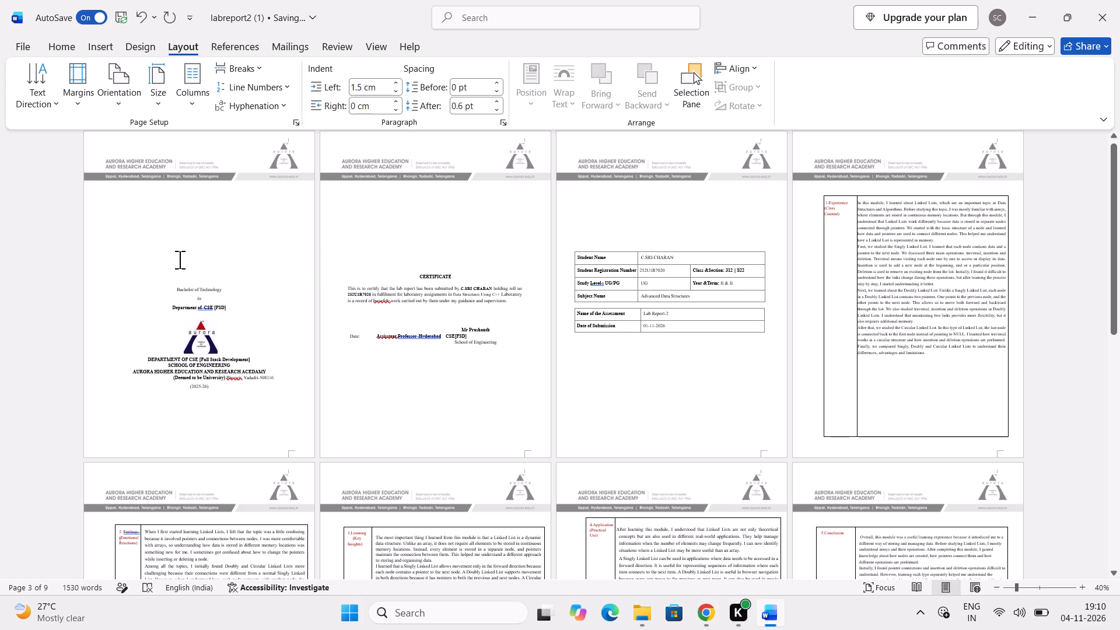
pyautogui.press('BackSpace')
pyautogui.press('BackSpace')
pyautogui.press('BackSpace')
pyautogui.press('BackSpace')
pyautogui.press('BackSpace')
pyautogui.press('BackSpace')
pyautogui.press('BackSpace')
pyautogui.press('BackSpace')
pyautogui.press('BackSpace')
pyautogui.press('BackSpace')
pyautogui.press('BackSpace')
pyautogui.press('BackSpace')
pyautogui.press('BackSpace')
pyautogui.press('BackSpace')
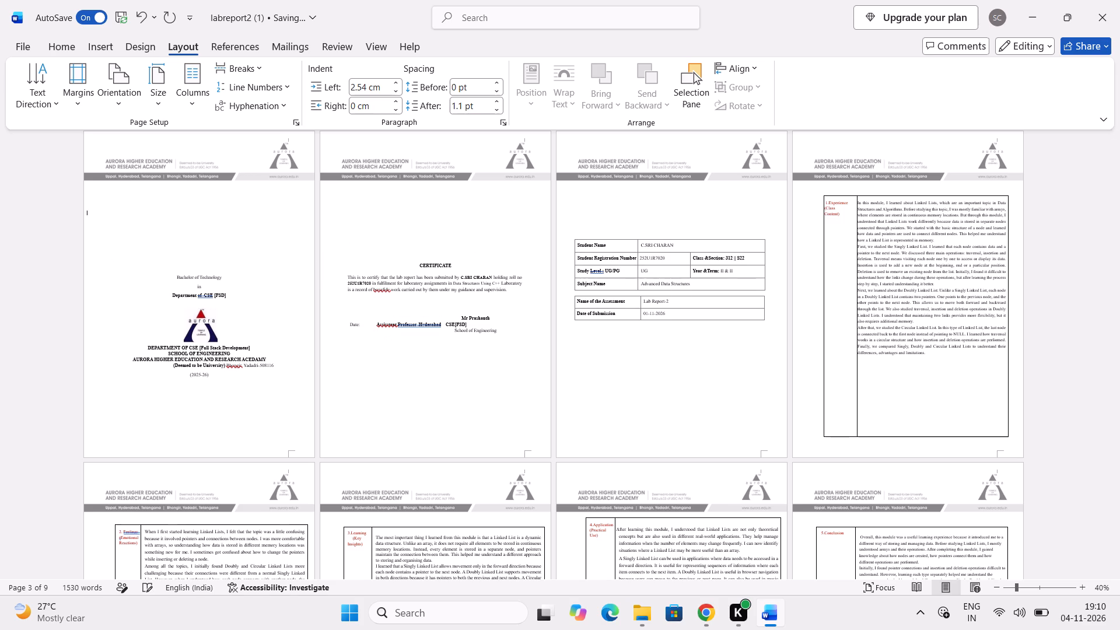
pyautogui.press('BackSpace')
pyautogui.press('Return')
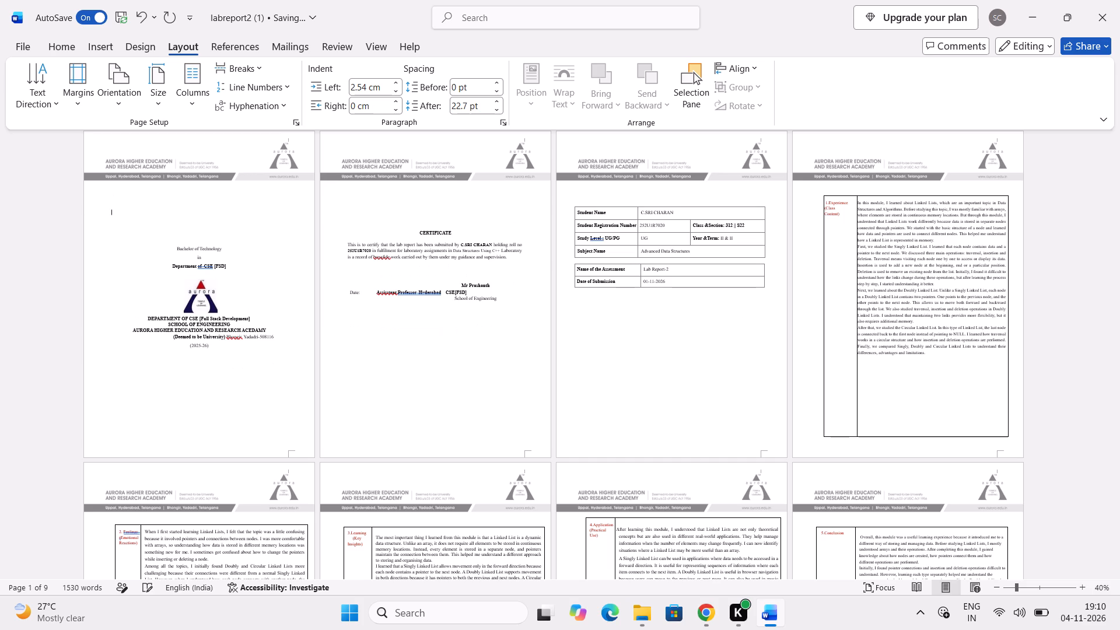
# Add two blank lines above the CERTIFICATE heading on page 2 to push the certificate text down.
pyautogui.click(436, 212)
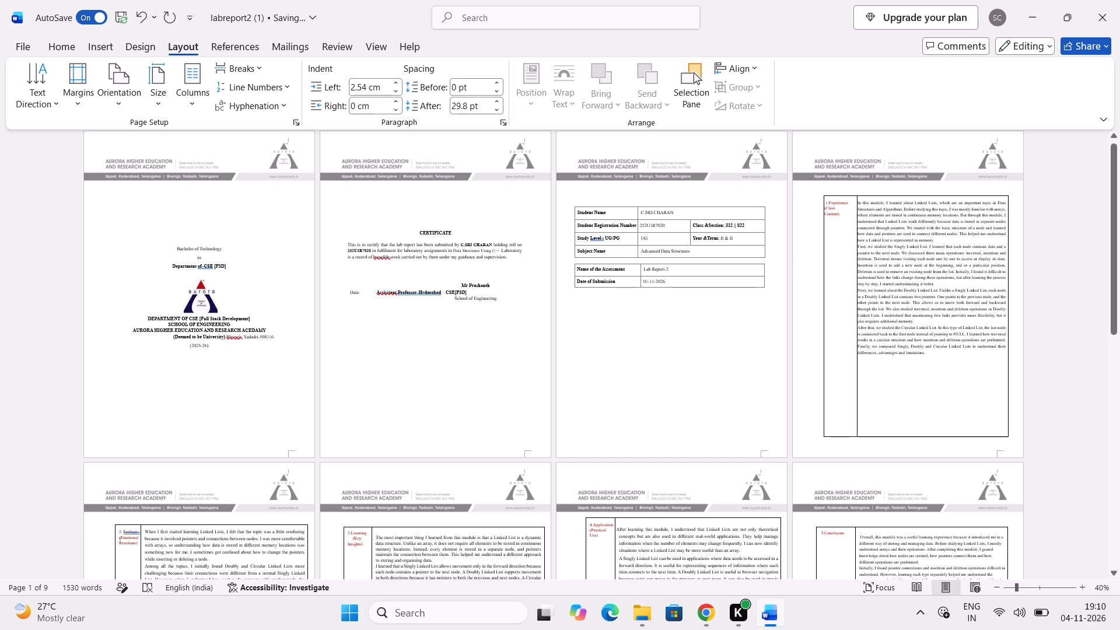
pyautogui.press('Return')
pyautogui.press('Return')
pyautogui.click(667, 225)
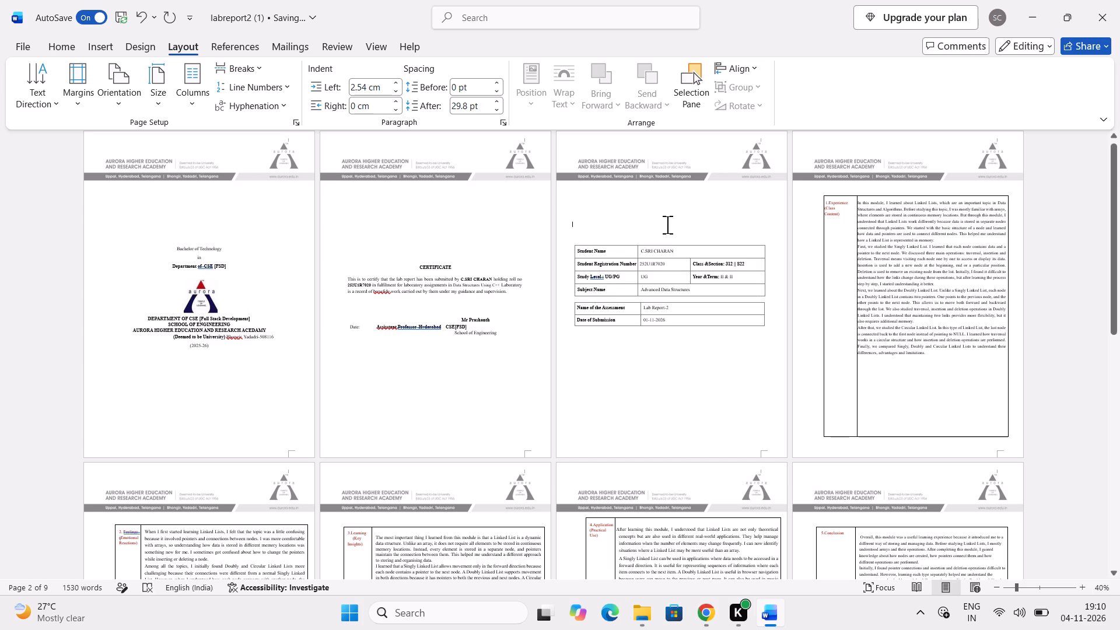
# Rename the document as "ADV C++ ORIGINAL LABREPORT TEMPLATE", keeping it in the OneDrive Documents folder.
pyautogui.scroll(-4, 442, 456)
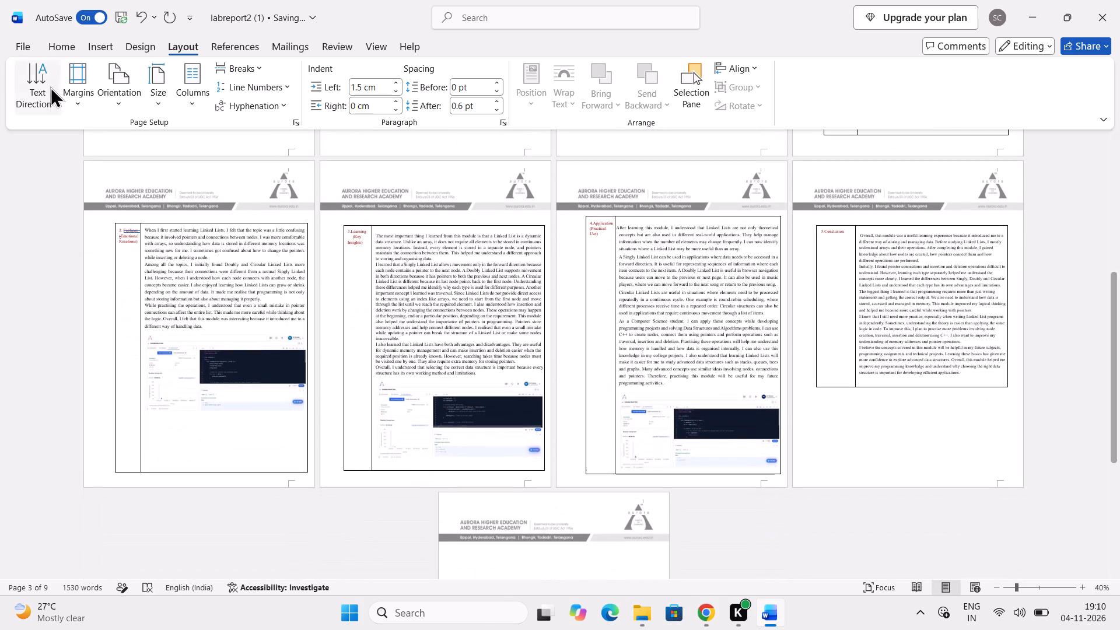
pyautogui.click(60, 49)
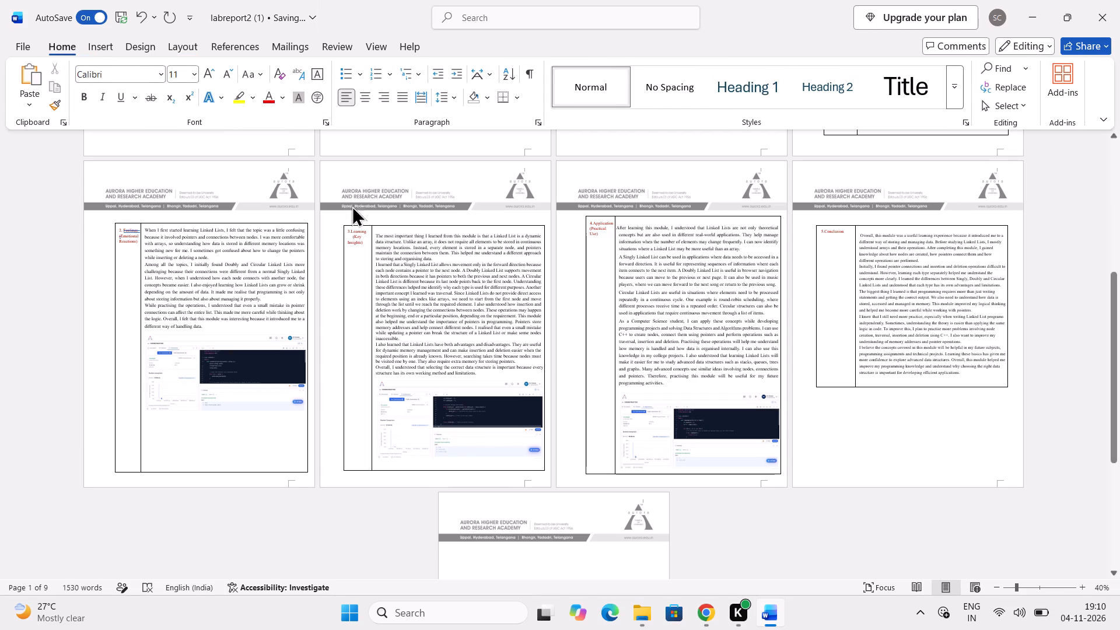
pyautogui.click(267, 0)
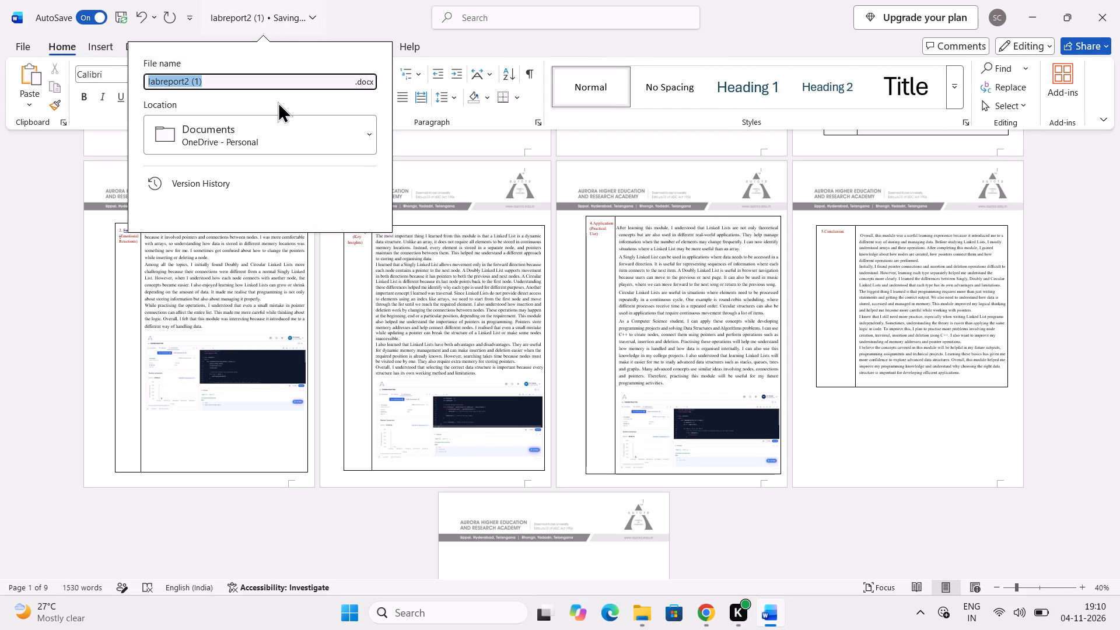
pyautogui.press('BackSpace')
pyautogui.hotkey('shift', 'a')
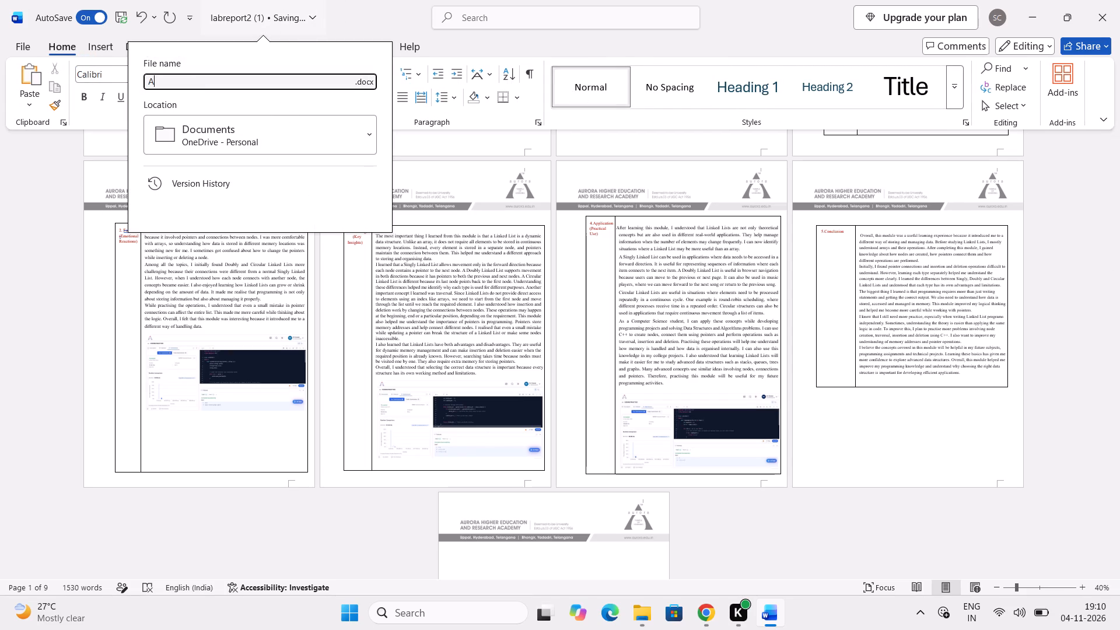
pyautogui.write('DV C')
pyautogui.write('++')
pyautogui.press('space')
pyautogui.write('ORIGINAL LABREPORT TEMPLATE')
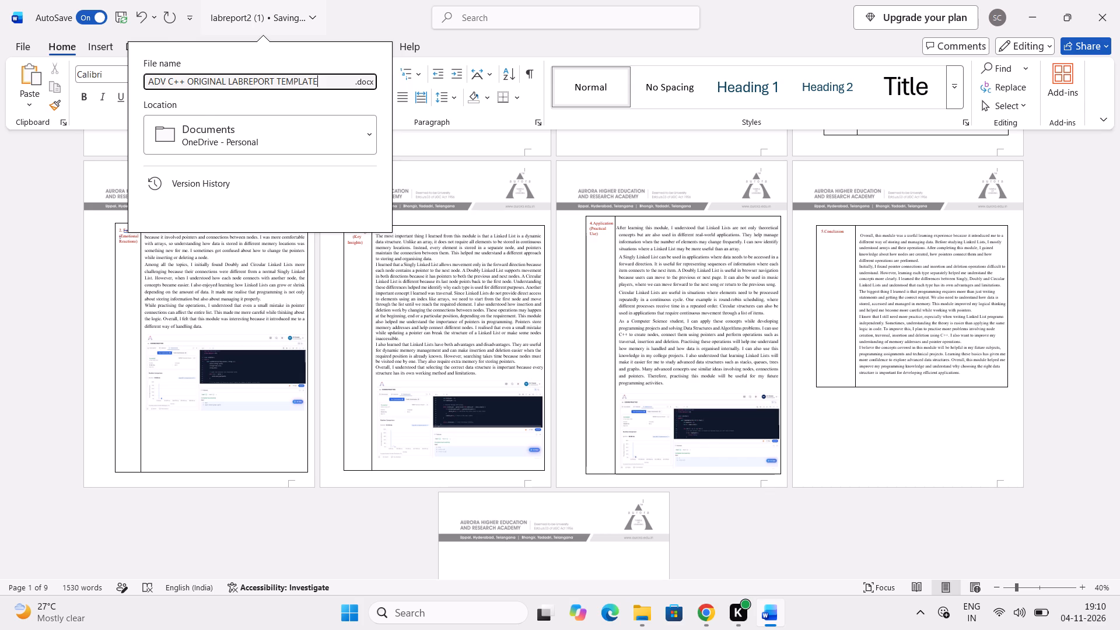
pyautogui.press('Return')
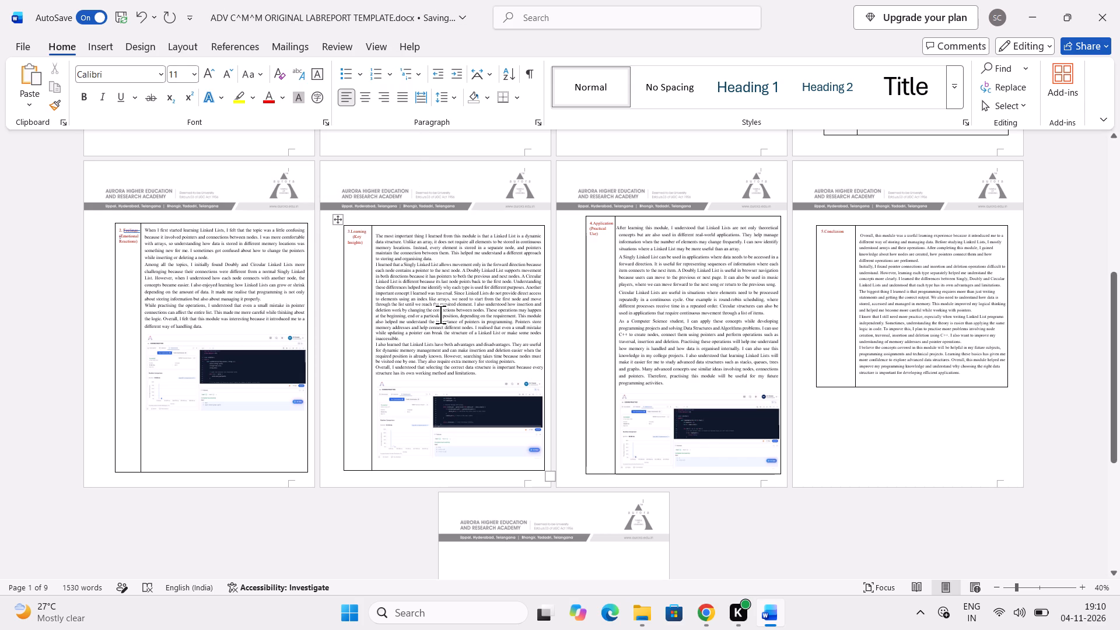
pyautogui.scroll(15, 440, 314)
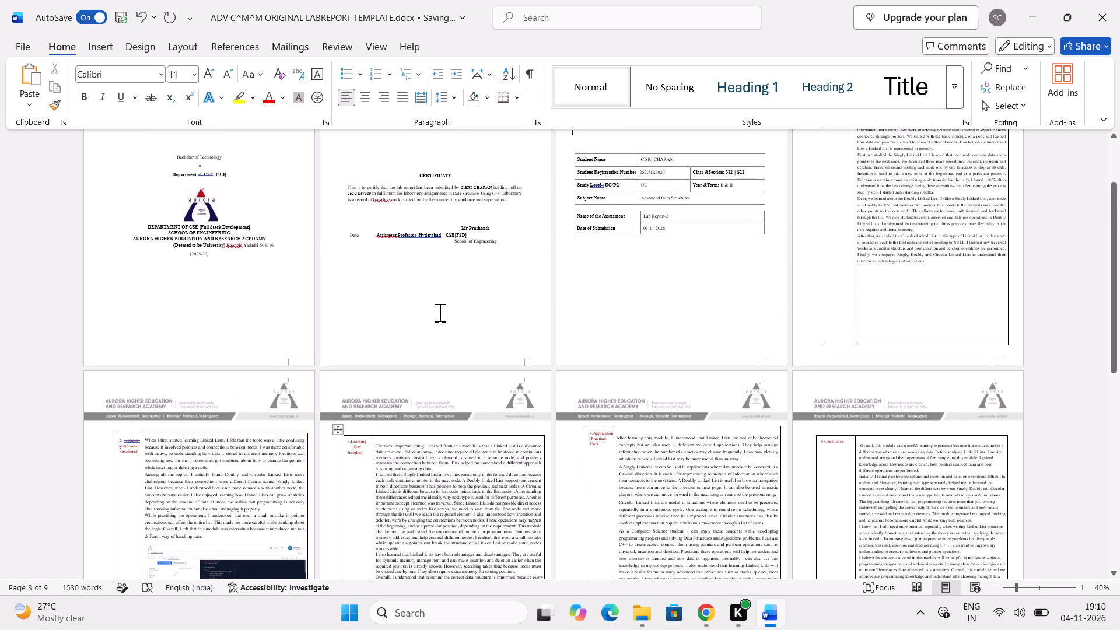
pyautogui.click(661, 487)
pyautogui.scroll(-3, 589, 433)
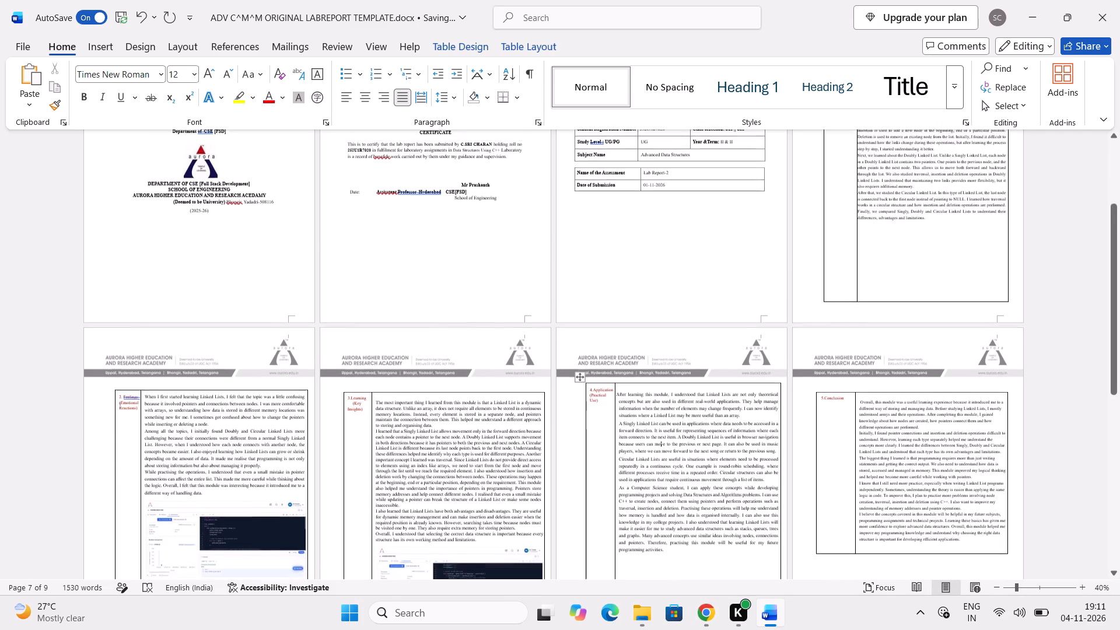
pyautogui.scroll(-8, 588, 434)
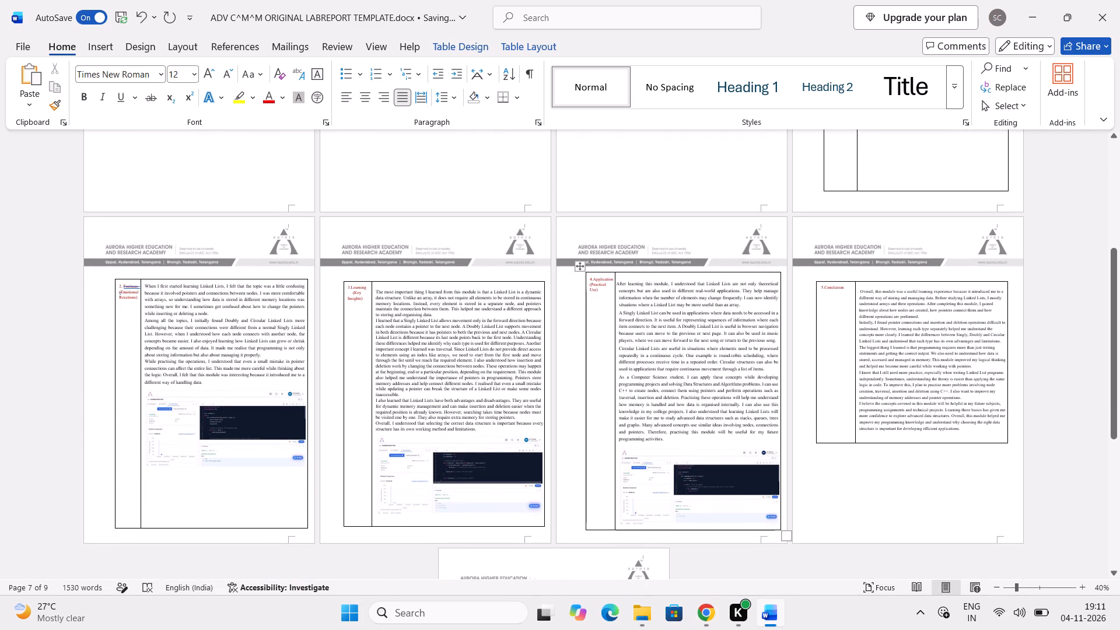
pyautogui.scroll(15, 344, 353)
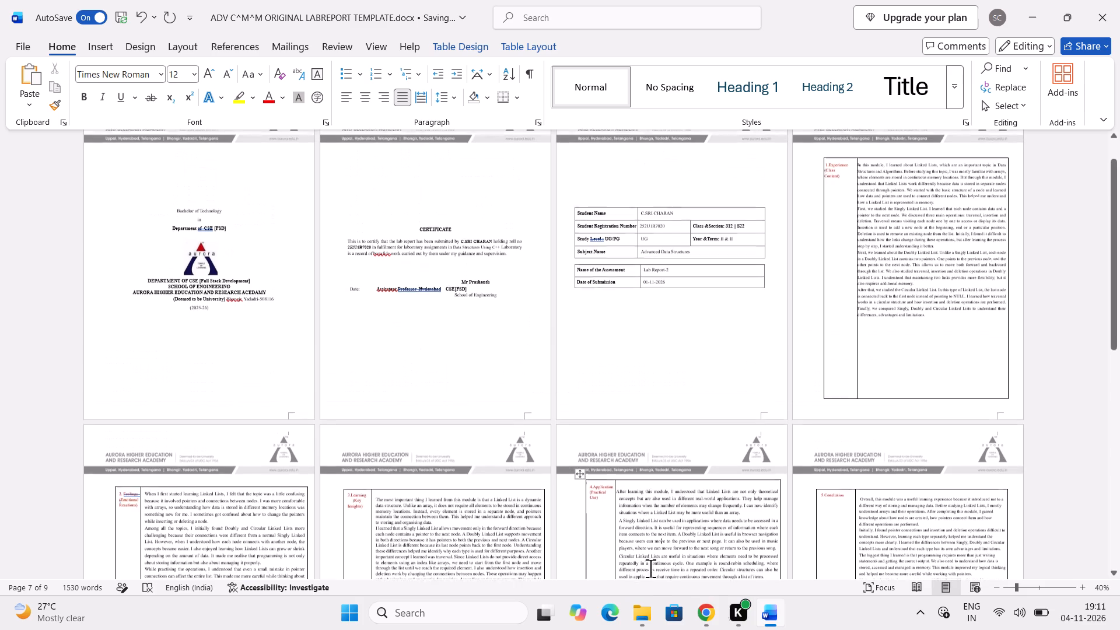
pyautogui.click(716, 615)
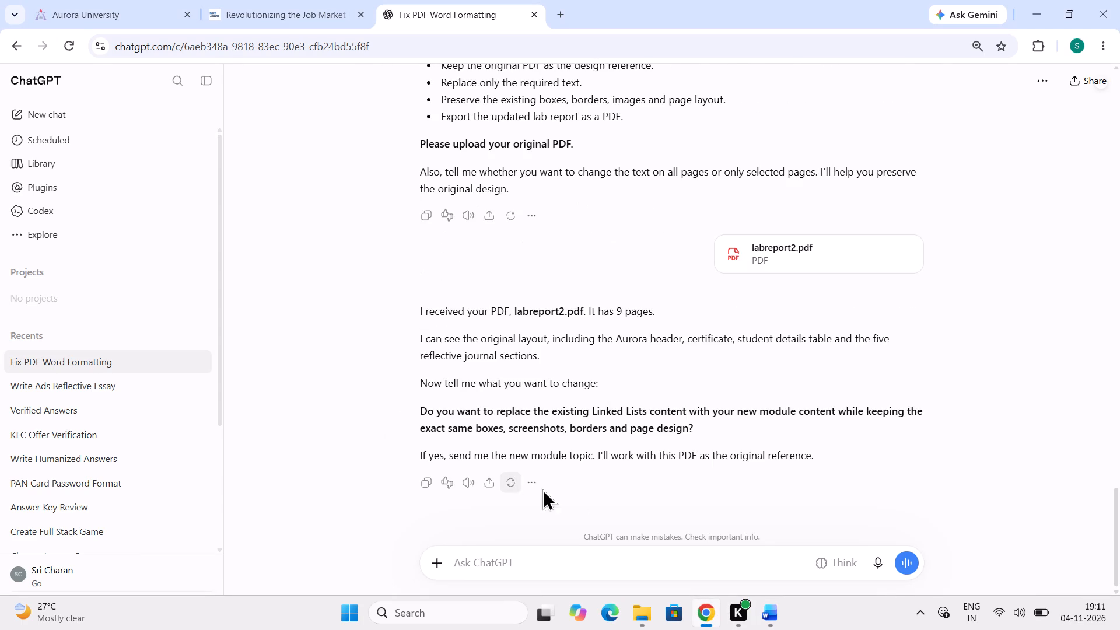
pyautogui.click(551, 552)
# Switch to File Explorer and open the "ADVANCED DATA STRCUTURES modue wise" PDF from Desktop > 2nd Year > Term 2.
pyautogui.click(635, 614)
pyautogui.click(223, 239)
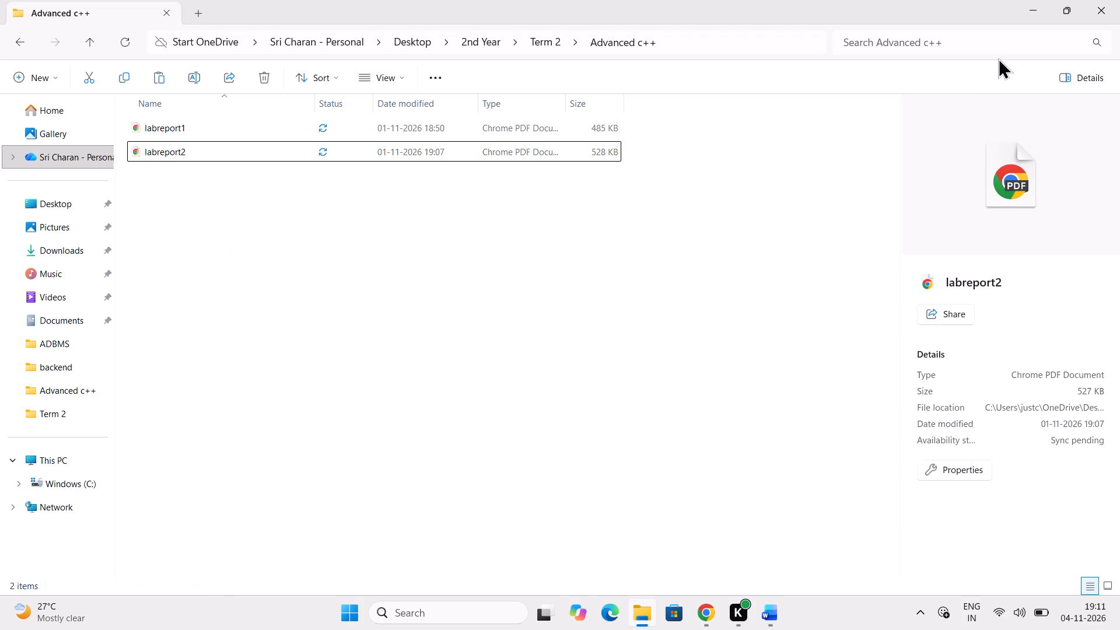
pyautogui.click(58, 212)
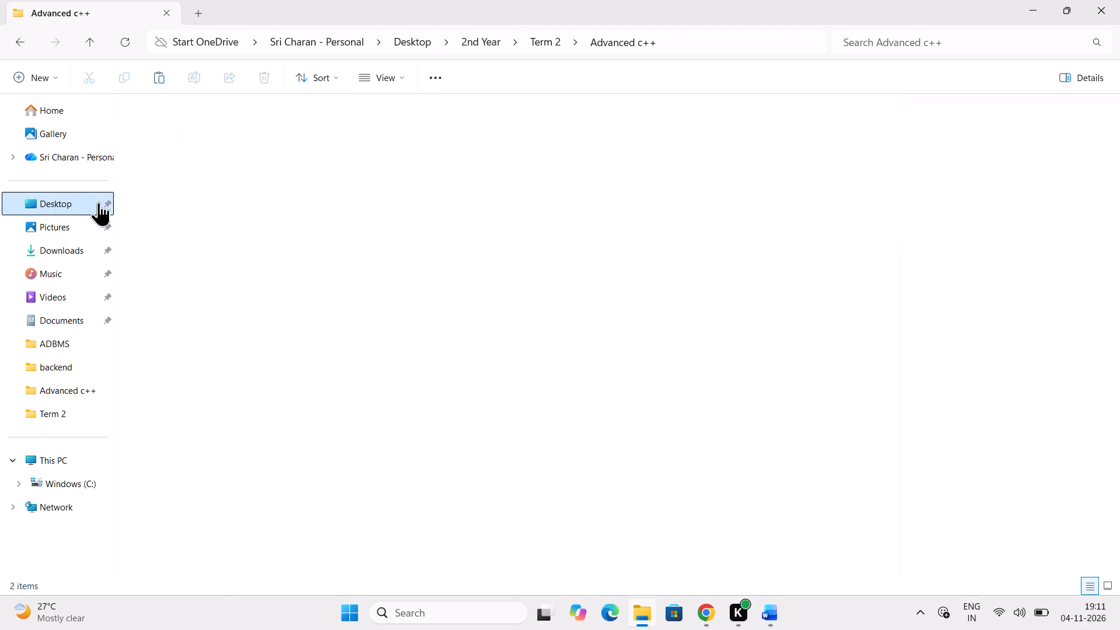
pyautogui.doubleClick(210, 158)
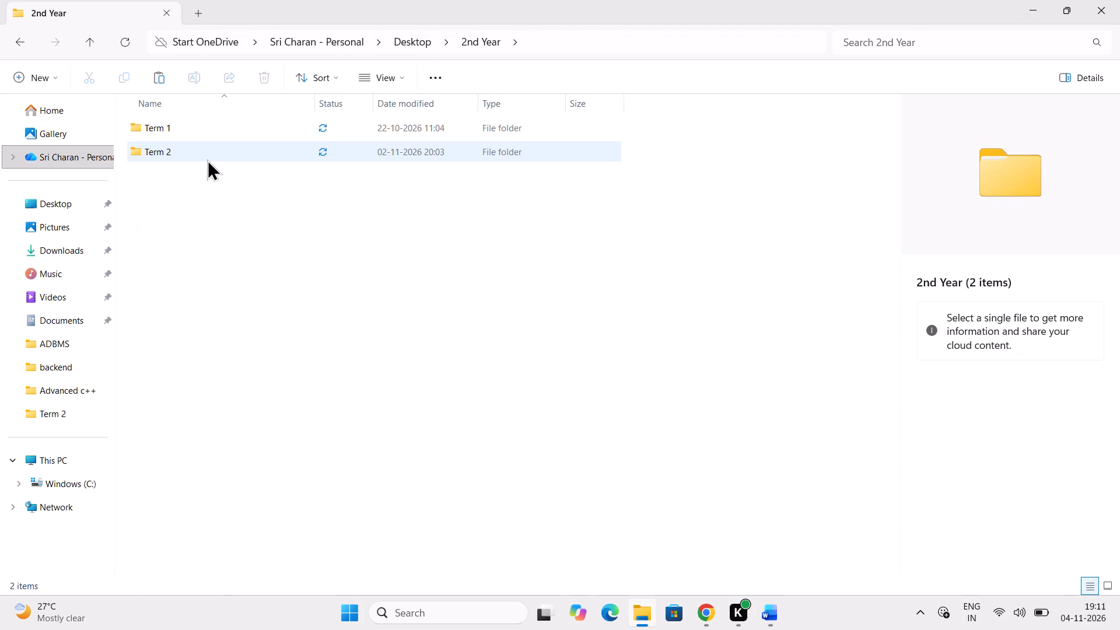
pyautogui.doubleClick(207, 159)
pyautogui.doubleClick(211, 199)
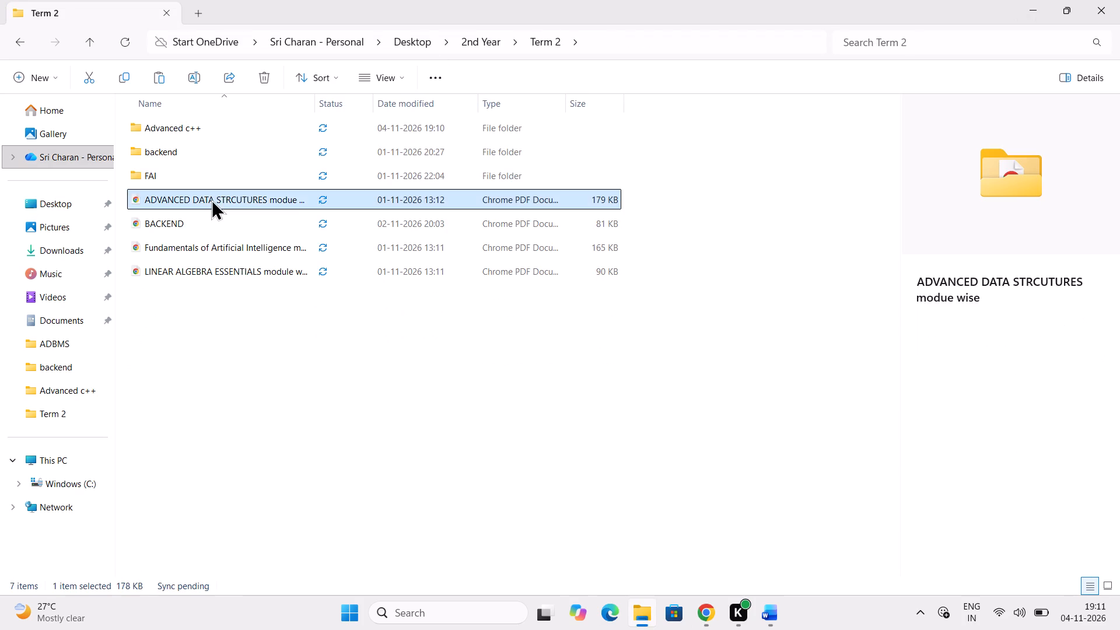
# Copy the "Module 3: Linked List Algorithms" heading and its topic description from the syllabus PDF.
pyautogui.scroll(-4, 597, 297)
pyautogui.scroll(-5, 456, 340)
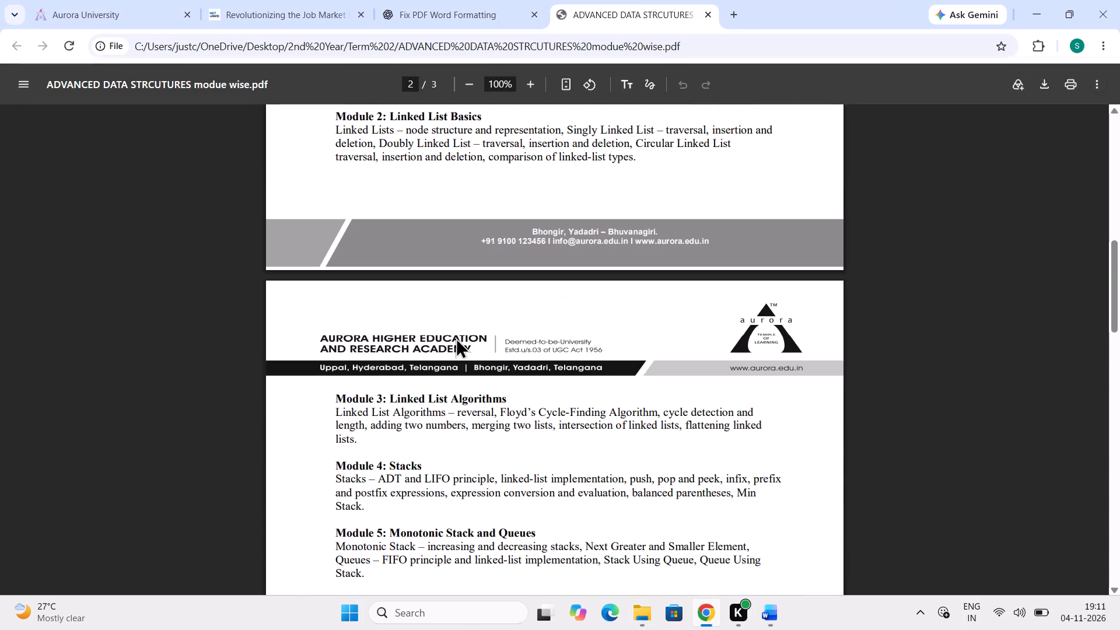
pyautogui.moveTo(361, 439); pyautogui.dragTo(300, 380)
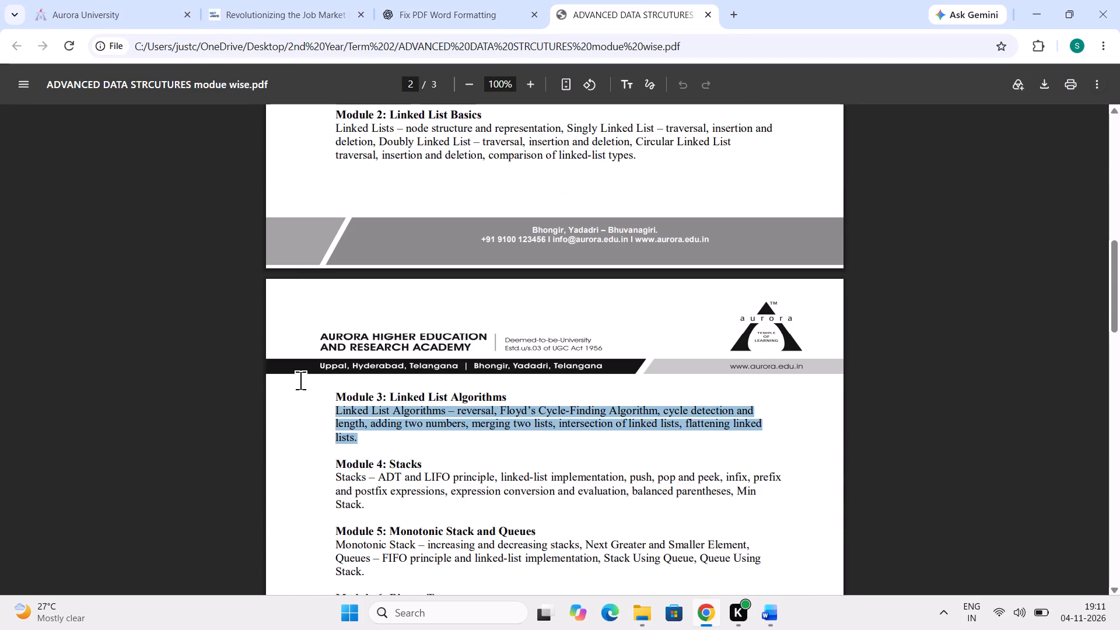
pyautogui.moveTo(300, 380); pyautogui.dragTo(326, 393)
pyautogui.hotkey('ctrl', 'c')
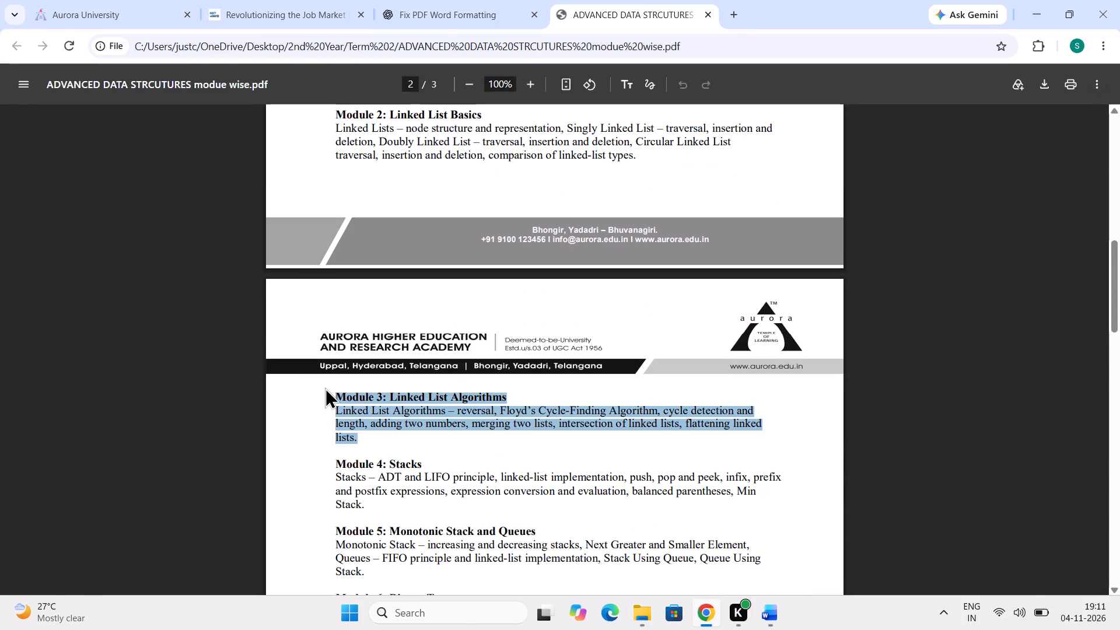
pyautogui.click(436, 0)
pyautogui.click(72, 384)
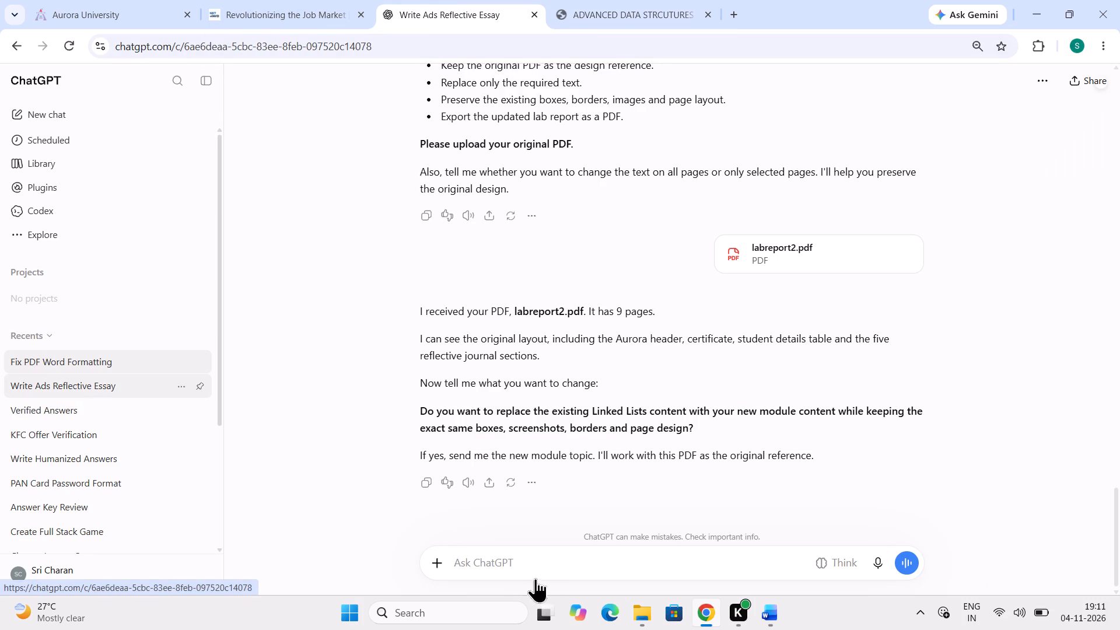
pyautogui.click(554, 567)
pyautogui.hotkey('ctrl', 'v')
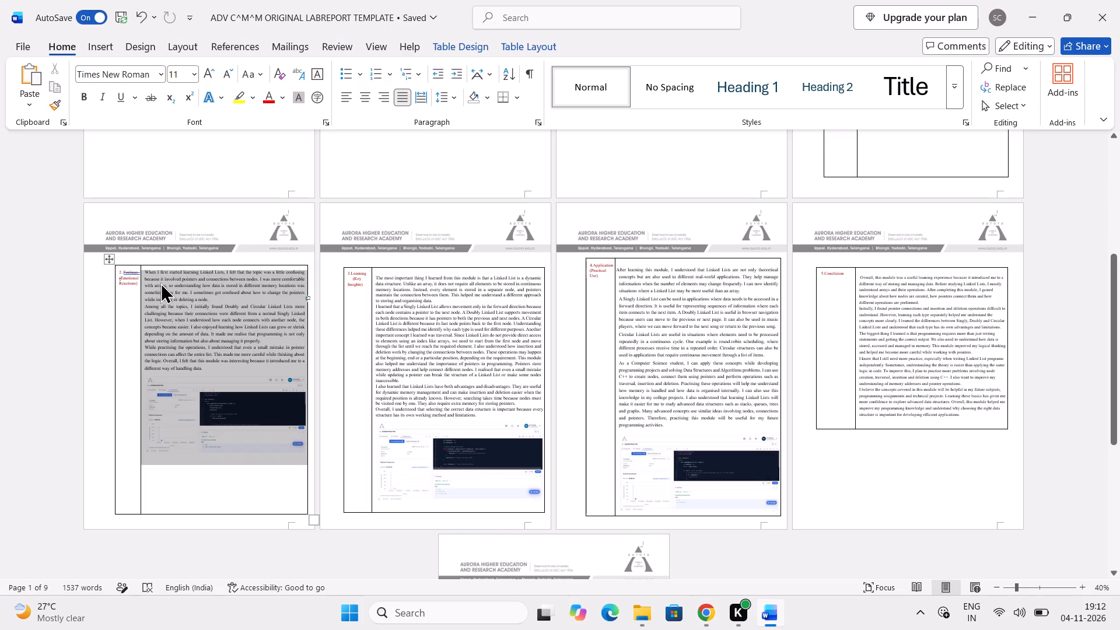
pyautogui.click(157, 278)
pyautogui.moveTo(204, 364); pyautogui.dragTo(192, 350)
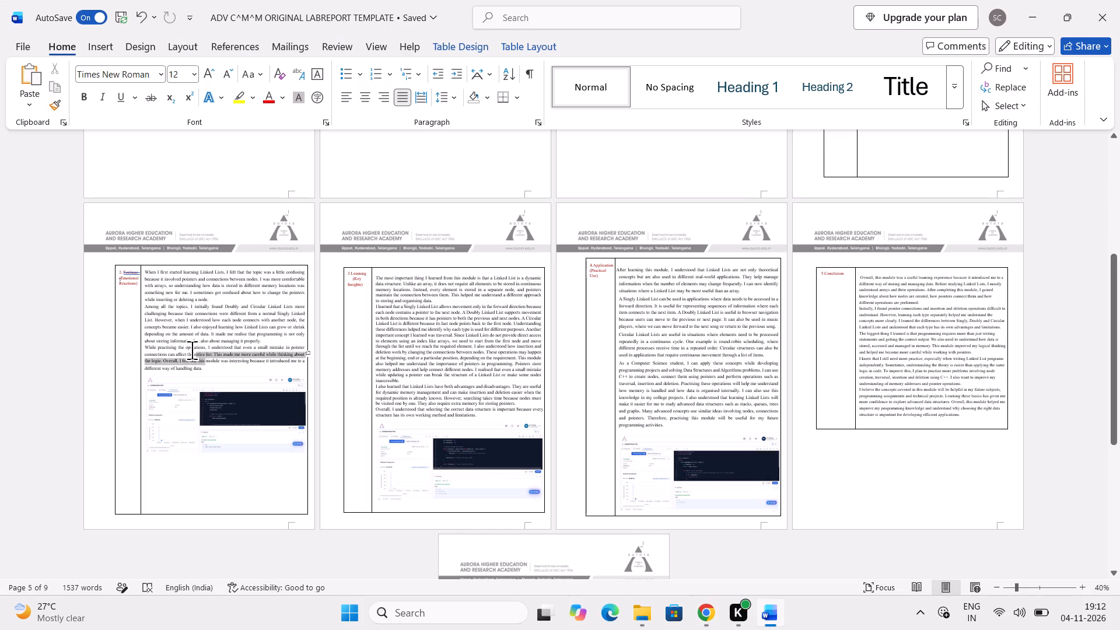
pyautogui.moveTo(192, 350); pyautogui.dragTo(149, 275)
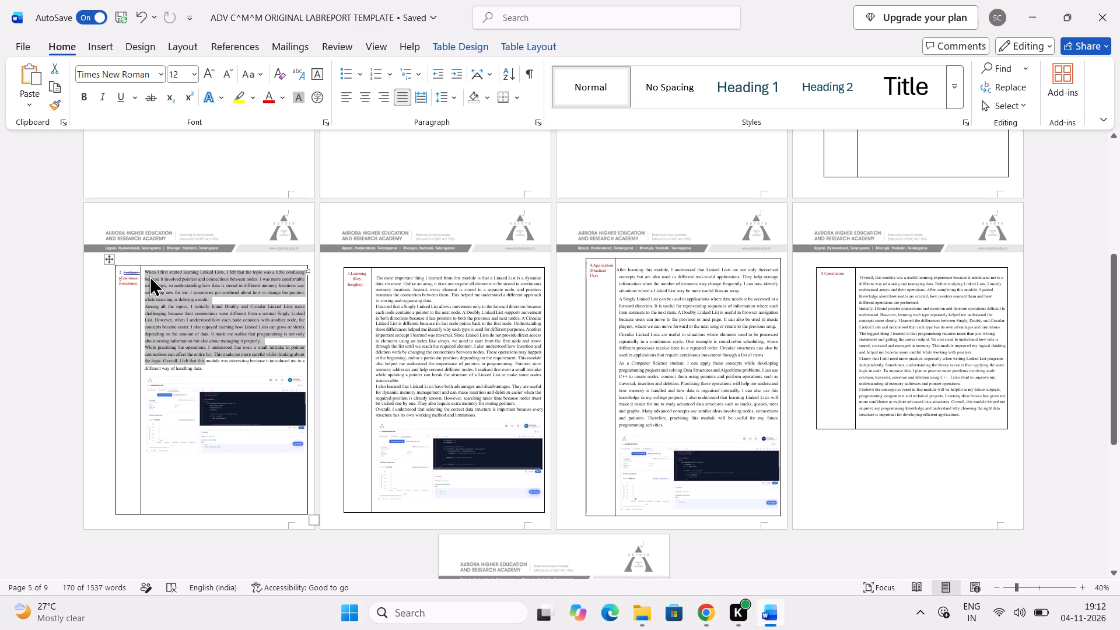
pyautogui.click(204, 364)
pyautogui.moveTo(188, 368); pyautogui.dragTo(178, 331)
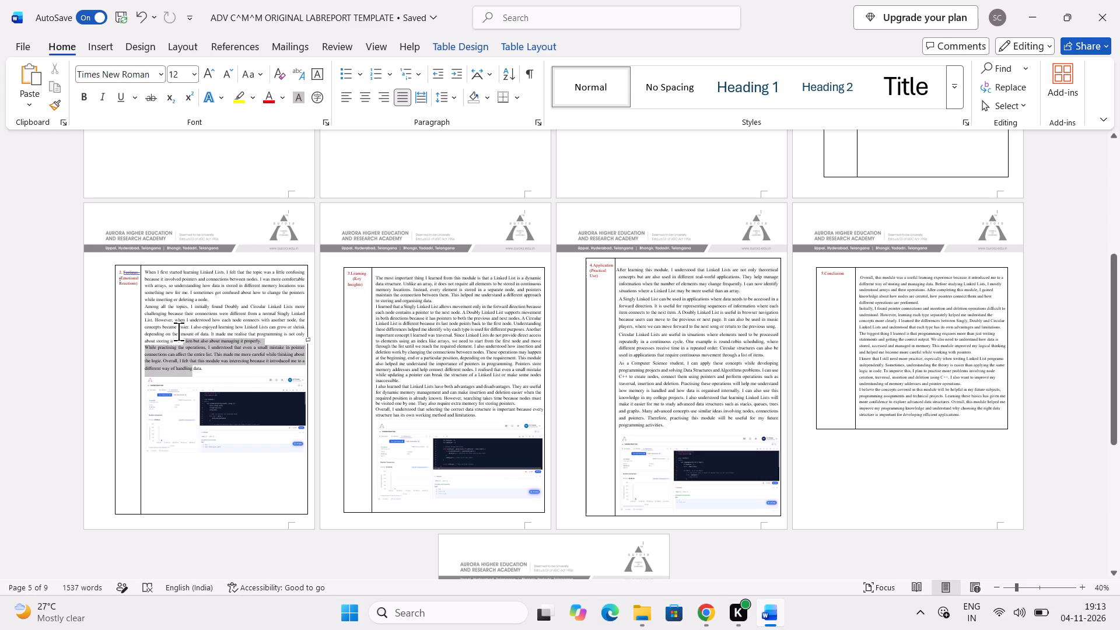
pyautogui.moveTo(178, 331); pyautogui.dragTo(146, 276)
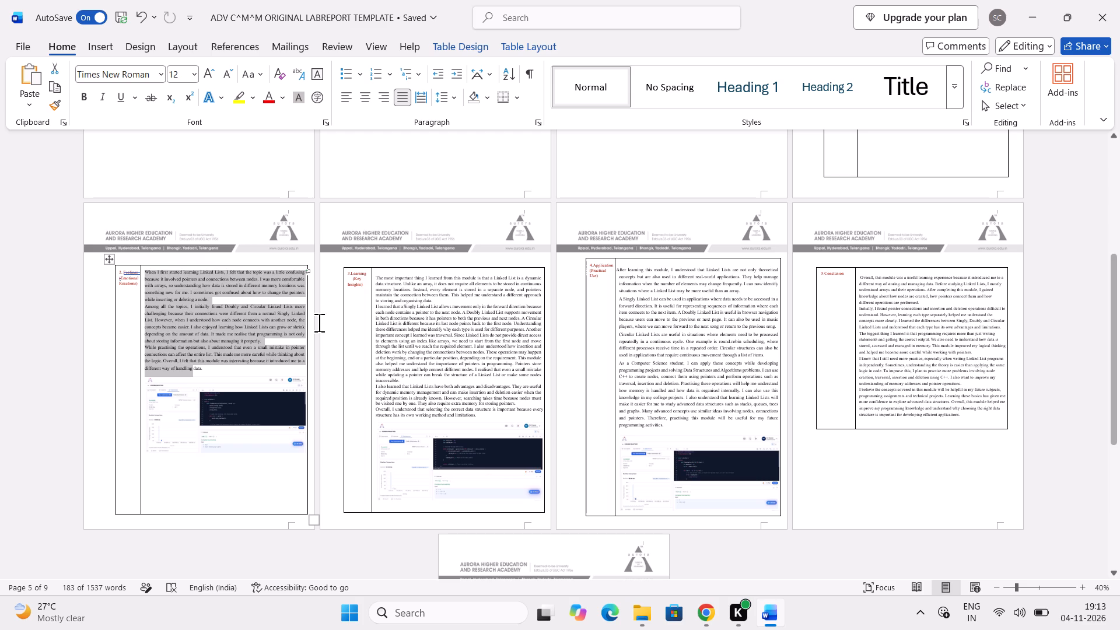
pyautogui.hotkey('ctrl', 'v')
# Delete the leftover word "data." after the pasted Feelings text, keeping the screenshot on its own line.
pyautogui.click(162, 393)
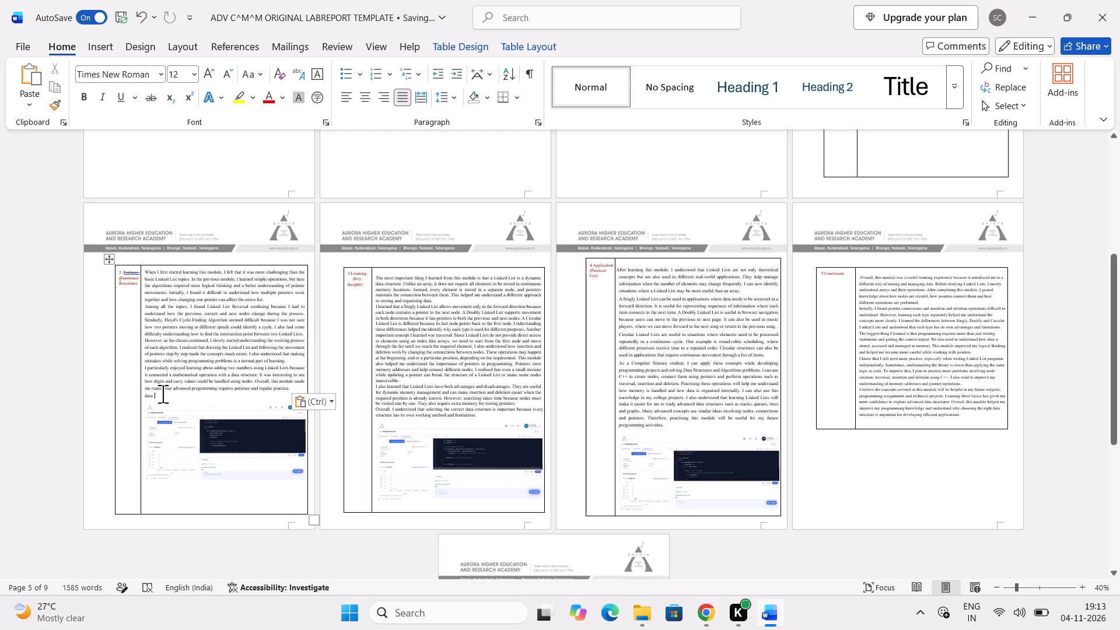
pyautogui.press('BackSpace')
pyautogui.press('BackSpace')
pyautogui.press('BackSpace')
pyautogui.press('BackSpace')
pyautogui.press('BackSpace')
pyautogui.press('BackSpace')
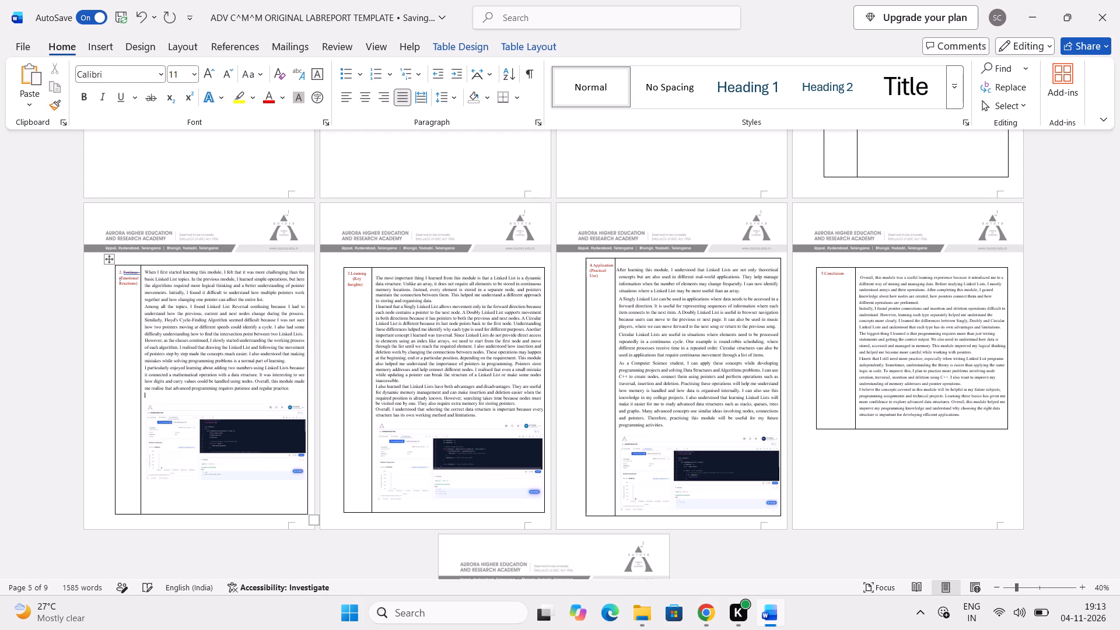
pyautogui.press('BackSpace')
pyautogui.press('Return')
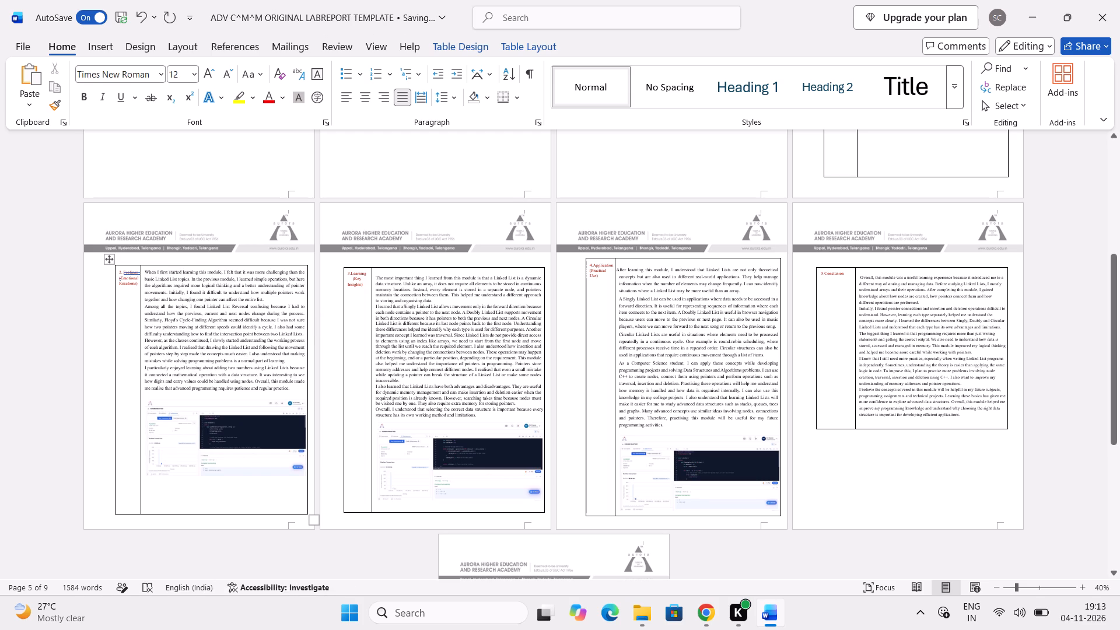
# Cut the old screenshot from below the text in the Feelings cell.
pyautogui.click(215, 453)
pyautogui.rightClick(215, 453)
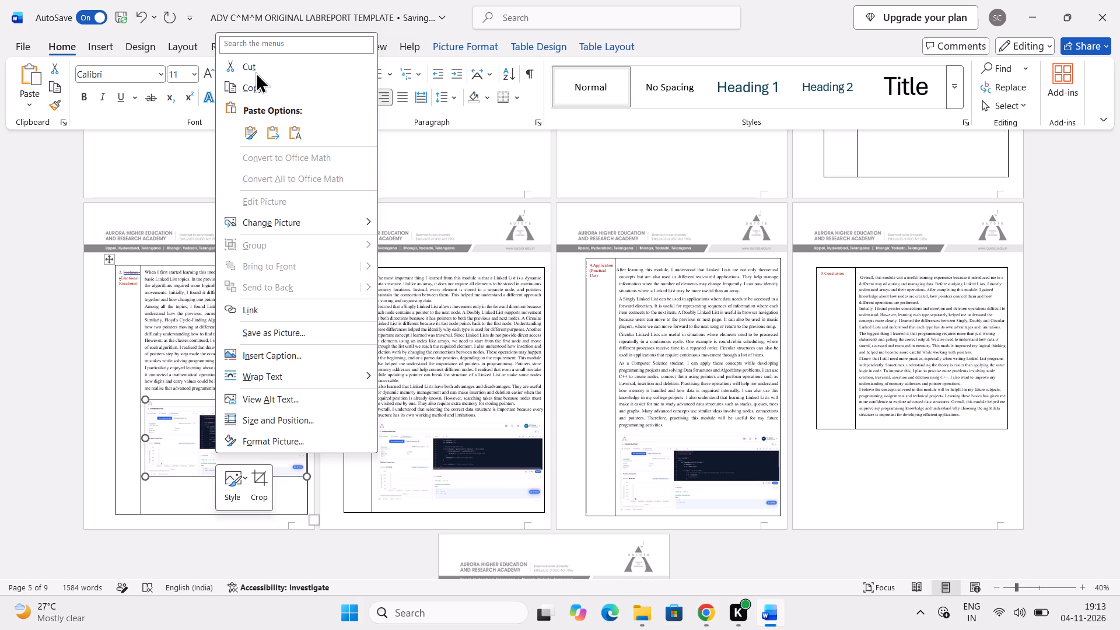
pyautogui.click(256, 72)
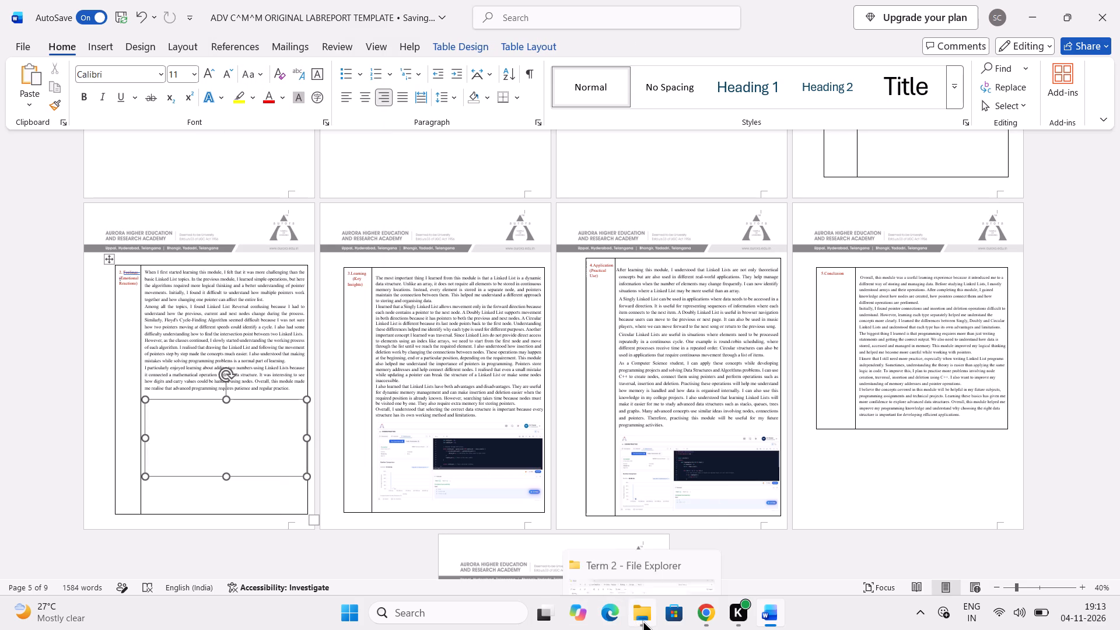
pyautogui.click(642, 619)
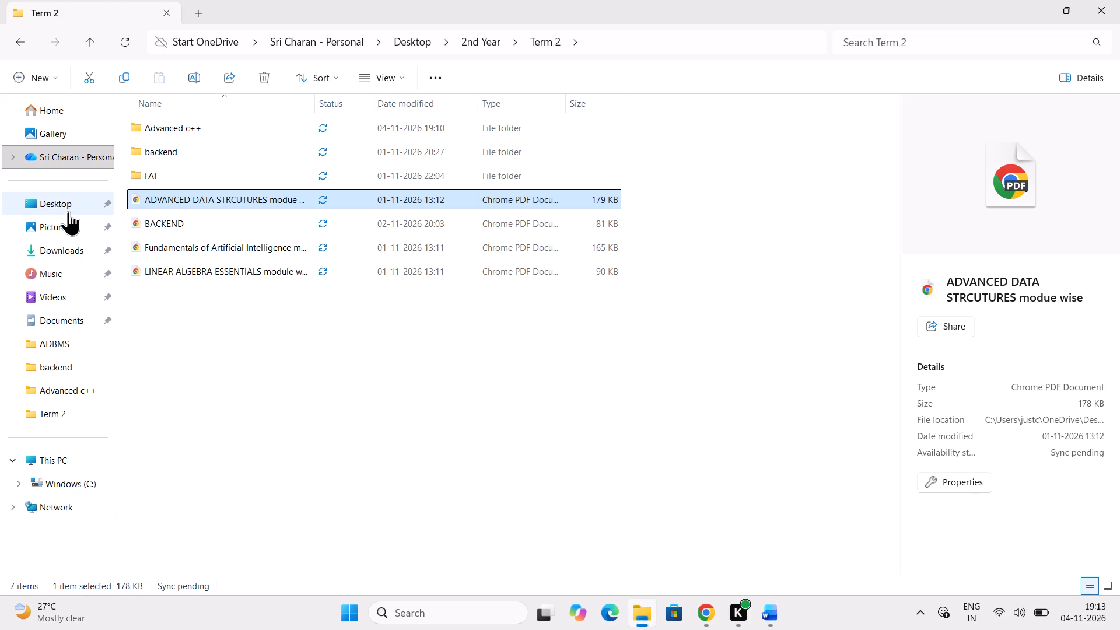
pyautogui.click(69, 252)
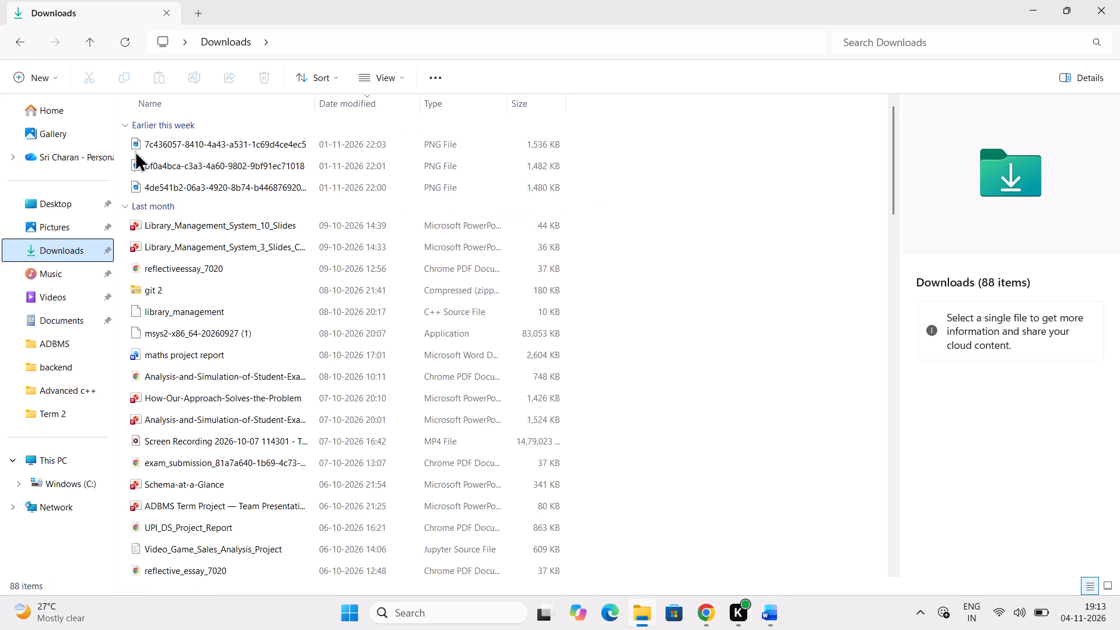
pyautogui.click(72, 216)
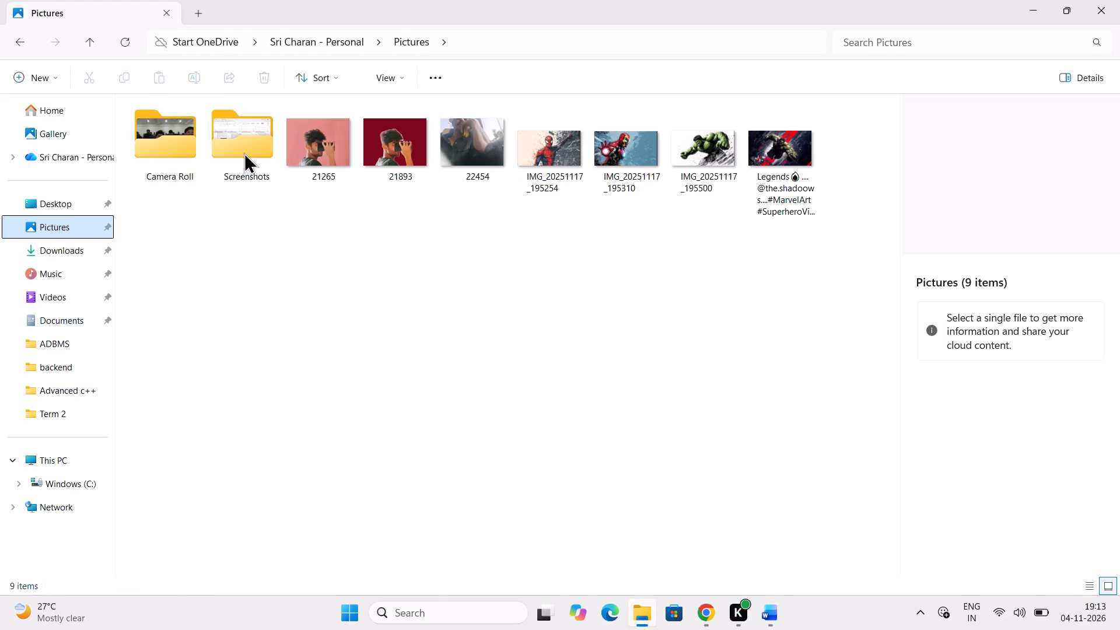
pyautogui.doubleClick(244, 152)
pyautogui.scroll(-14, 387, 410)
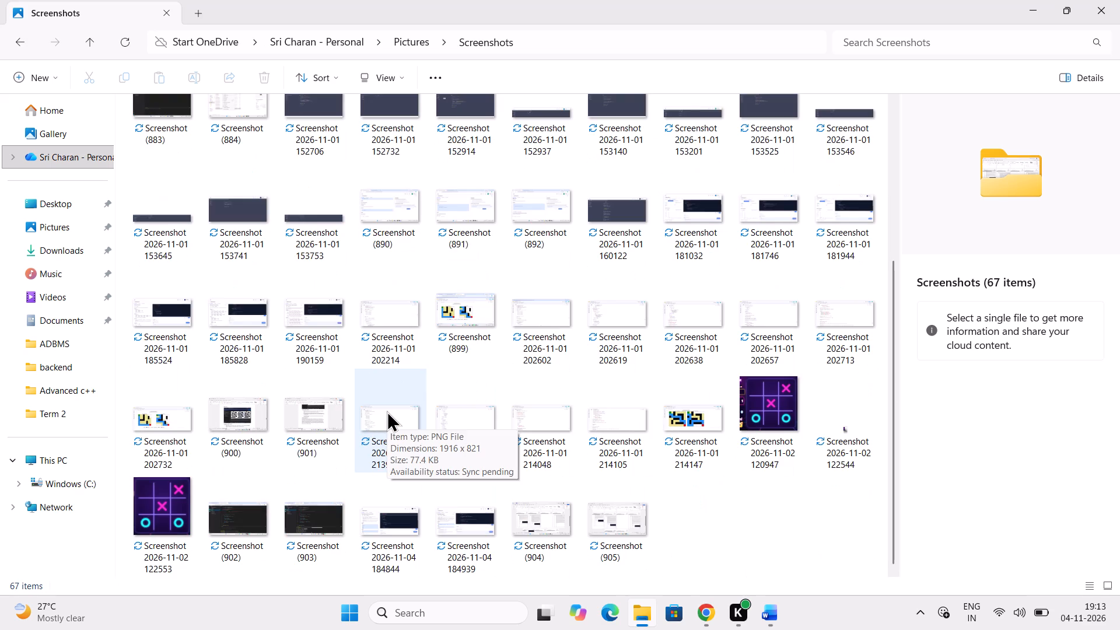
pyautogui.scroll(-2, 387, 411)
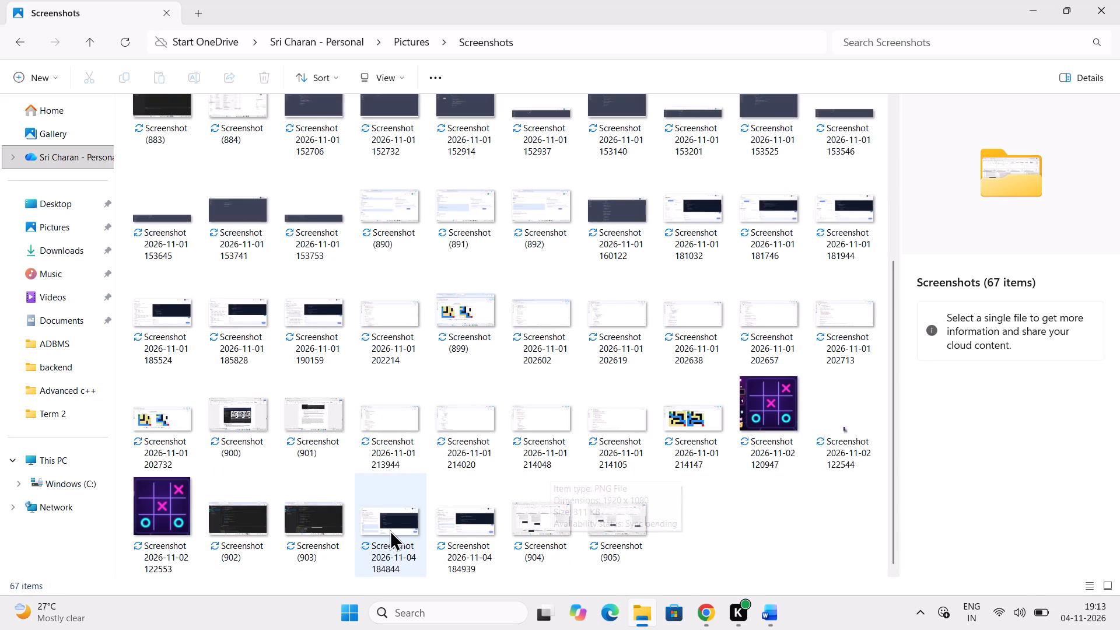
pyautogui.click(390, 530)
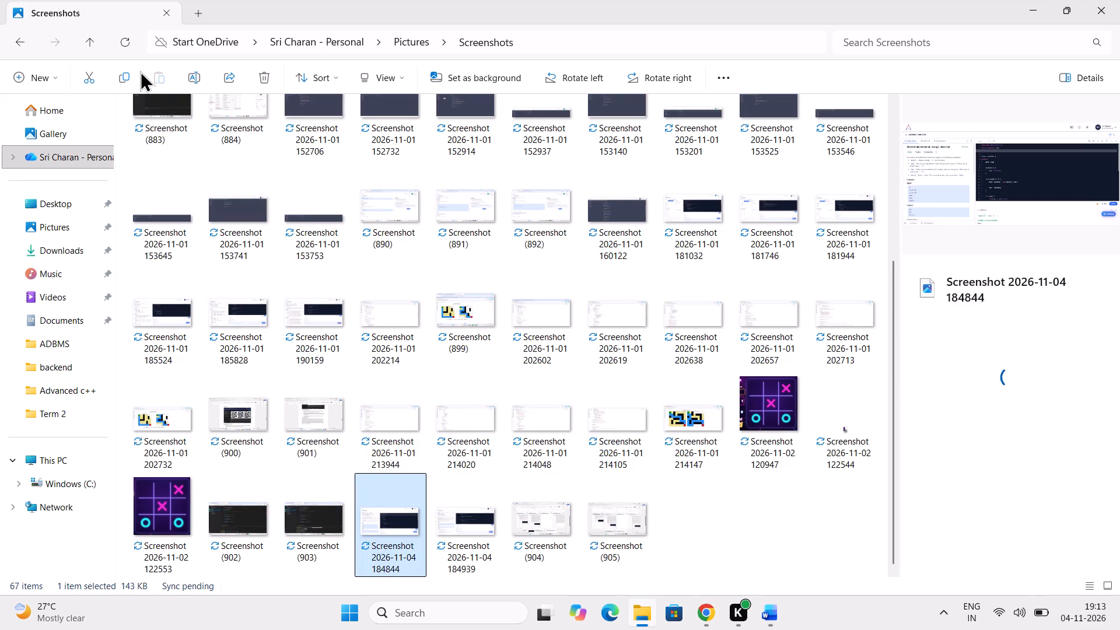
pyautogui.click(125, 79)
# Switch back to the Word template and paste the copied screenshot below the text in the Feelings cell.
pyautogui.hotkey('alt', 'Tab')
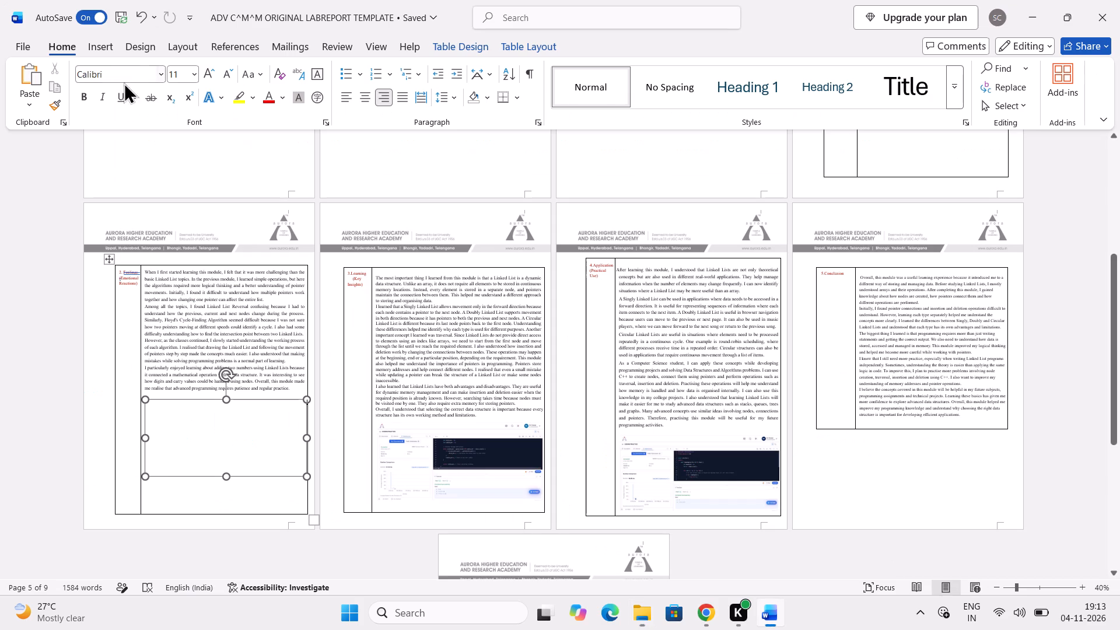
pyautogui.click(162, 417)
pyautogui.hotkey('ctrl', 'v')
pyautogui.click(237, 446)
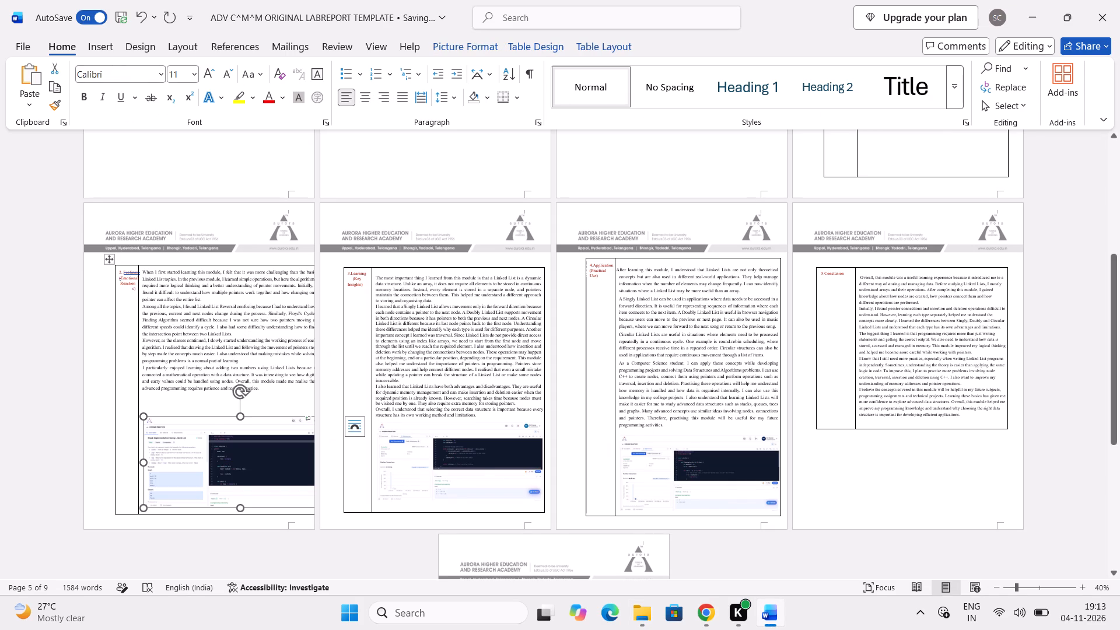
pyautogui.moveTo(237, 459); pyautogui.dragTo(229, 440)
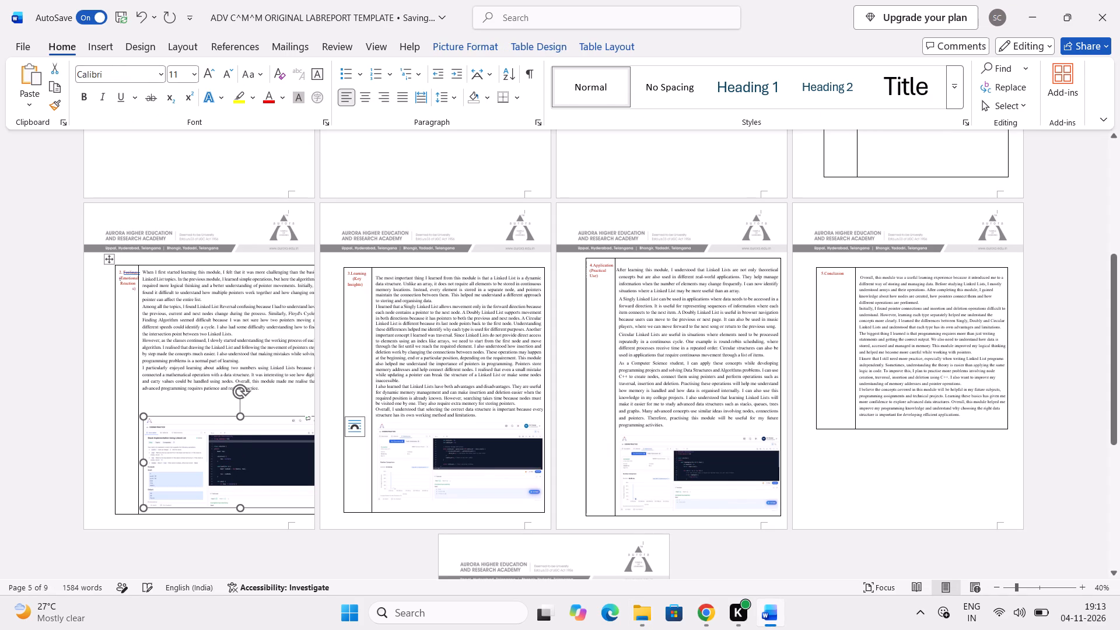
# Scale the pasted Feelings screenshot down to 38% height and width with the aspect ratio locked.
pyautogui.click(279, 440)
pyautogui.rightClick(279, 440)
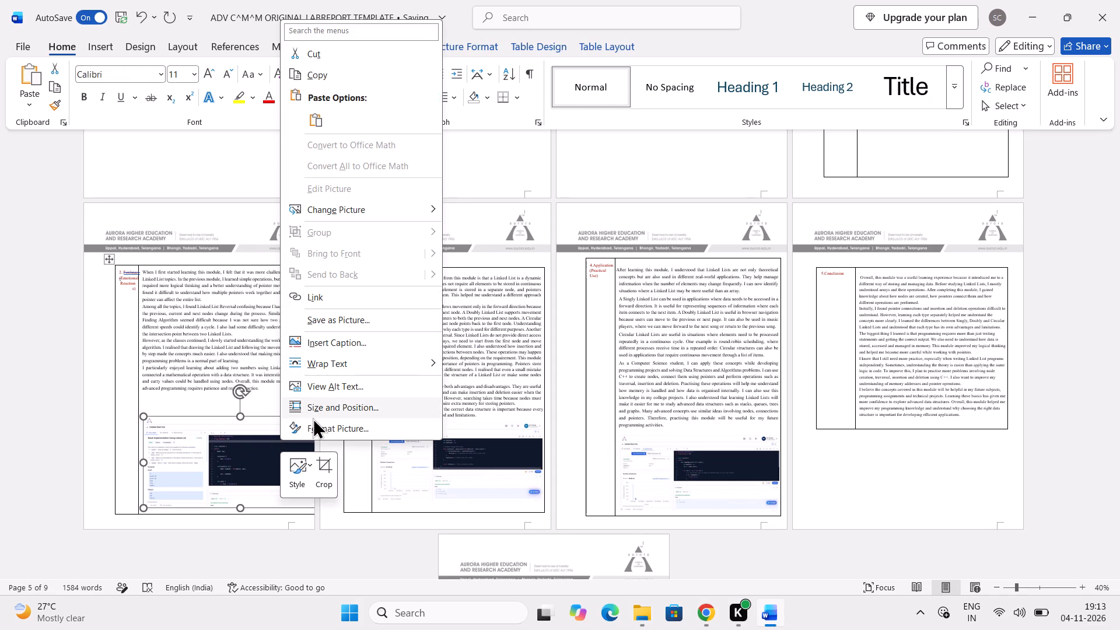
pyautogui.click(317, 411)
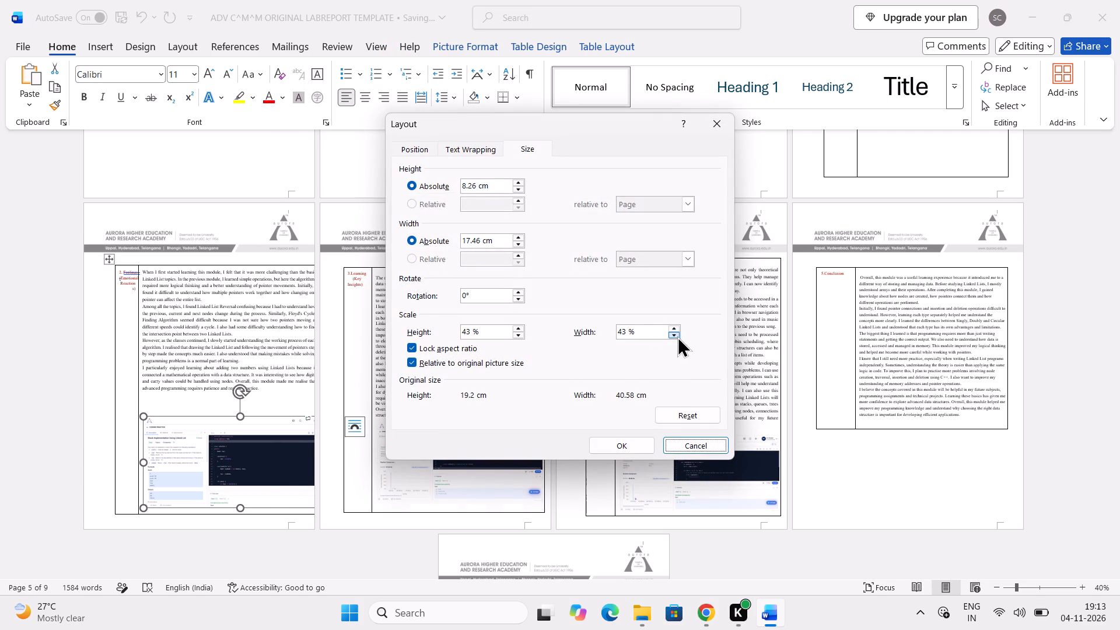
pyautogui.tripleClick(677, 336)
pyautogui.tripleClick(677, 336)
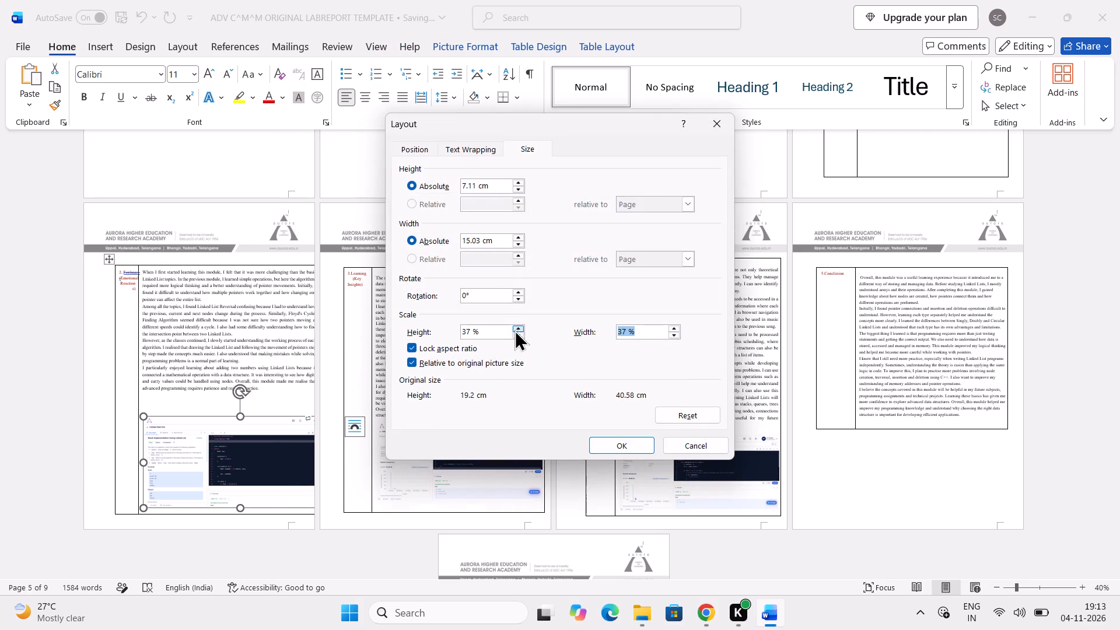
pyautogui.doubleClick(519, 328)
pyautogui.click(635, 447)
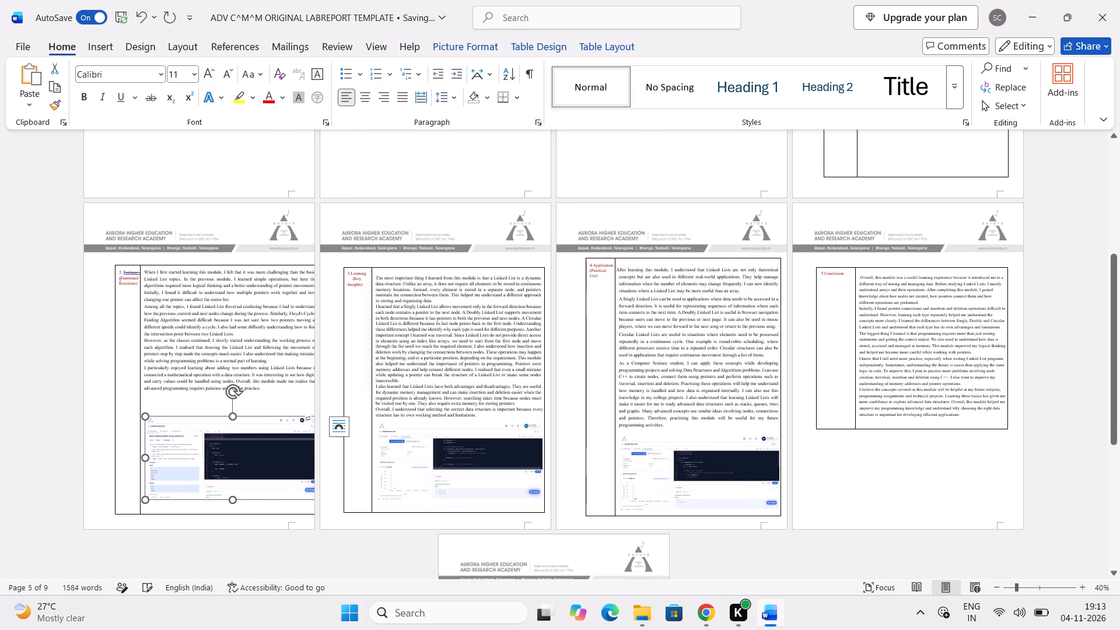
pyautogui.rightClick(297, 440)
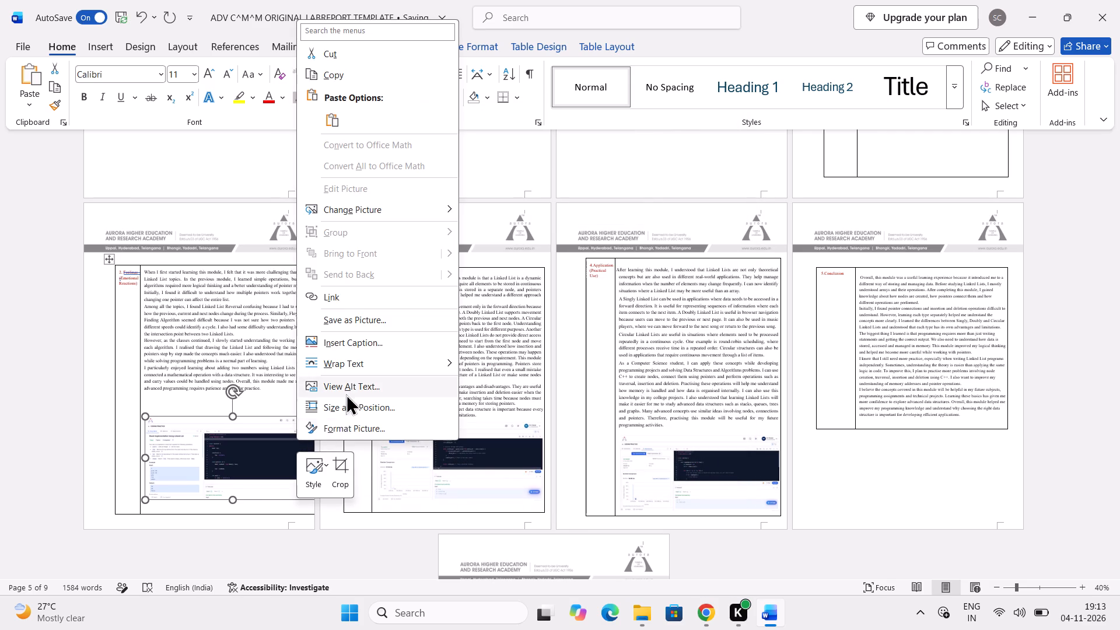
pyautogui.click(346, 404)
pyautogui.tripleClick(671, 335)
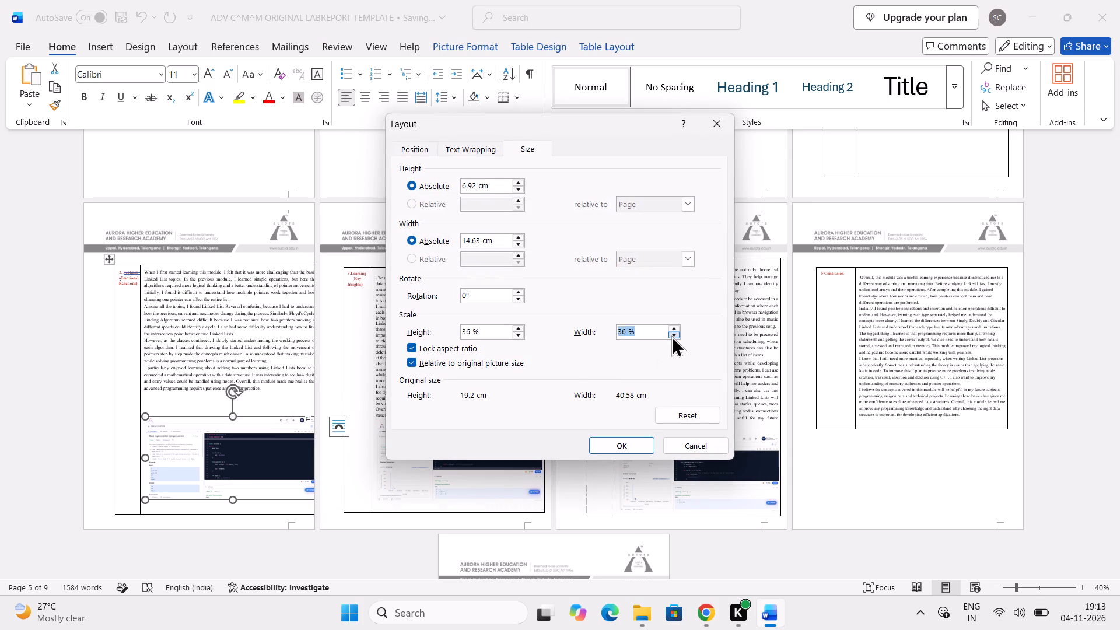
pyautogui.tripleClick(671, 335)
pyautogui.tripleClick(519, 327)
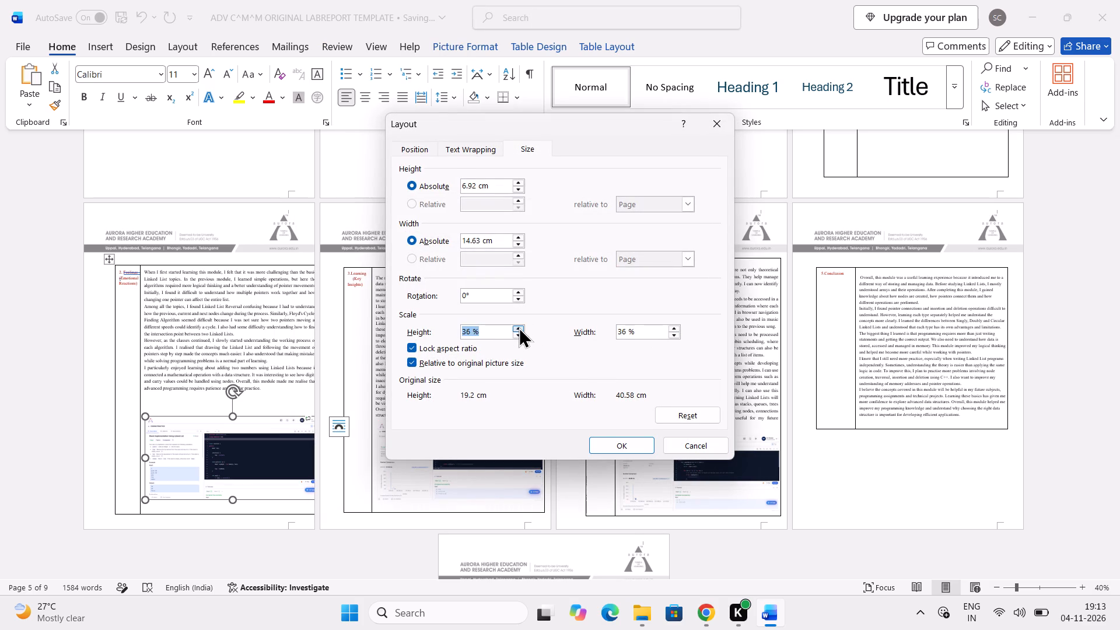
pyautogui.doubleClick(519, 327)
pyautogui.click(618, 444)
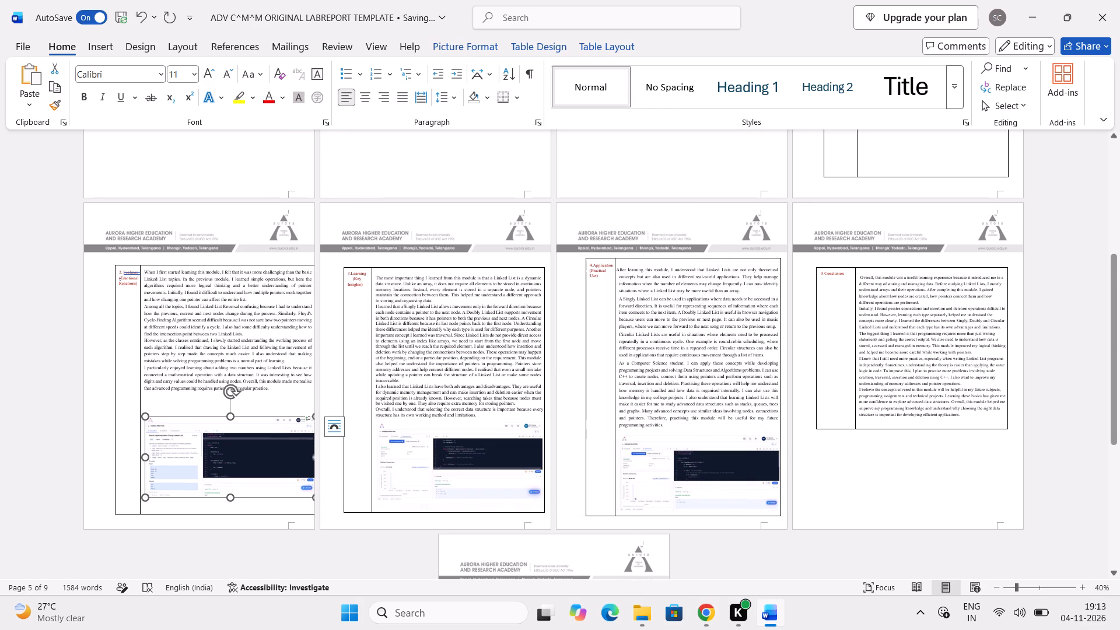
# Scale the Feelings screenshot to 36% height and width so it fits inside the table cell.
pyautogui.rightClick(288, 437)
pyautogui.click(348, 399)
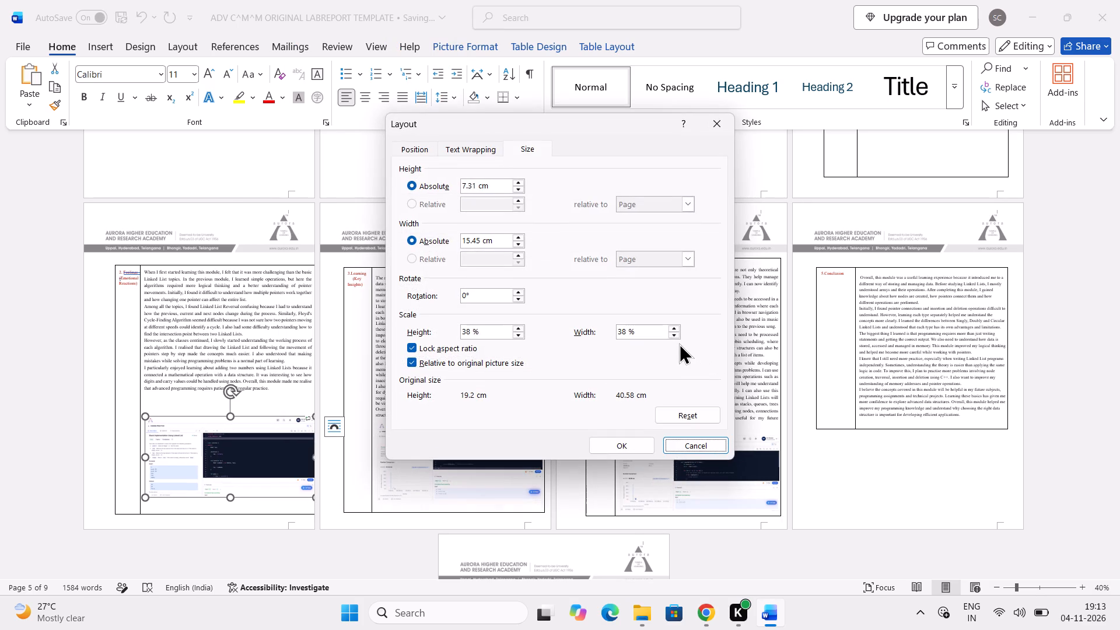
pyautogui.tripleClick(677, 334)
pyautogui.click(677, 334)
pyautogui.click(612, 442)
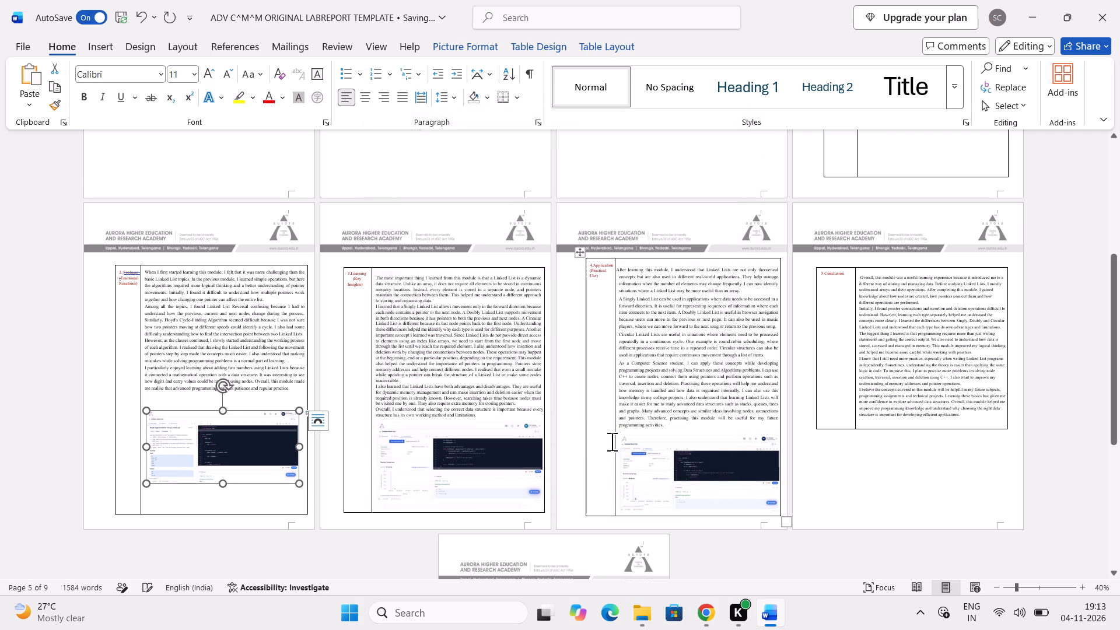
pyautogui.rightClick(263, 440)
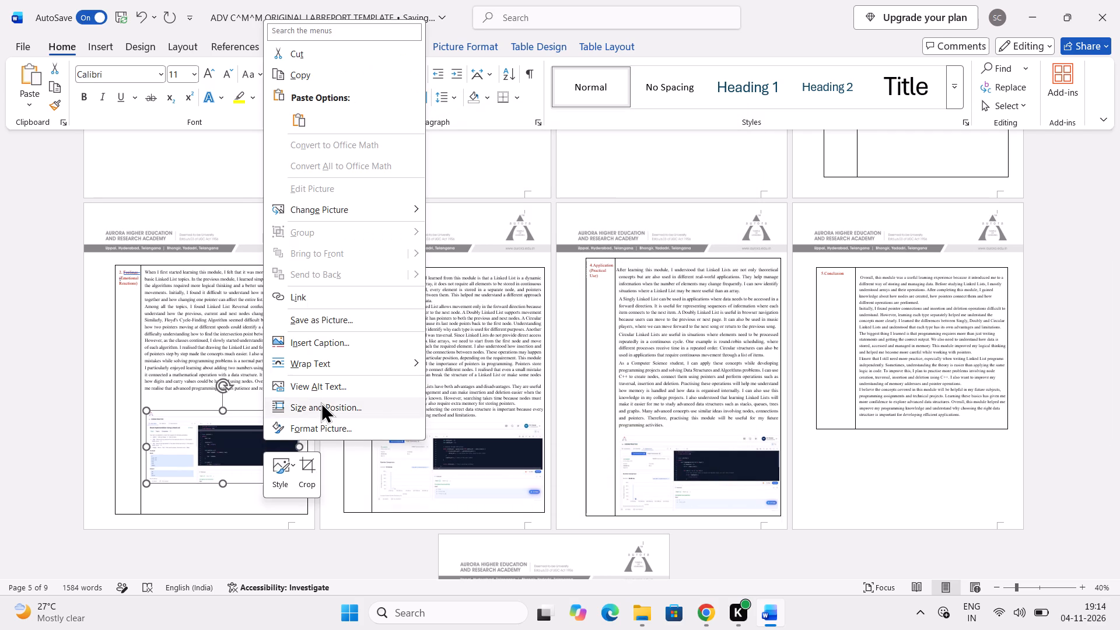
pyautogui.click(321, 402)
pyautogui.doubleClick(676, 330)
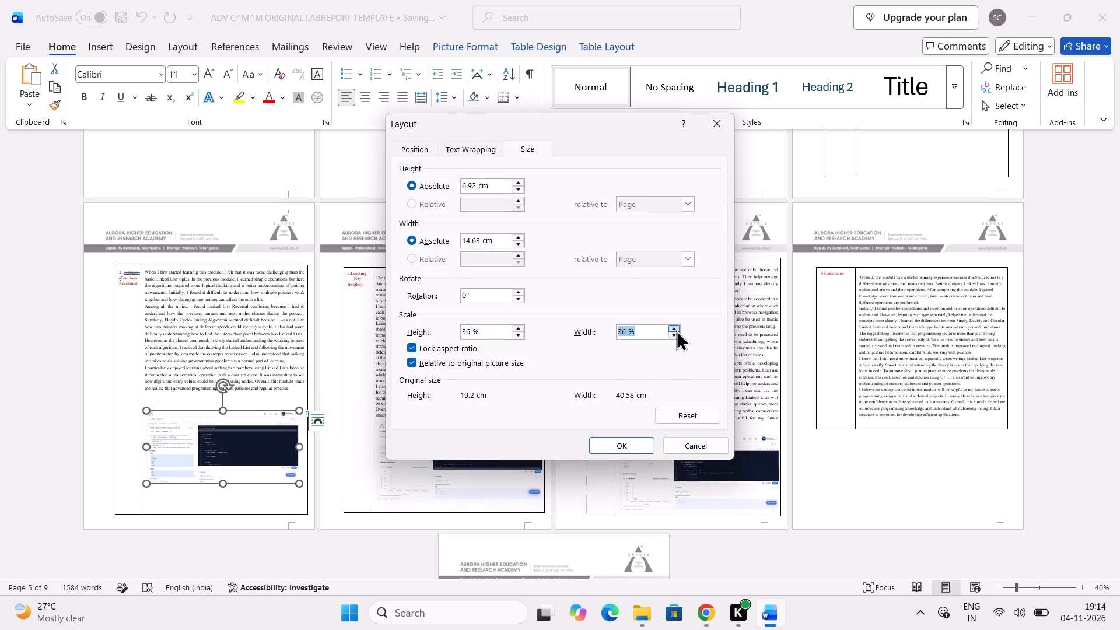
pyautogui.click(593, 446)
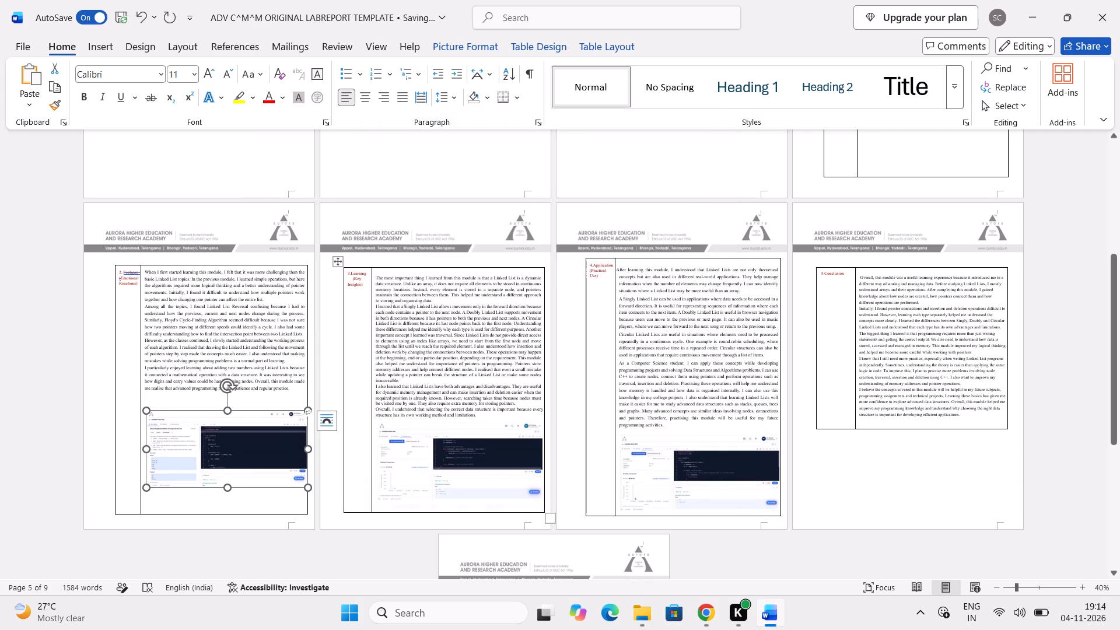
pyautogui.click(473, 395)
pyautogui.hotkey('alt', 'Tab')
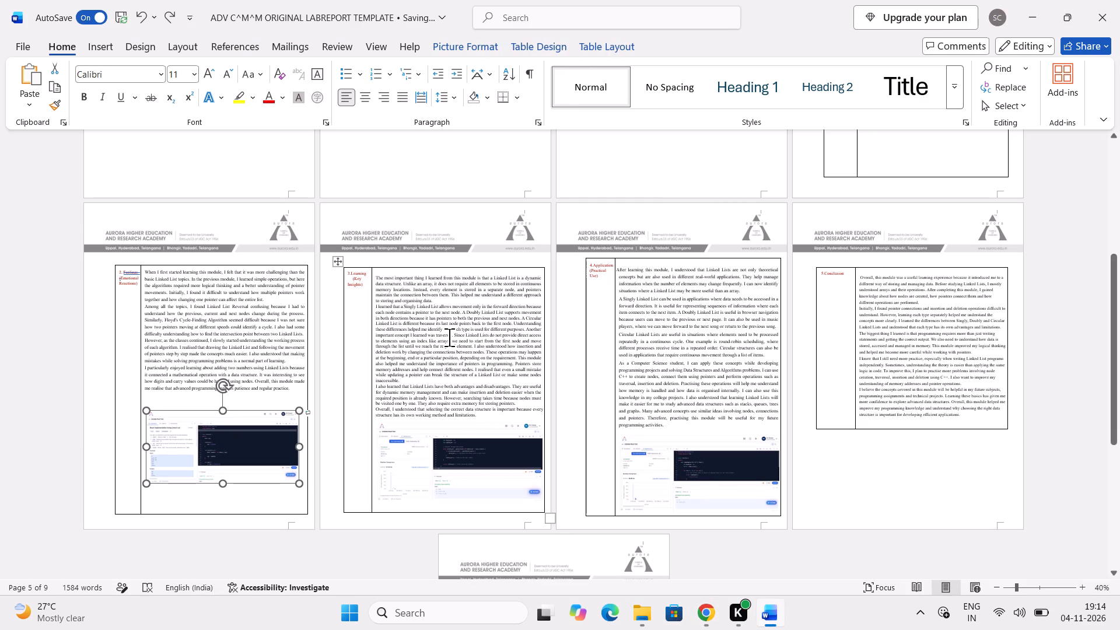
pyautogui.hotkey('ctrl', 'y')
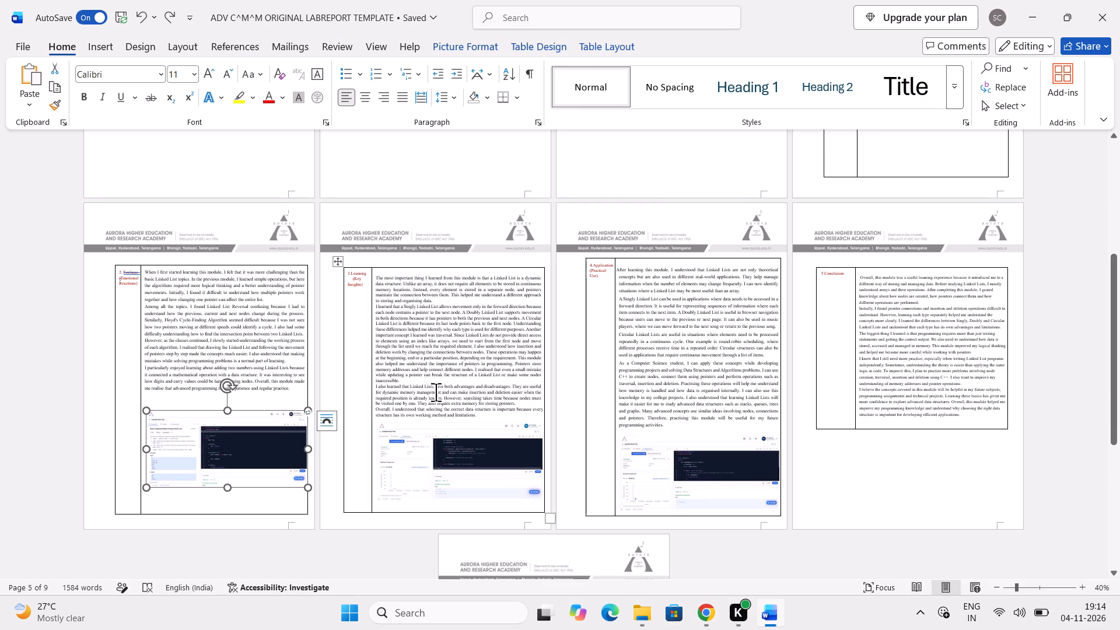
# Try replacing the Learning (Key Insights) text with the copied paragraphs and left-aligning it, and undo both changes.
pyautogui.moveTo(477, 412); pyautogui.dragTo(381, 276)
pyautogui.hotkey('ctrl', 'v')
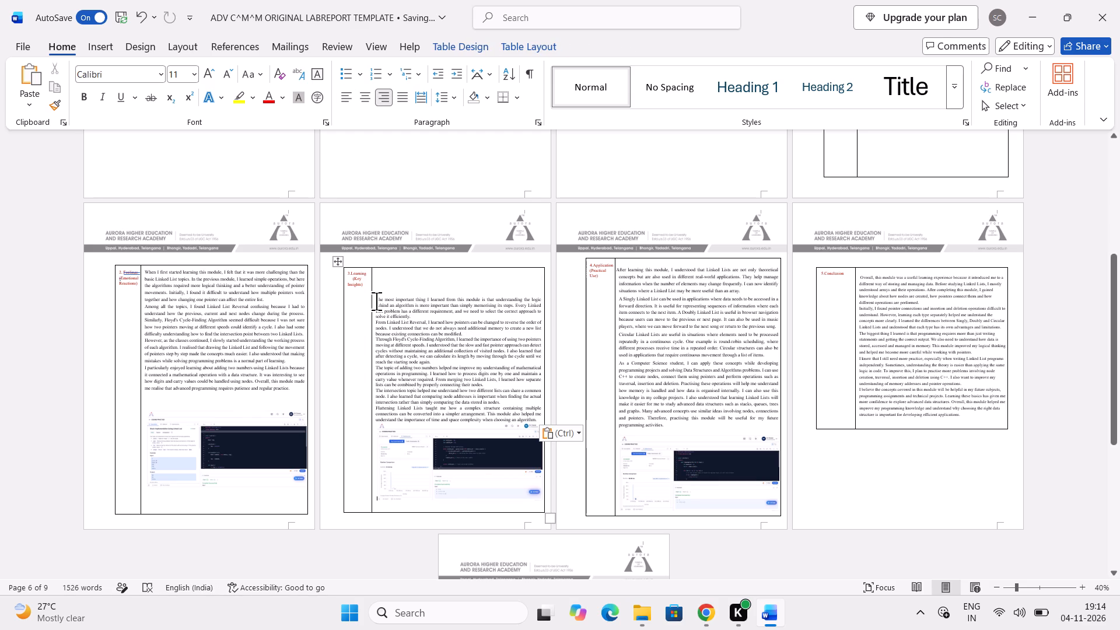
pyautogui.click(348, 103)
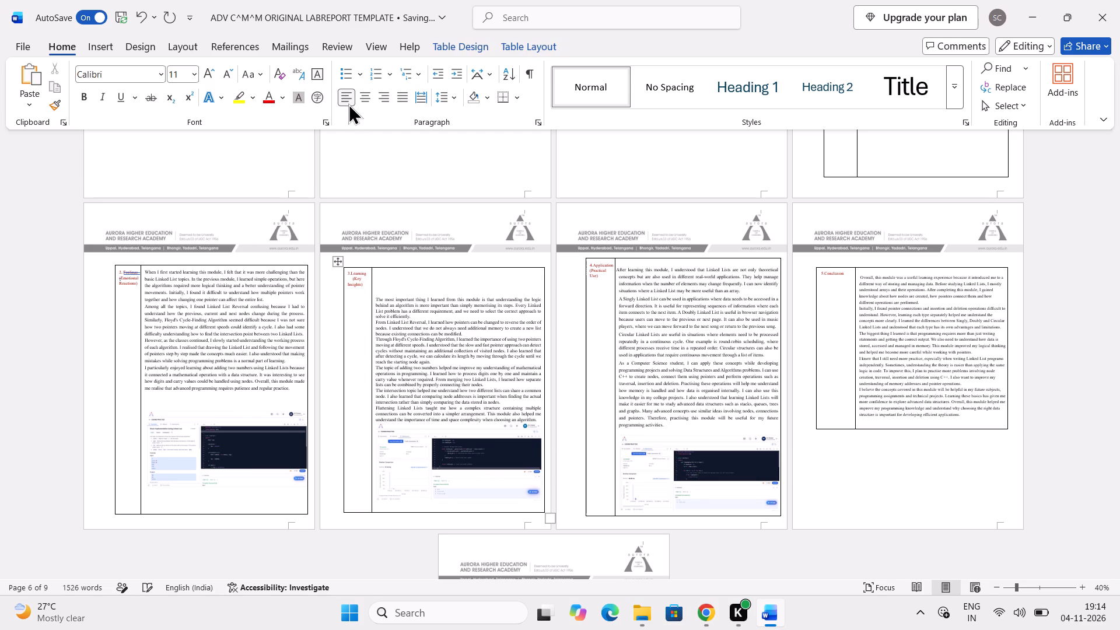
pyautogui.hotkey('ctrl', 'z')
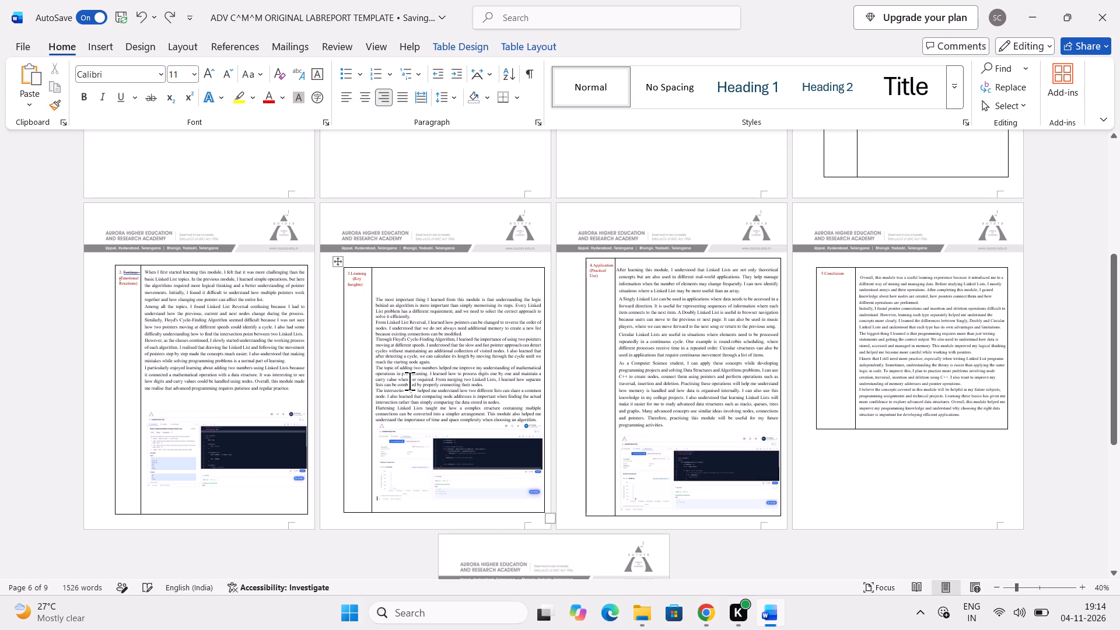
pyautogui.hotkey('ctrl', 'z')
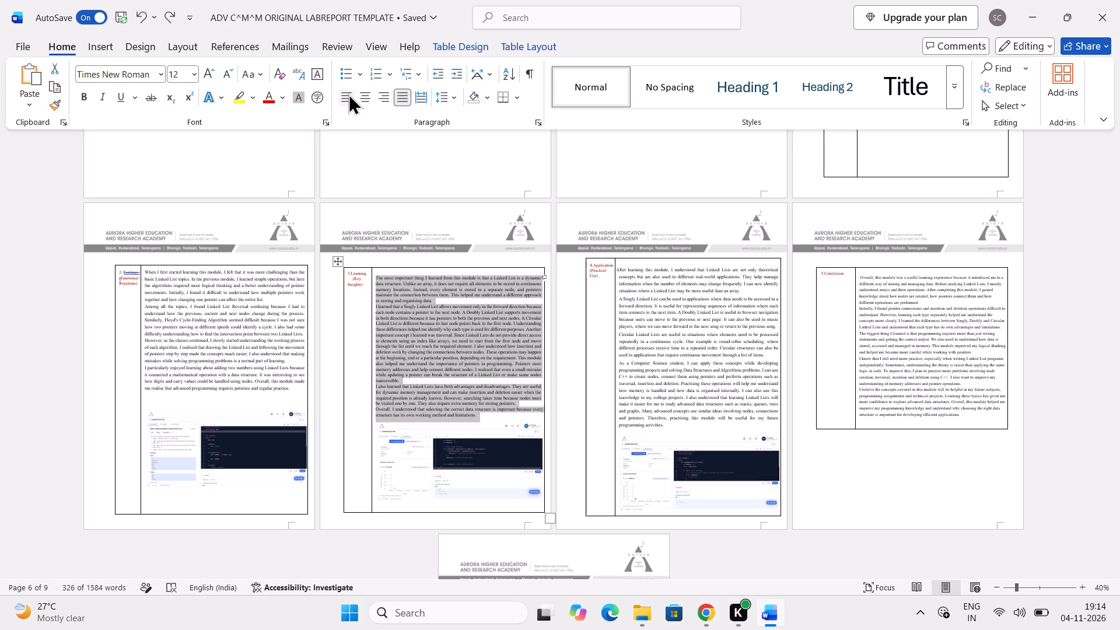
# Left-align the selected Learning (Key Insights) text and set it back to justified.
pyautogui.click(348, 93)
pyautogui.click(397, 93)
# Replace the old Learning (Key Insights) text above the screenshot with the copied paragraphs.
pyautogui.click(483, 426)
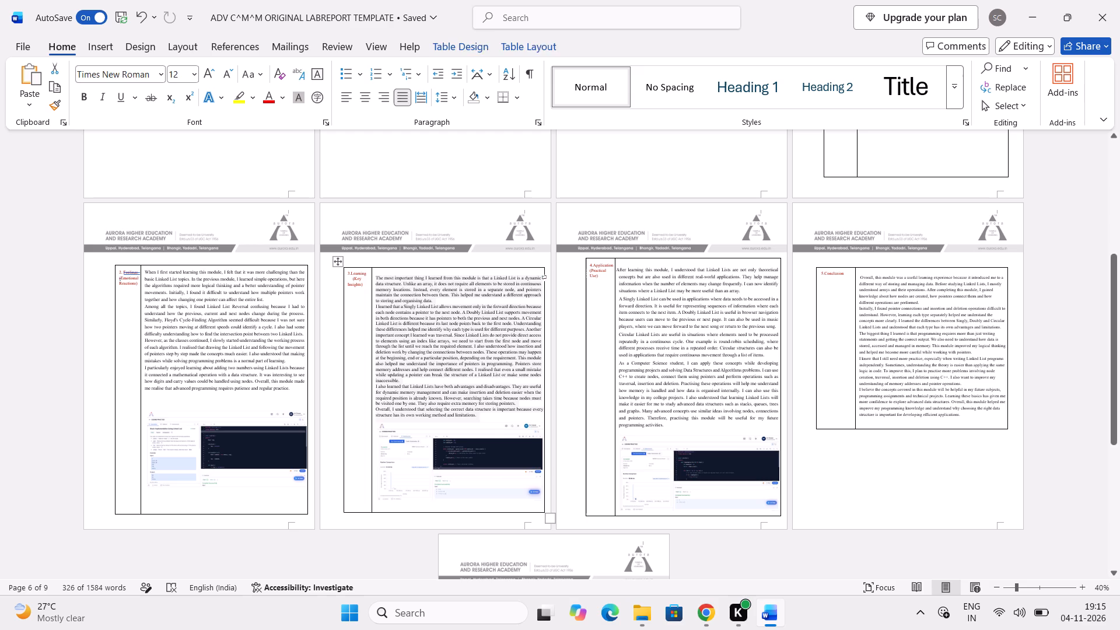
pyautogui.moveTo(470, 410); pyautogui.dragTo(396, 320)
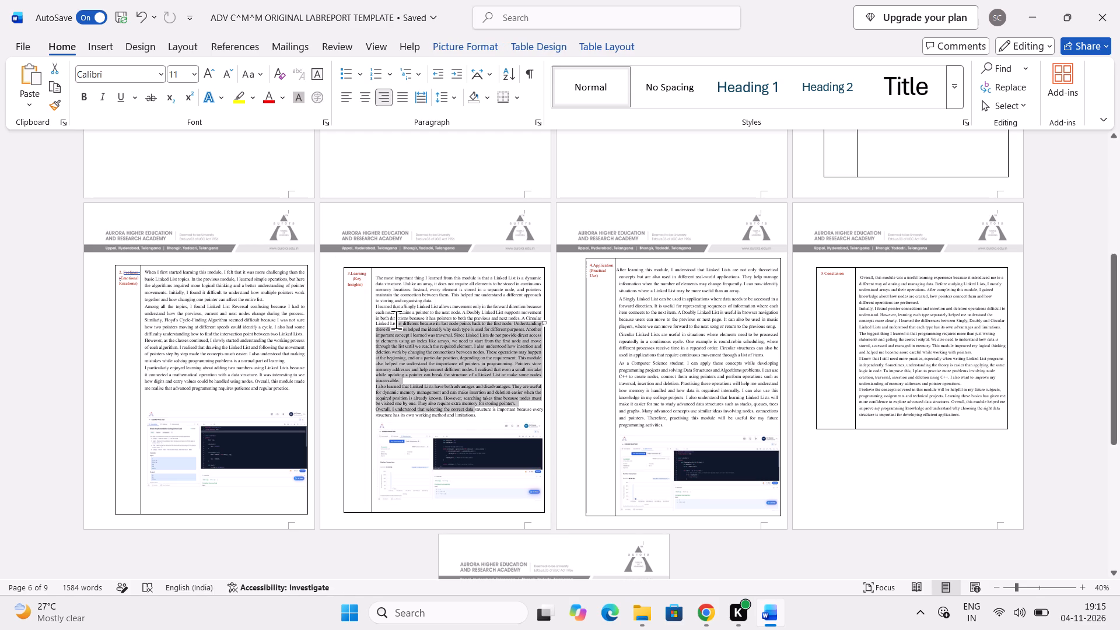
pyautogui.moveTo(396, 320); pyautogui.dragTo(380, 280)
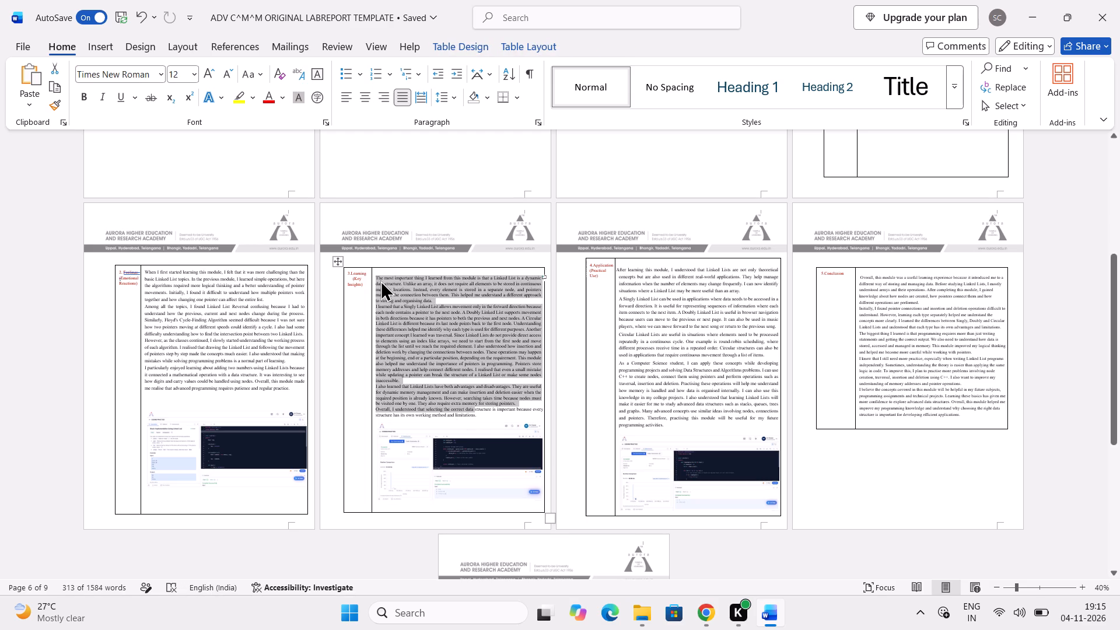
pyautogui.hotkey('ctrl', 'v')
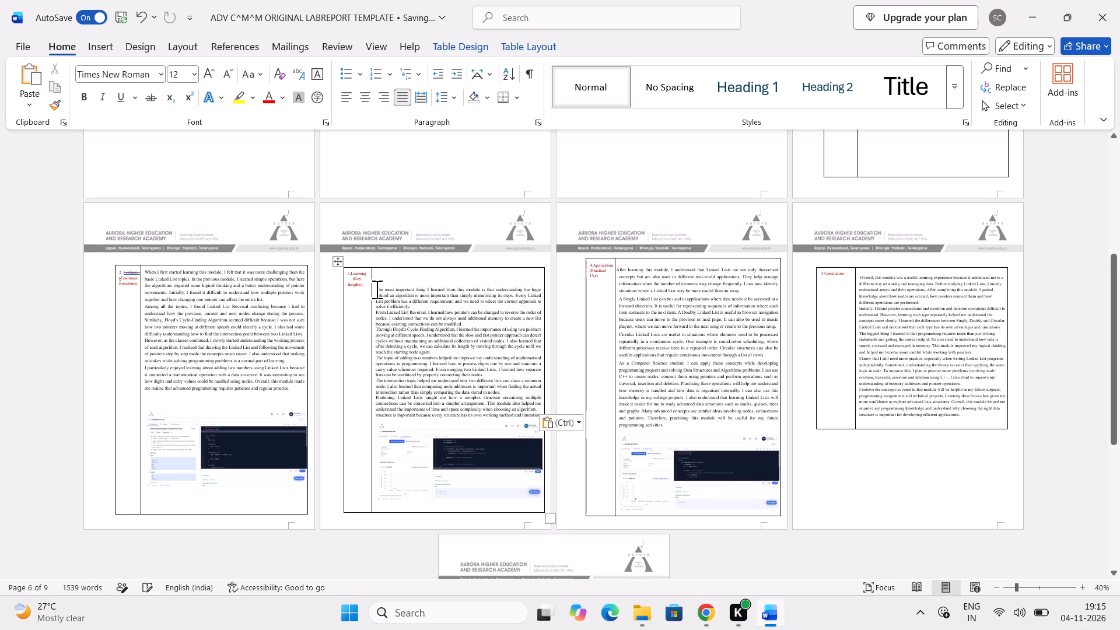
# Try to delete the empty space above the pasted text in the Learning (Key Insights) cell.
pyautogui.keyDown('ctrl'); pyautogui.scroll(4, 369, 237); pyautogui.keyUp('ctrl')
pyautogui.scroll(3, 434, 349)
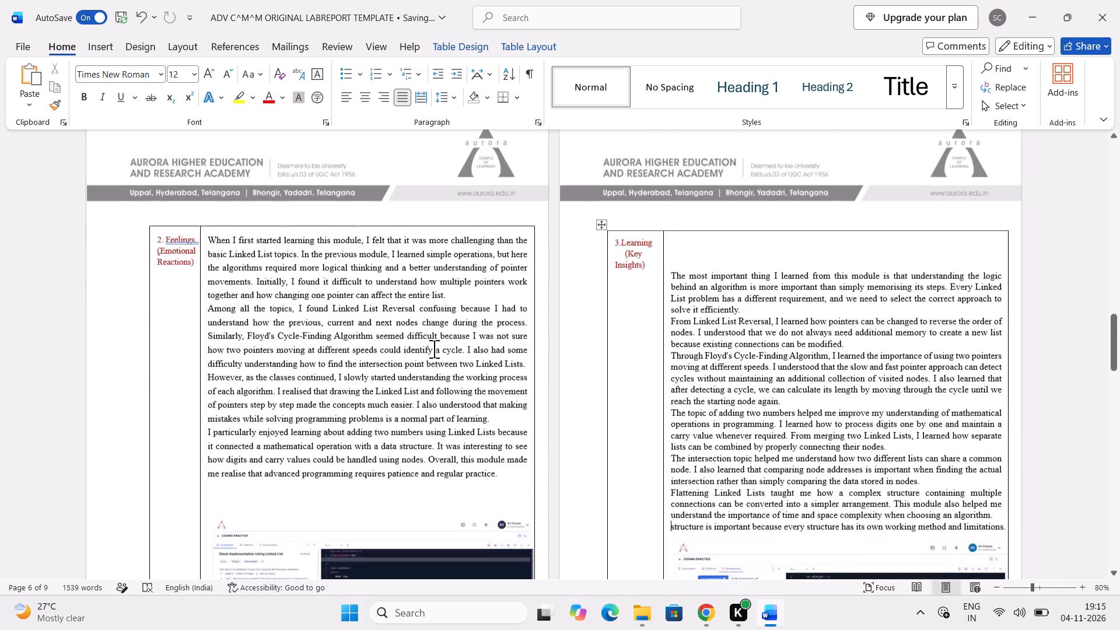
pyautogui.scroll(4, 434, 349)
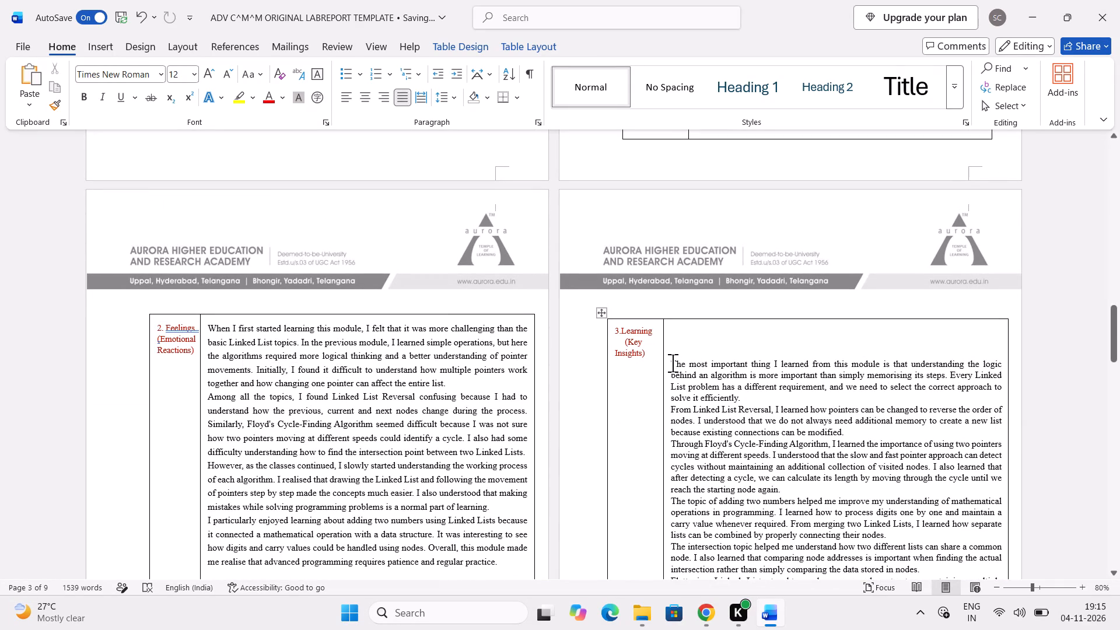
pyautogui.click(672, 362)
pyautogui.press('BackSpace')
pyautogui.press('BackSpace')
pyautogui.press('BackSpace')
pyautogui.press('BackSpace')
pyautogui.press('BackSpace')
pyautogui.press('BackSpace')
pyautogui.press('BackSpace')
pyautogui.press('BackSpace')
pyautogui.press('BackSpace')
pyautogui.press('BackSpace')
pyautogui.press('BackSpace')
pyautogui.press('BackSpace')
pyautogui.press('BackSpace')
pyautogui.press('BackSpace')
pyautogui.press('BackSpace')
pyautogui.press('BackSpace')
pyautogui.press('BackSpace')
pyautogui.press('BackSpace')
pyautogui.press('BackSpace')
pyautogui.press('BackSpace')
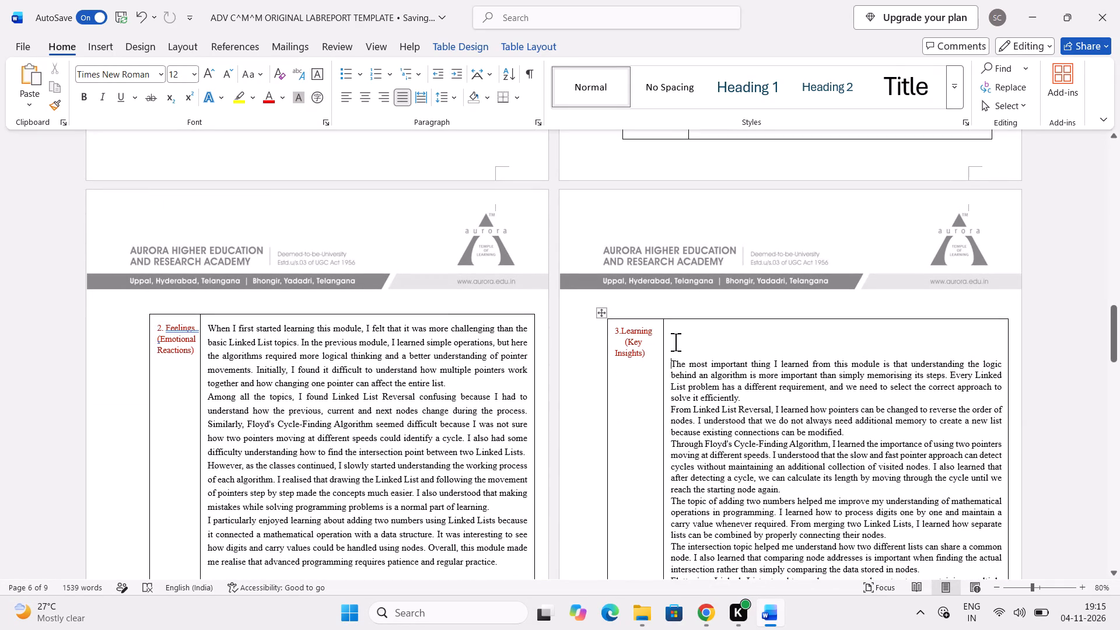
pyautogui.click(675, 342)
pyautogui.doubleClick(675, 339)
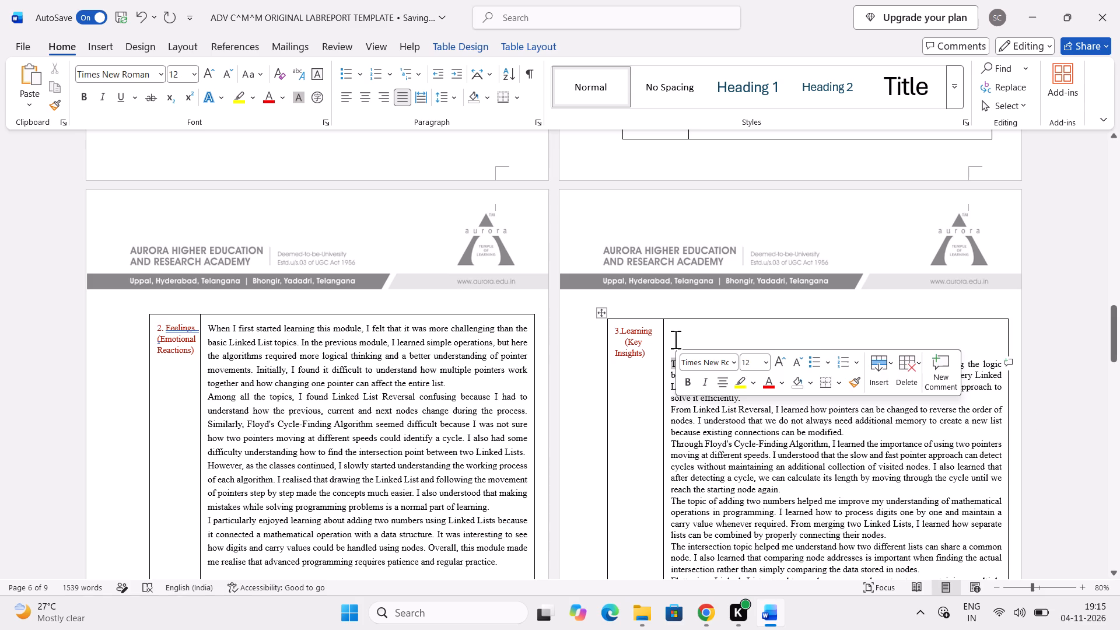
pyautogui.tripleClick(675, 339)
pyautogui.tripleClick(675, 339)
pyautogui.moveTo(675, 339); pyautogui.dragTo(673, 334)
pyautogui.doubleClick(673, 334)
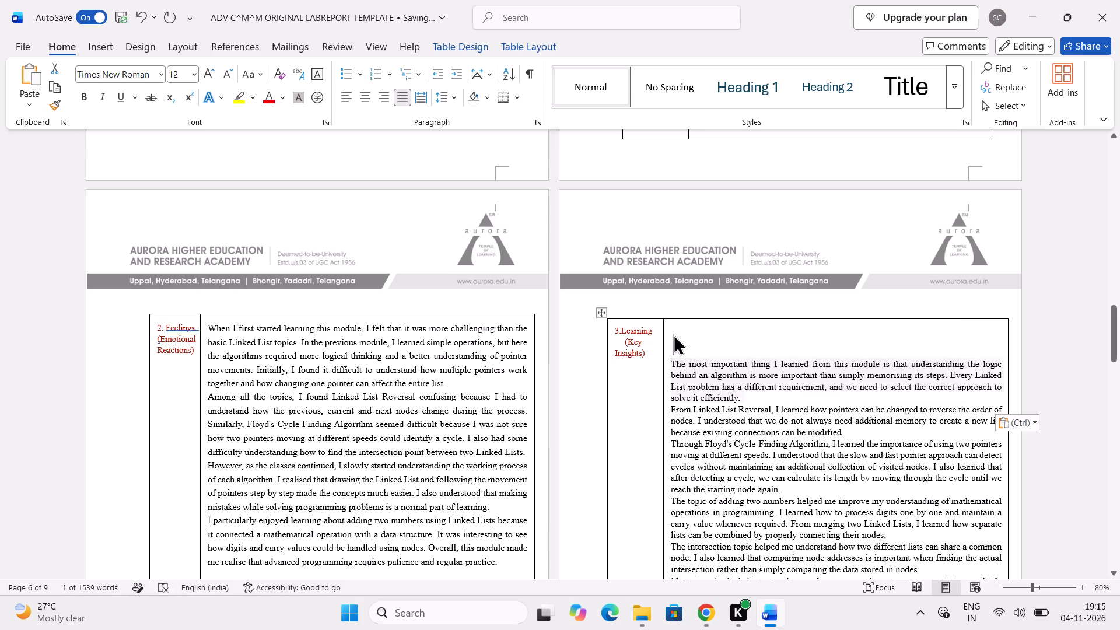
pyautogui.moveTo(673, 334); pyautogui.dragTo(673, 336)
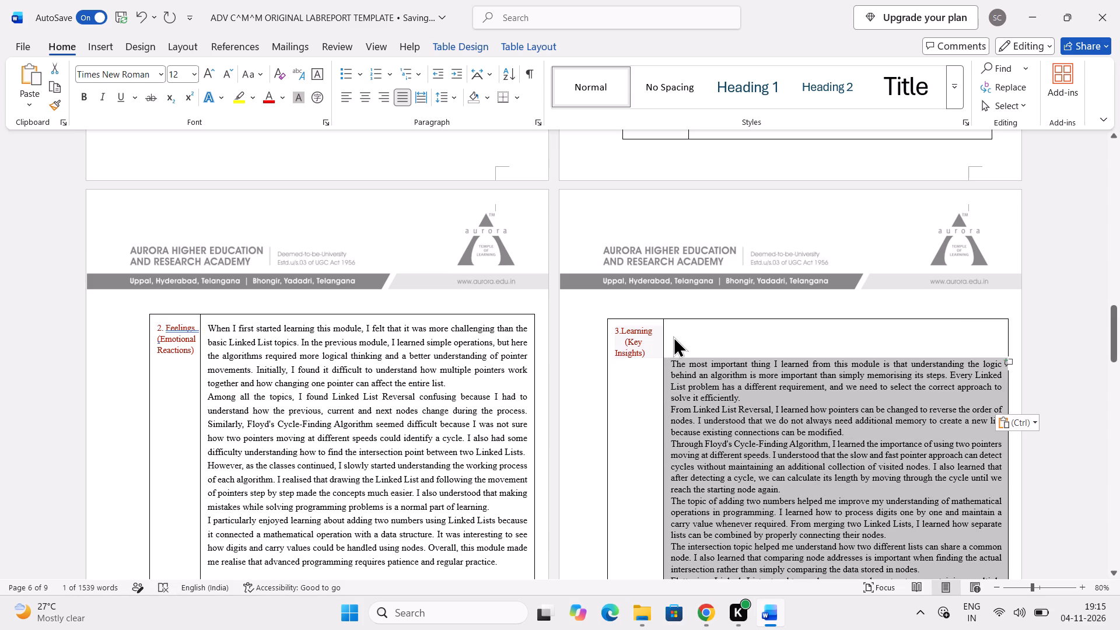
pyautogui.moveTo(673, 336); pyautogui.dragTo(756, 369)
# Remove the old code screenshot from the Learning (Key Insights) cell.
pyautogui.scroll(-2, 756, 369)
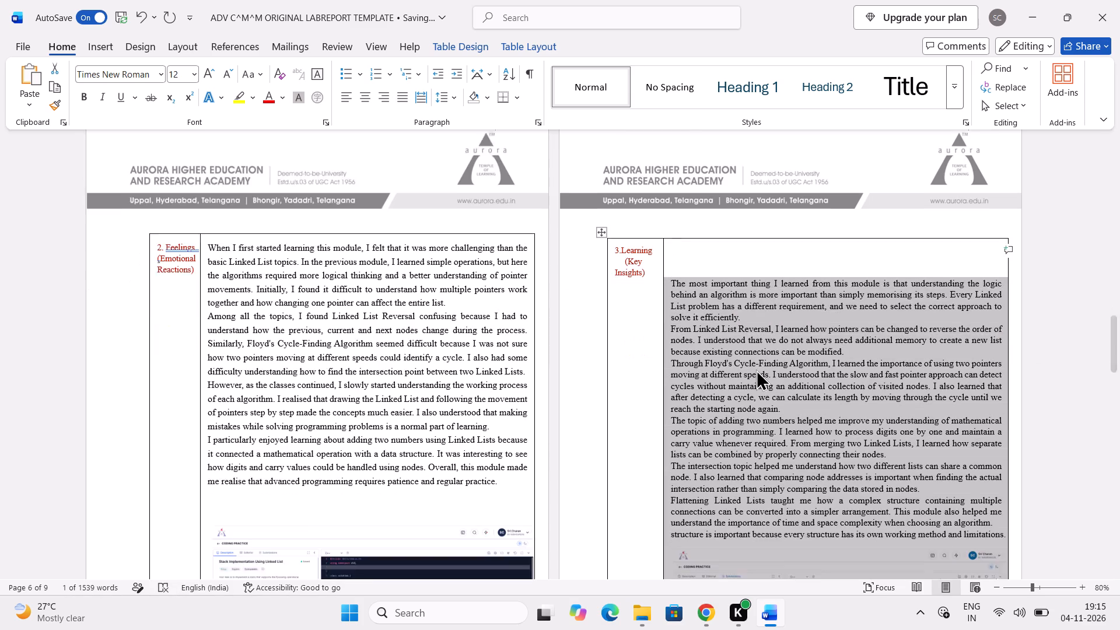
pyautogui.scroll(-2, 756, 369)
pyautogui.scroll(-4, 516, 439)
pyautogui.scroll(3, 766, 302)
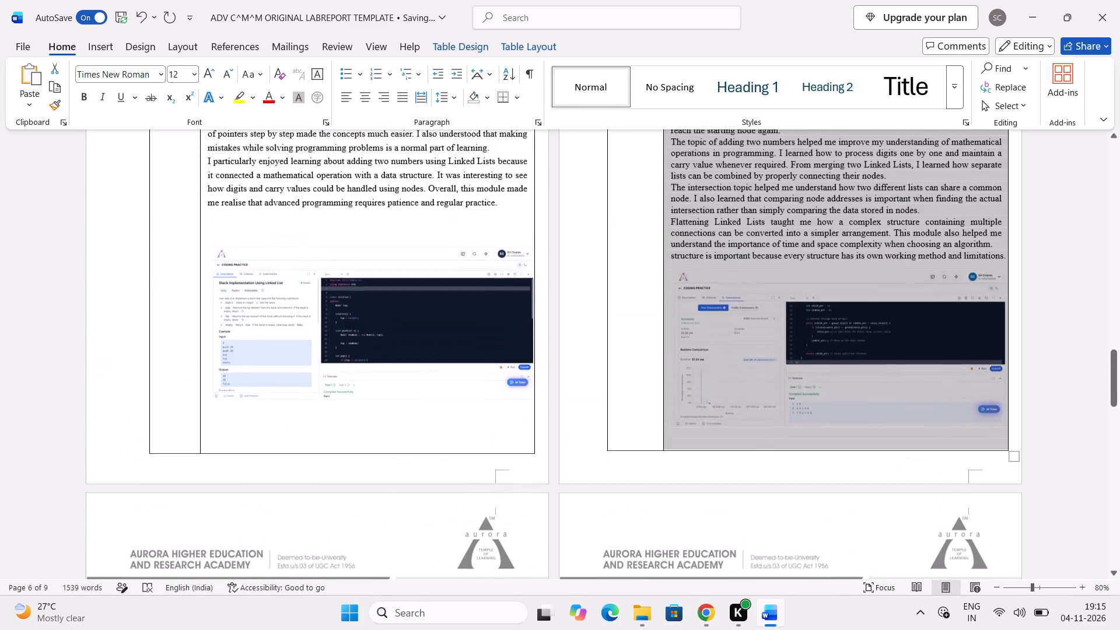
pyautogui.click(774, 367)
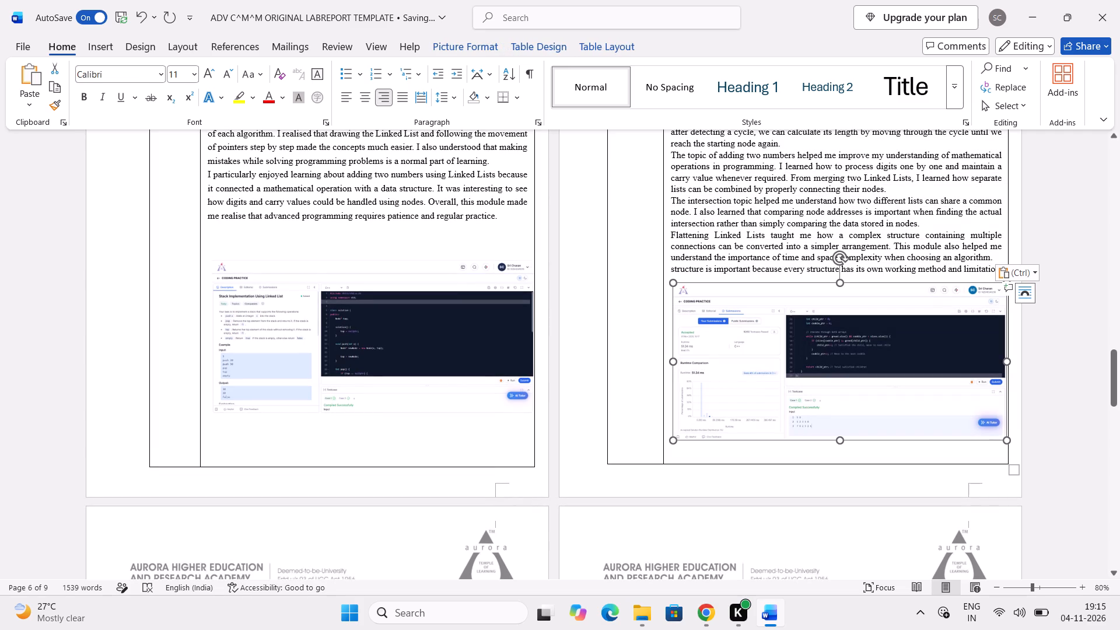
pyautogui.rightClick(847, 358)
pyautogui.click(873, 212)
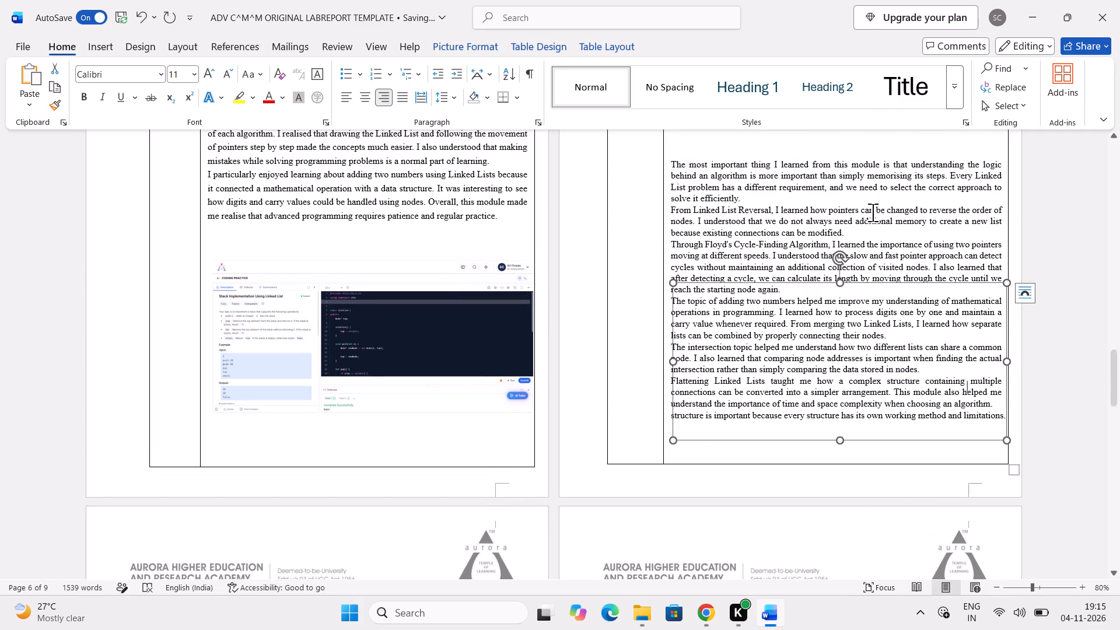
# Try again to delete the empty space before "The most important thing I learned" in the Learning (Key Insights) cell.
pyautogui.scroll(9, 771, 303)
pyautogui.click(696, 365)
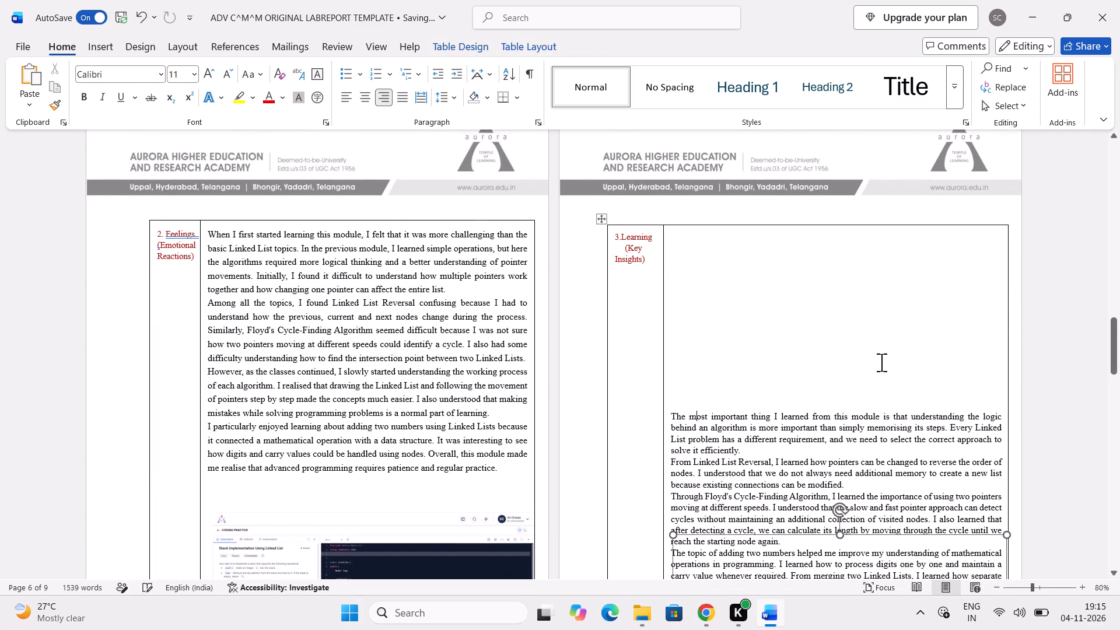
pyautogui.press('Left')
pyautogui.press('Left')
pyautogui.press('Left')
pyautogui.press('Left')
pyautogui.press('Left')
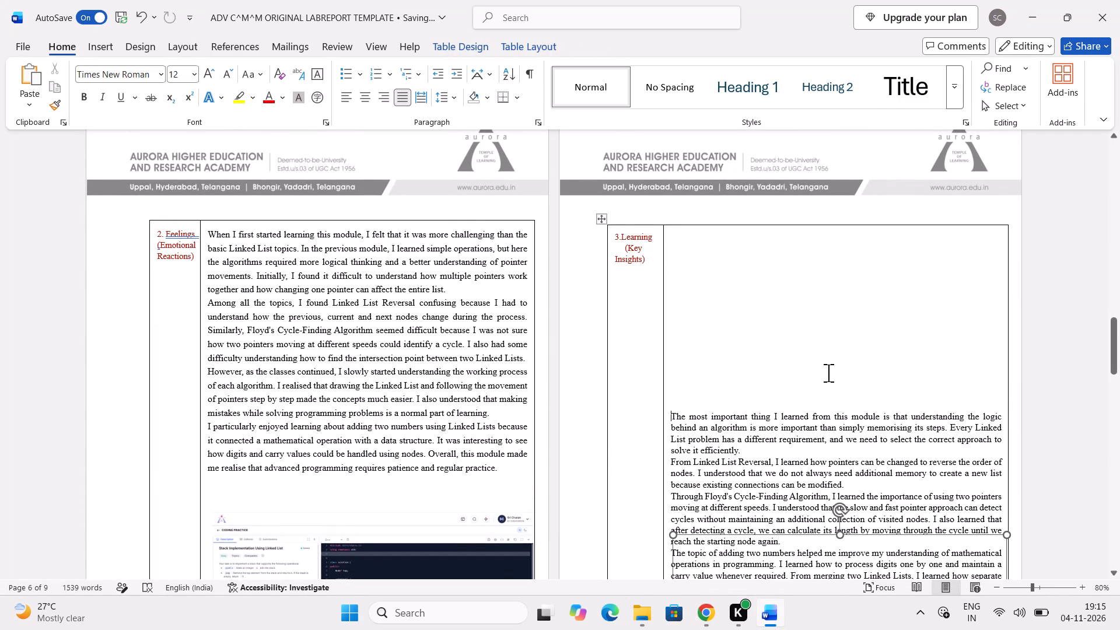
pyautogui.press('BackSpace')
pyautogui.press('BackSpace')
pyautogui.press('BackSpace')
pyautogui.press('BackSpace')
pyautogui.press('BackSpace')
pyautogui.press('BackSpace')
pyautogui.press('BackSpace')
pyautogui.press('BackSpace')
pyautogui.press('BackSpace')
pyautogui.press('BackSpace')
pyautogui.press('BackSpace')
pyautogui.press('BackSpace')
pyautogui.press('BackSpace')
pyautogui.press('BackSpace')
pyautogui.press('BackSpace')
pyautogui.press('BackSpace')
pyautogui.scroll(-8, 607, 425)
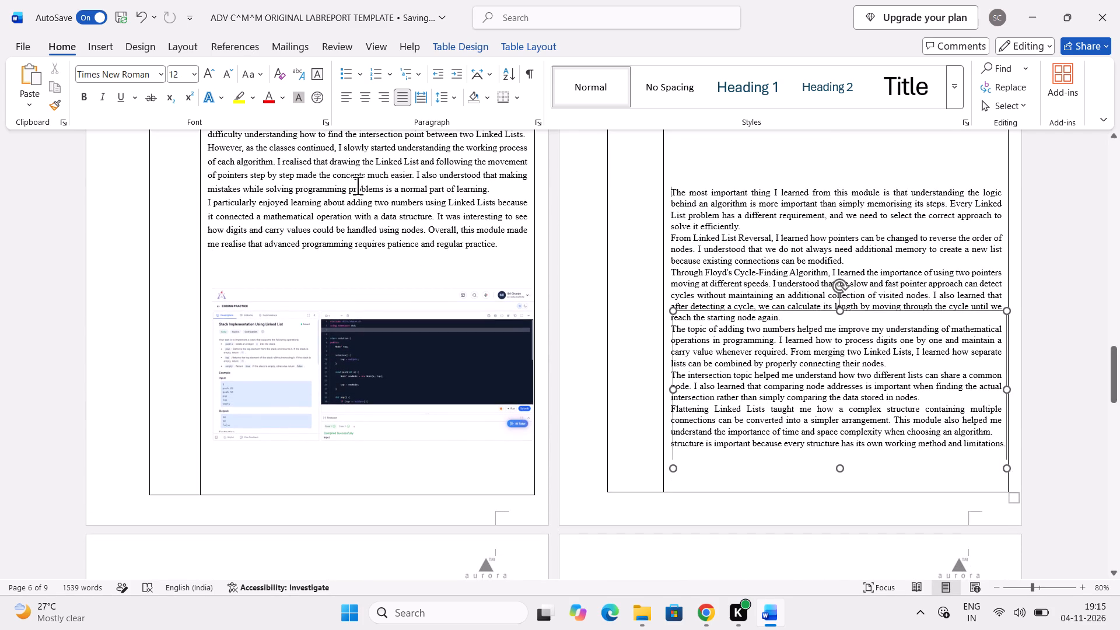
pyautogui.click(646, 615)
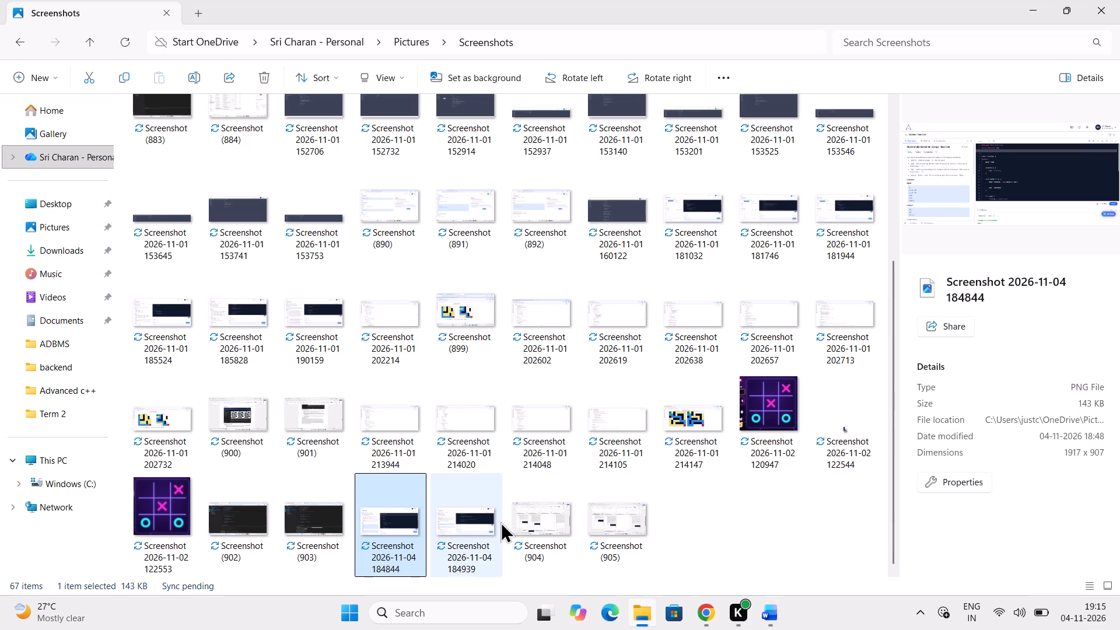
pyautogui.click(484, 521)
pyautogui.click(125, 77)
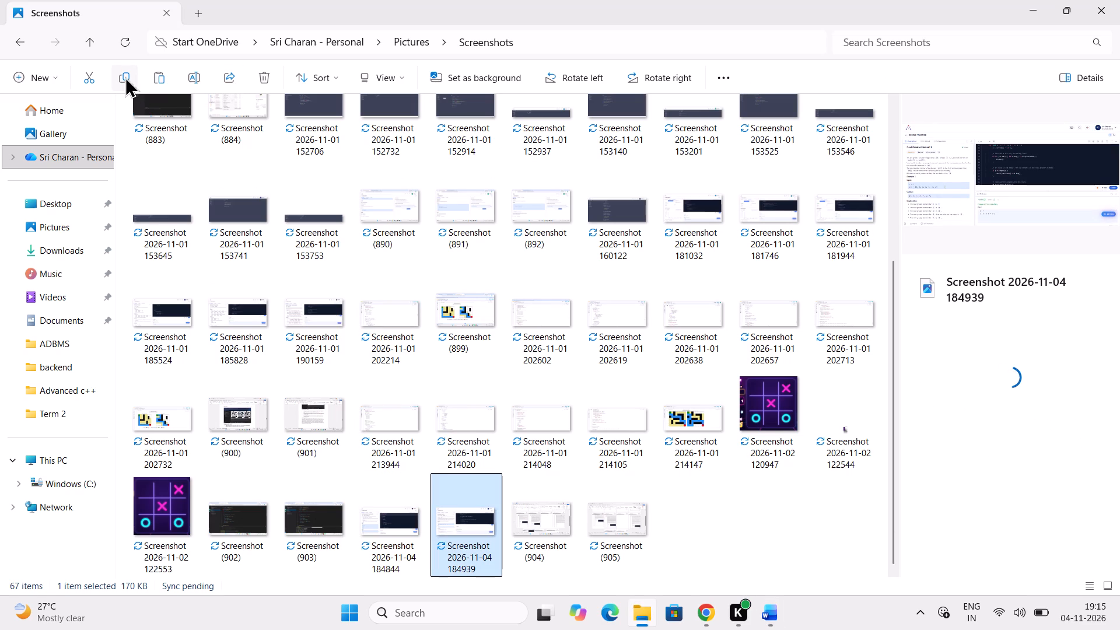
pyautogui.hotkey('alt', 'Tab')
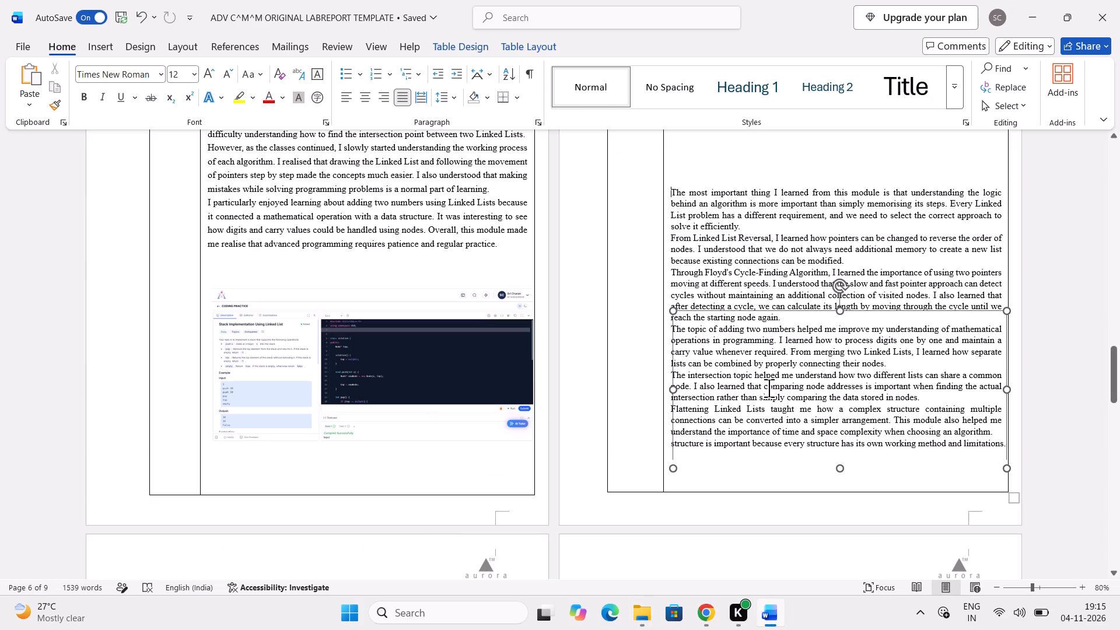
pyautogui.click(723, 460)
pyautogui.hotkey('ctrl', 'v')
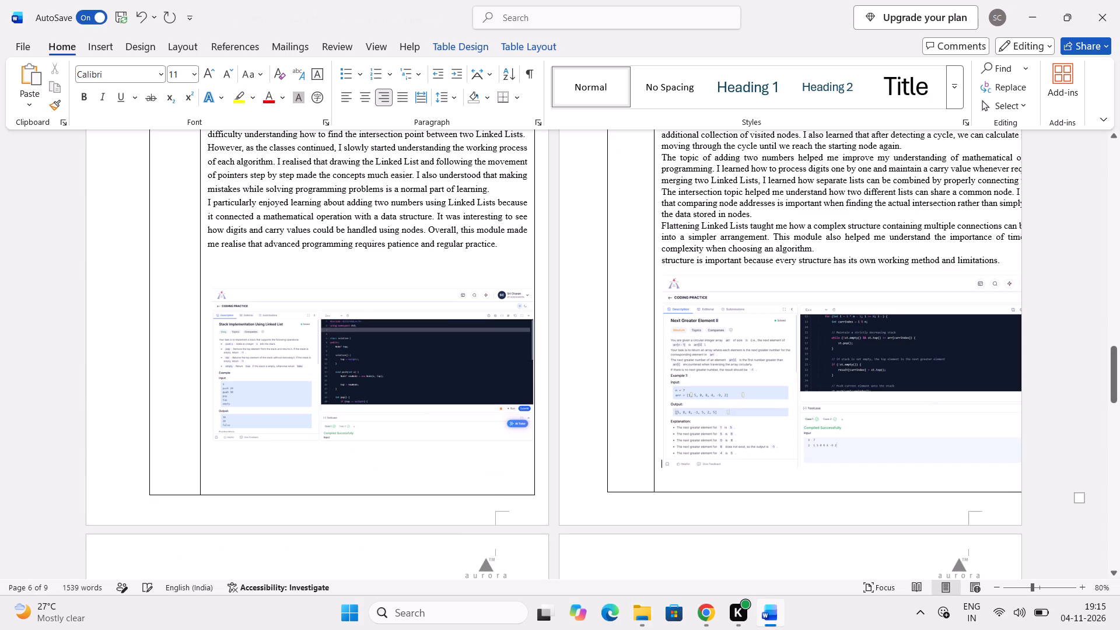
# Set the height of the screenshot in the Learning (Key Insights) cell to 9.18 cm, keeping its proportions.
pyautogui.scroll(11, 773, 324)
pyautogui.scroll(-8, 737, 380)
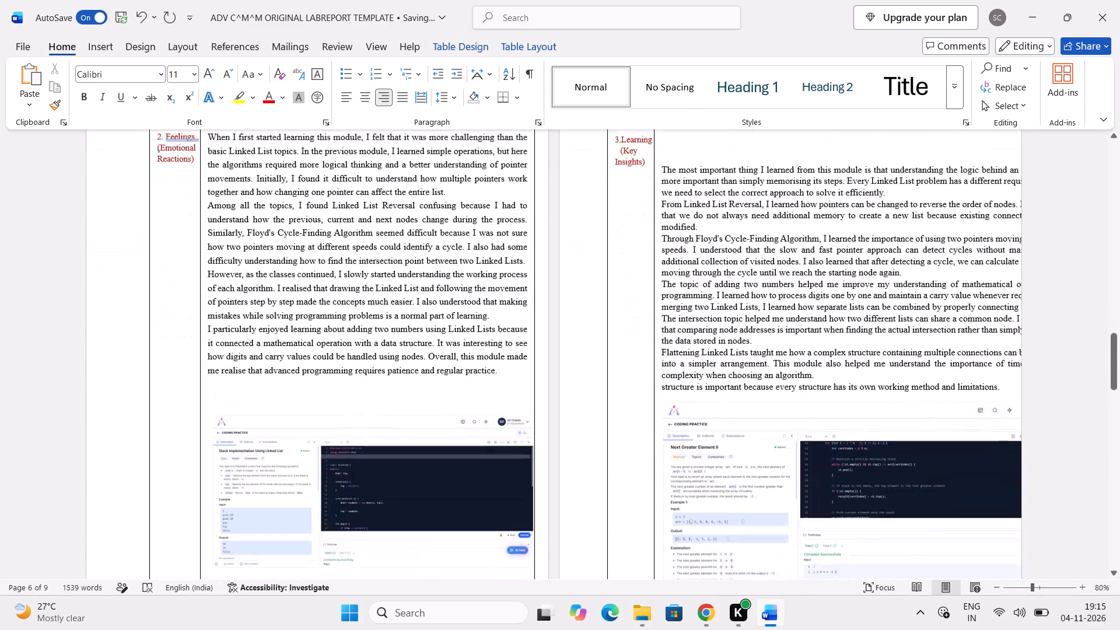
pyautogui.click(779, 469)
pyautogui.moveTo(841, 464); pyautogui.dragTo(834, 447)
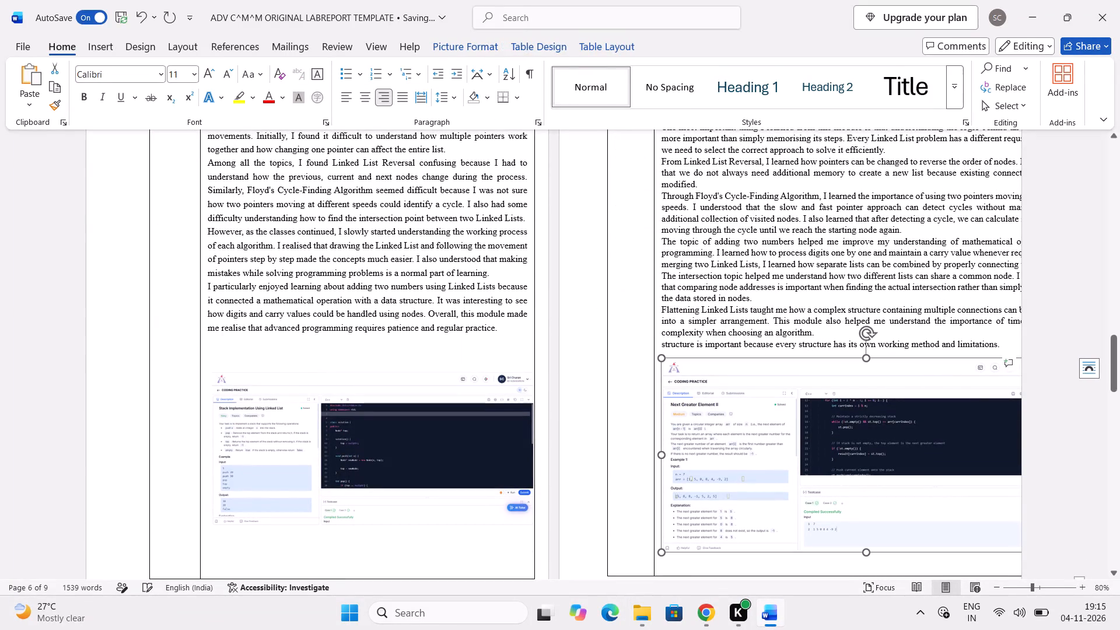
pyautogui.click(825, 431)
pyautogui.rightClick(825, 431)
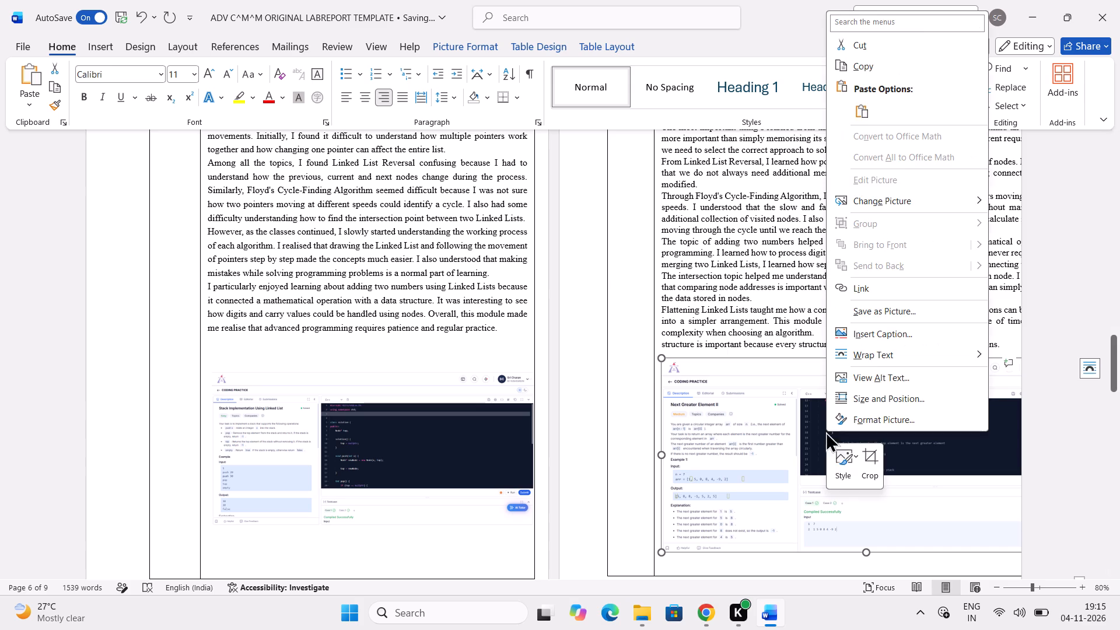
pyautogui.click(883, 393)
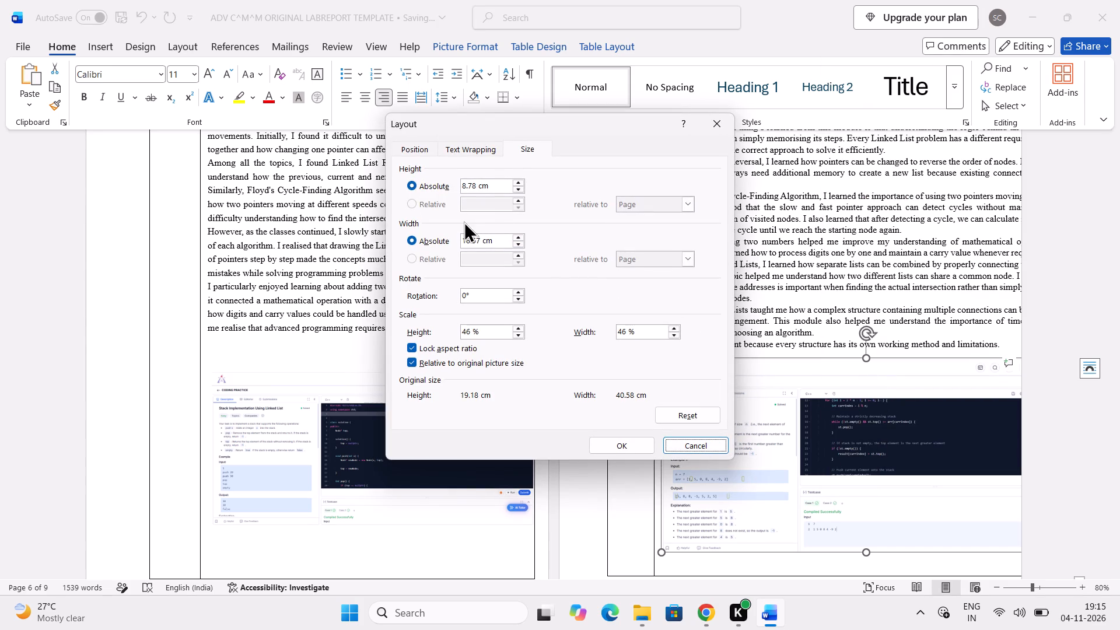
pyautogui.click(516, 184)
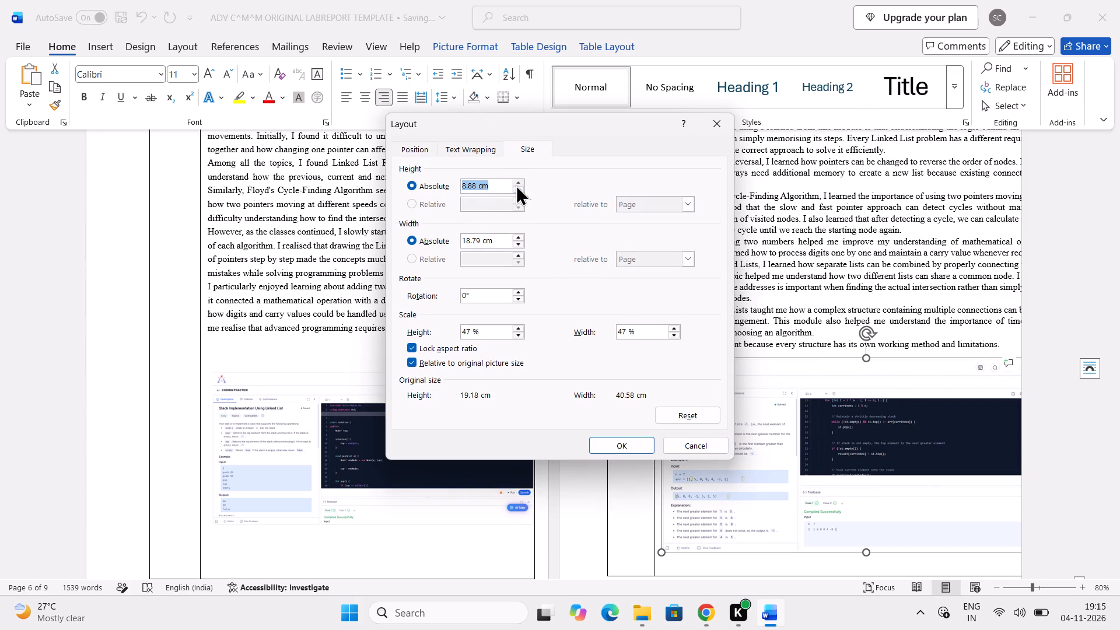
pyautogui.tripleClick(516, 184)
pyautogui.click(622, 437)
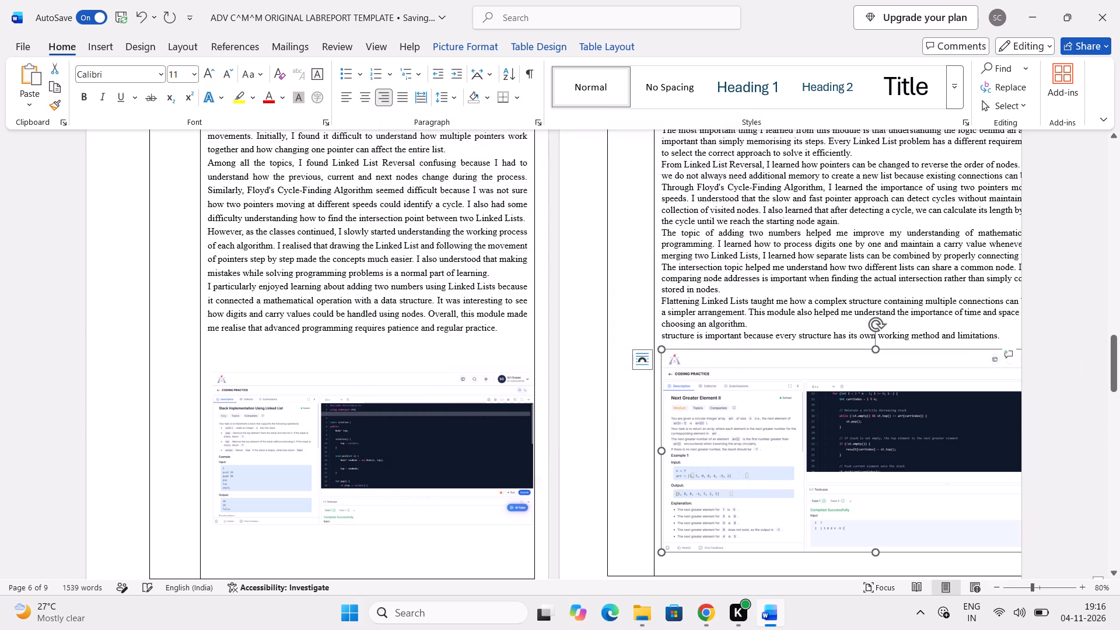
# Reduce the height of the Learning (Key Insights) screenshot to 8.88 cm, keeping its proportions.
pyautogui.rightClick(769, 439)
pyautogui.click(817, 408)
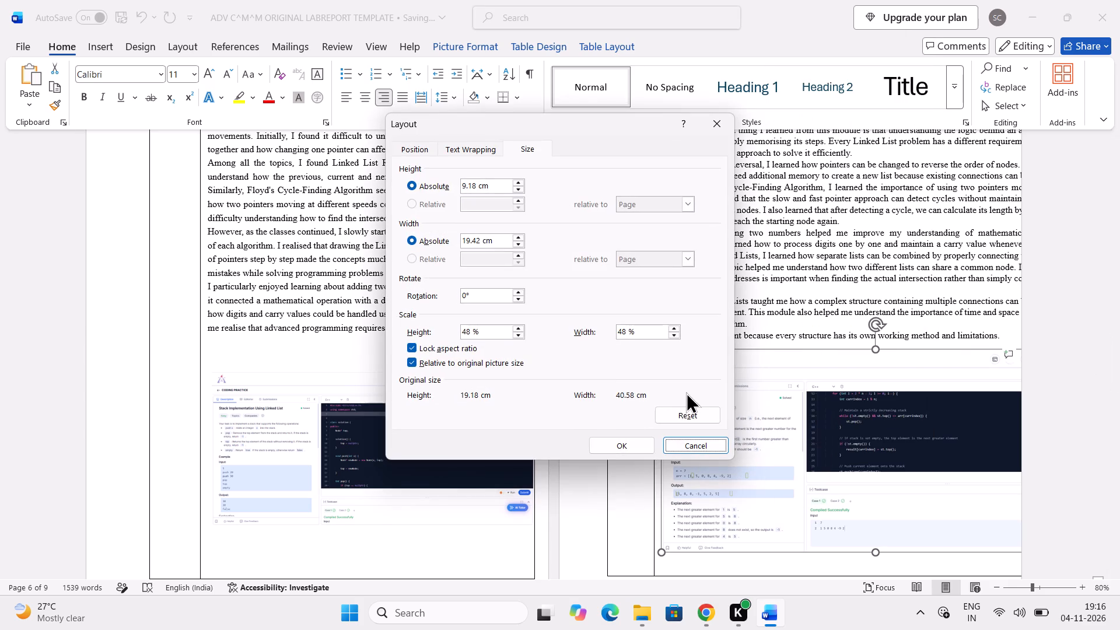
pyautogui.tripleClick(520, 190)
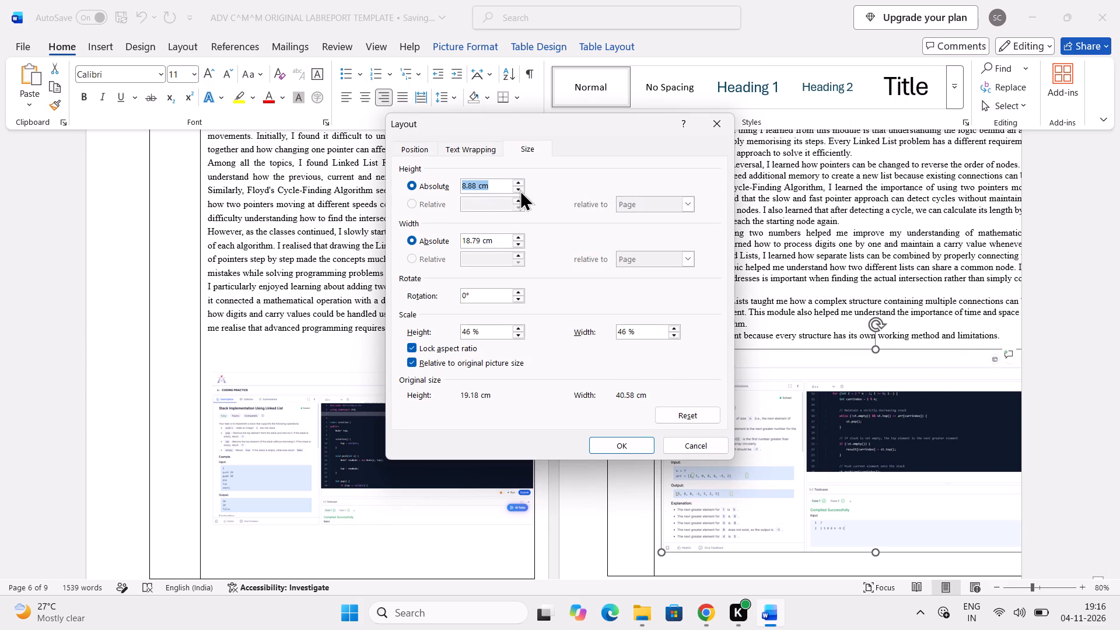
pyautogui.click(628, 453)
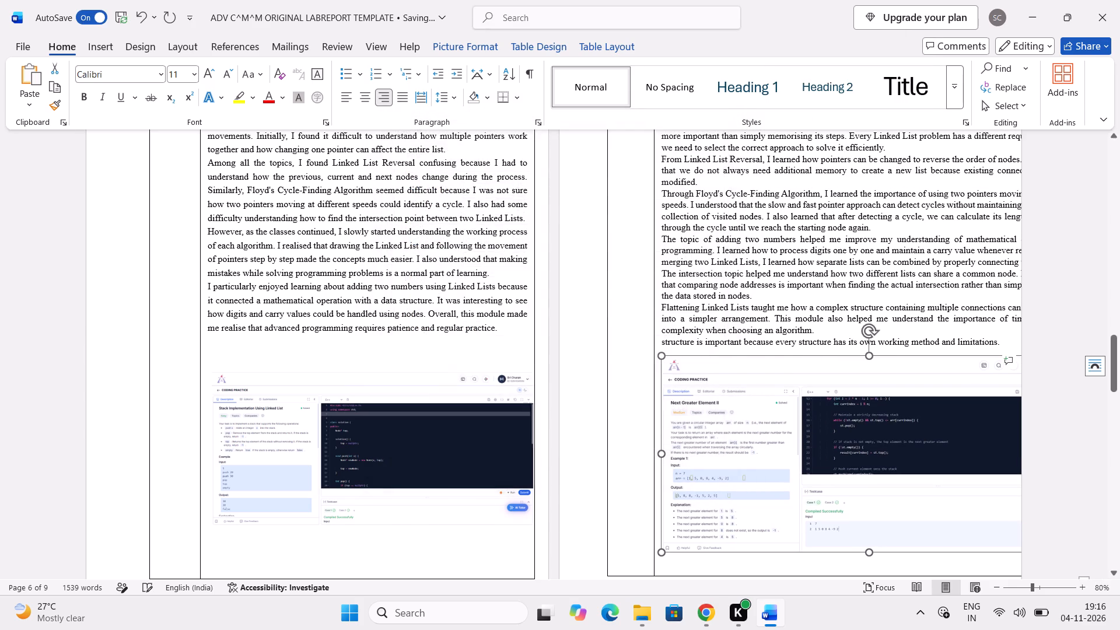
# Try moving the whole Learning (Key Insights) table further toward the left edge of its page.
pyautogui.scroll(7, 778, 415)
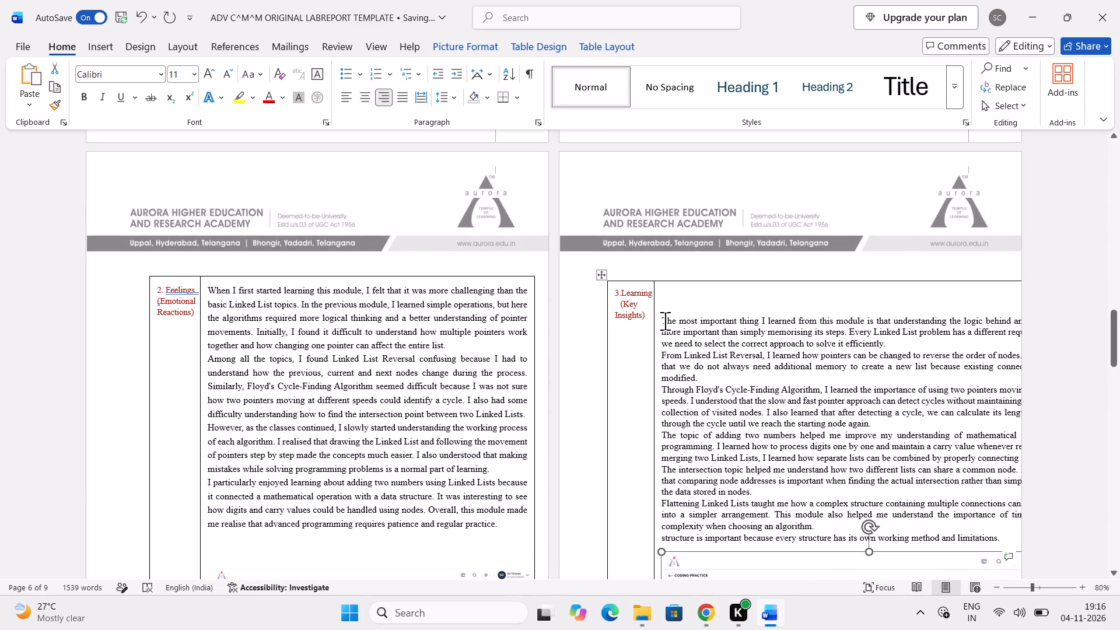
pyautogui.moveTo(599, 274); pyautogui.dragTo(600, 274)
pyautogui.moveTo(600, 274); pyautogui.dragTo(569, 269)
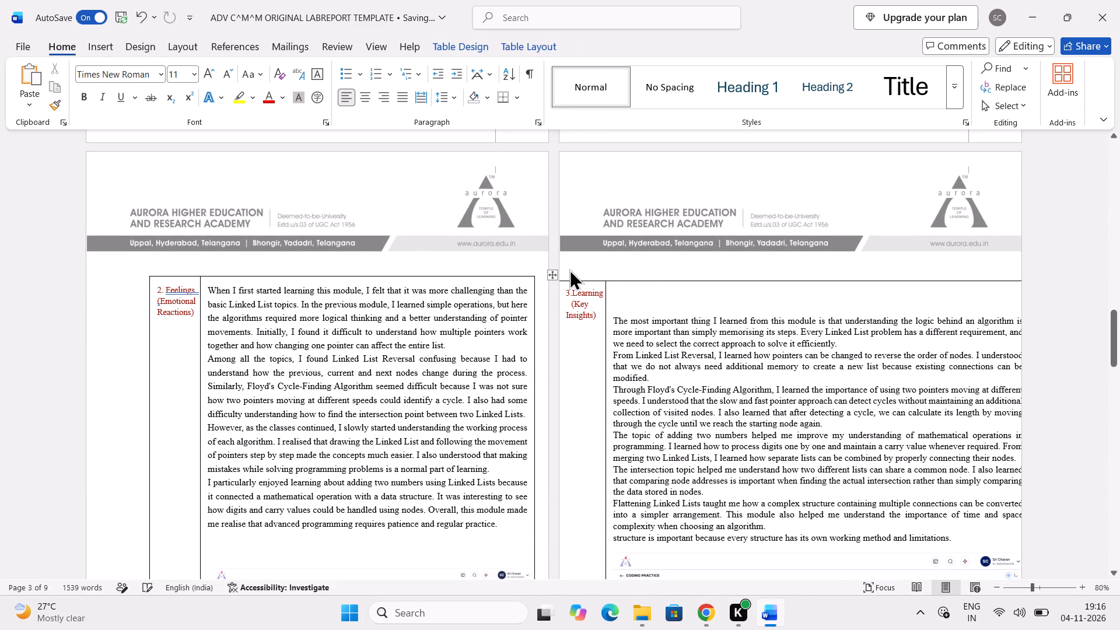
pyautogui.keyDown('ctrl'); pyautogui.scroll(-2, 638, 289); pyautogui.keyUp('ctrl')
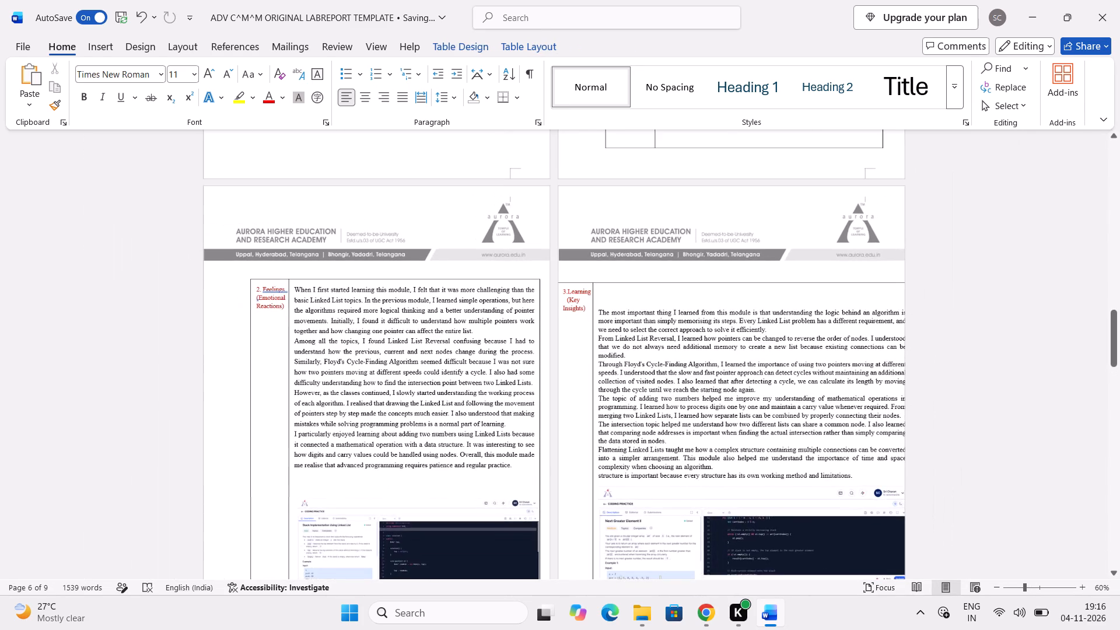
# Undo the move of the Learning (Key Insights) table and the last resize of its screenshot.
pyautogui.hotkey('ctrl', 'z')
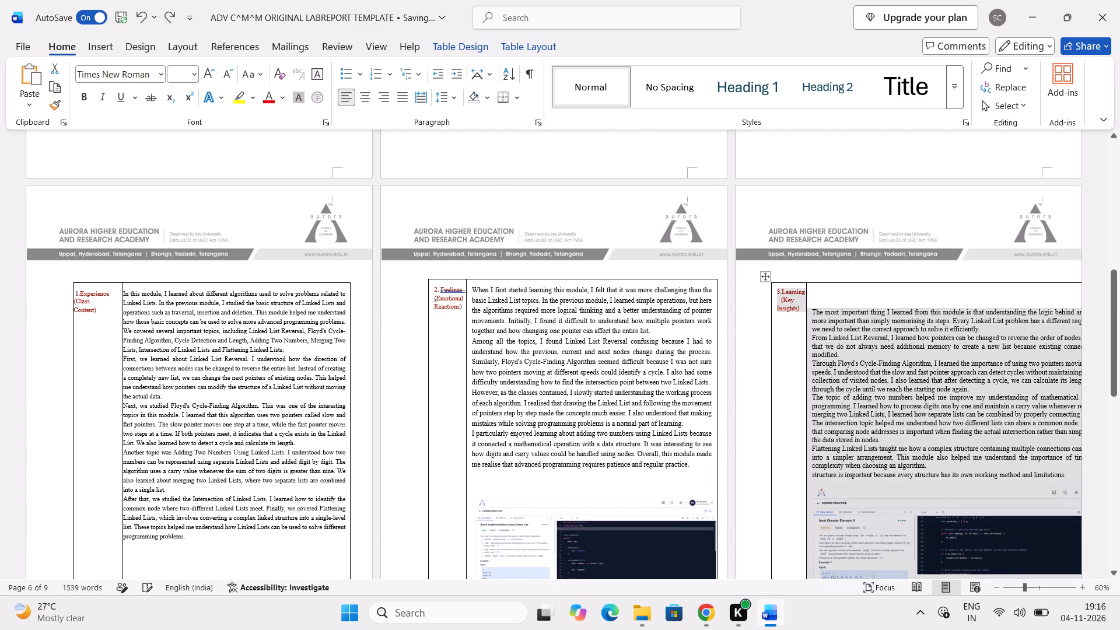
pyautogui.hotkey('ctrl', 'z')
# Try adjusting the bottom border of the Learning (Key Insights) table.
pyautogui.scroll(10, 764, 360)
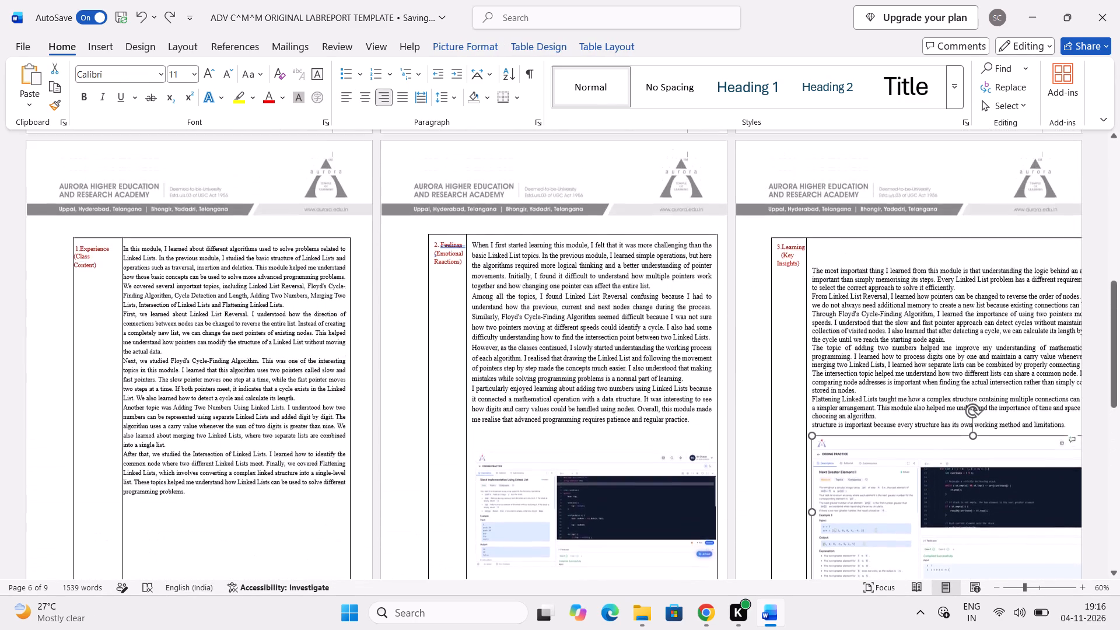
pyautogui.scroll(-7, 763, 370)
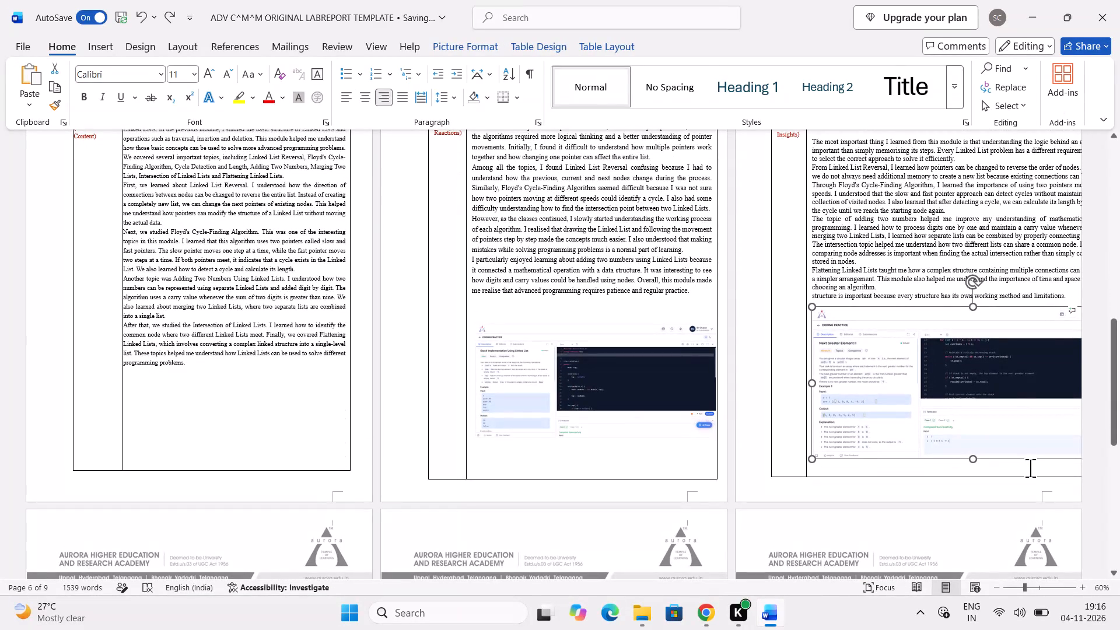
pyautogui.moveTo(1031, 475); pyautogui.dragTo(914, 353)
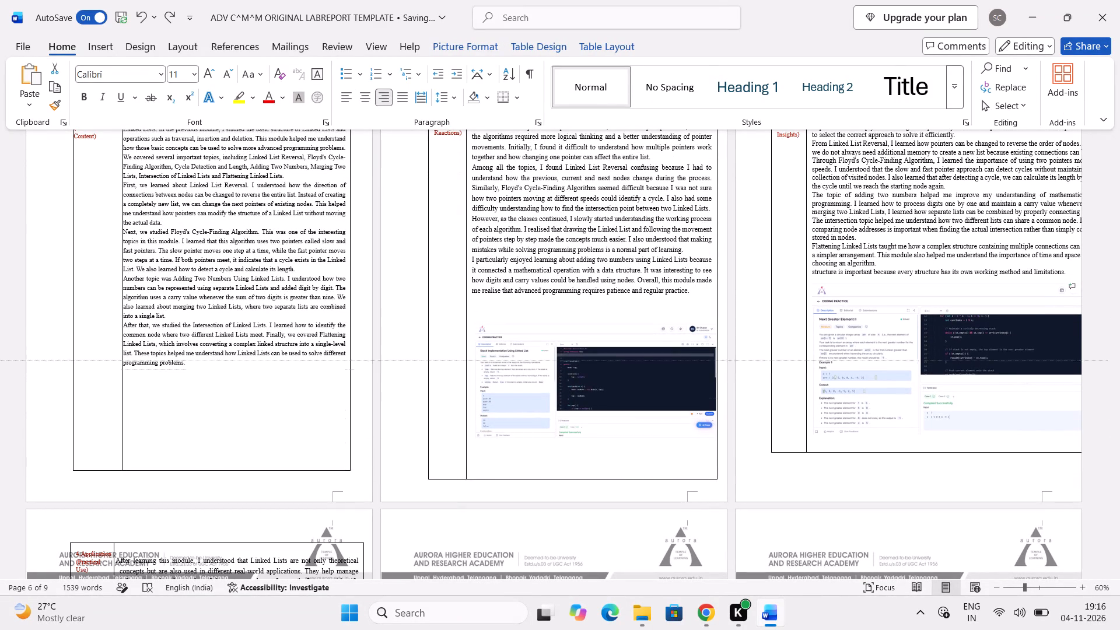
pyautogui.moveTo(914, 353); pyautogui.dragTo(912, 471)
# Delete the entire Learning (Key Insights) table, including its text and screenshot.
pyautogui.scroll(7, 911, 468)
pyautogui.click(1012, 257)
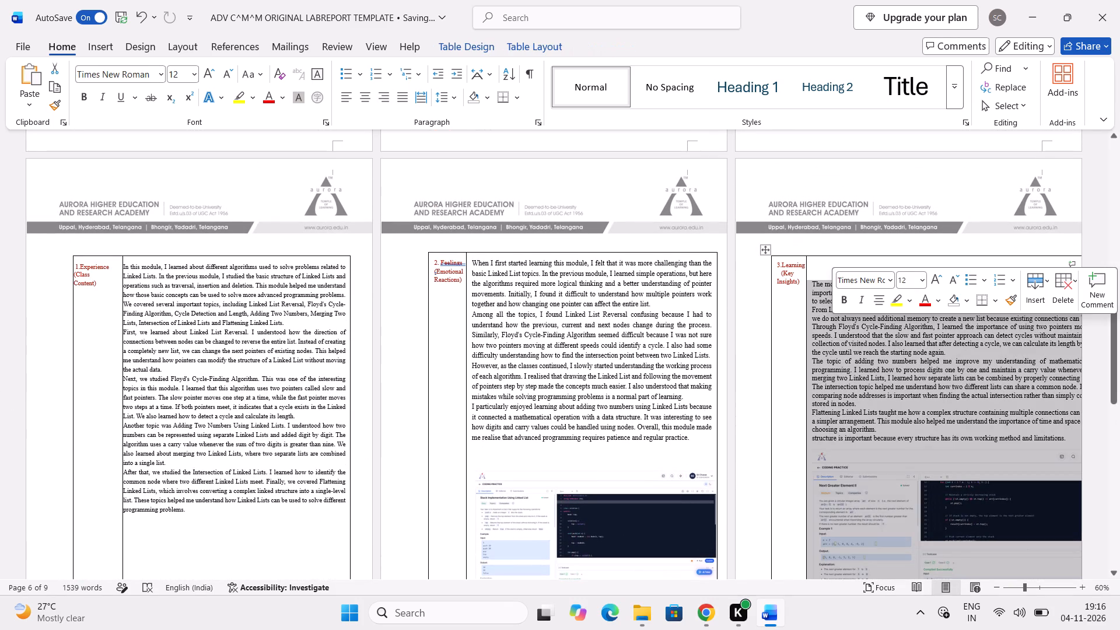
pyautogui.click(1056, 286)
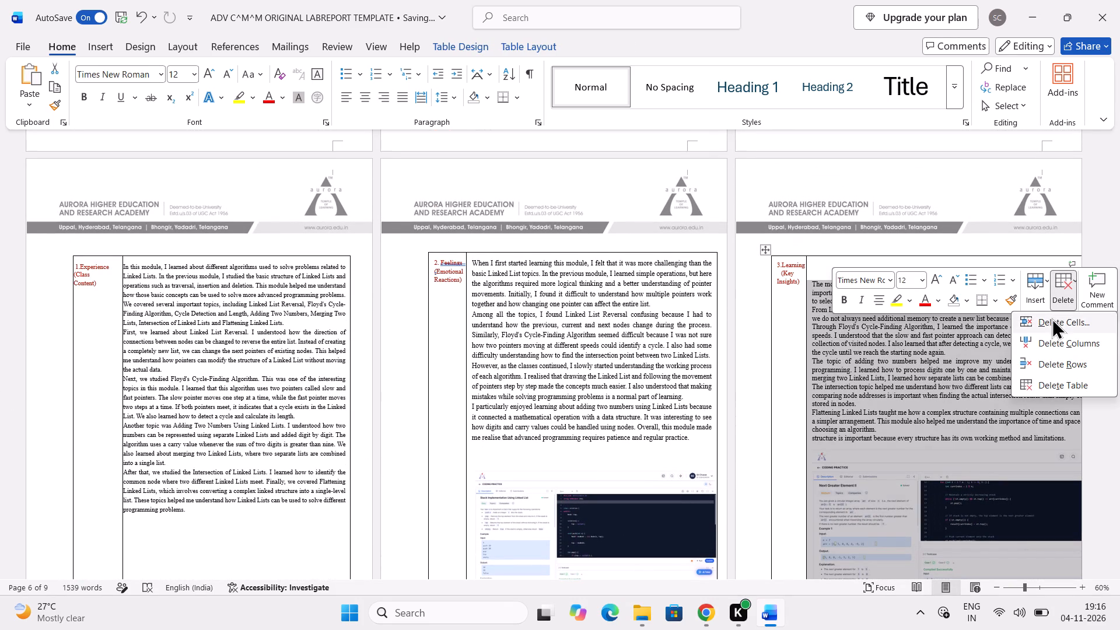
pyautogui.click(1054, 381)
# Insert an empty two-column row below the Feelings (Emotional Reactions) row.
pyautogui.scroll(-4, 491, 450)
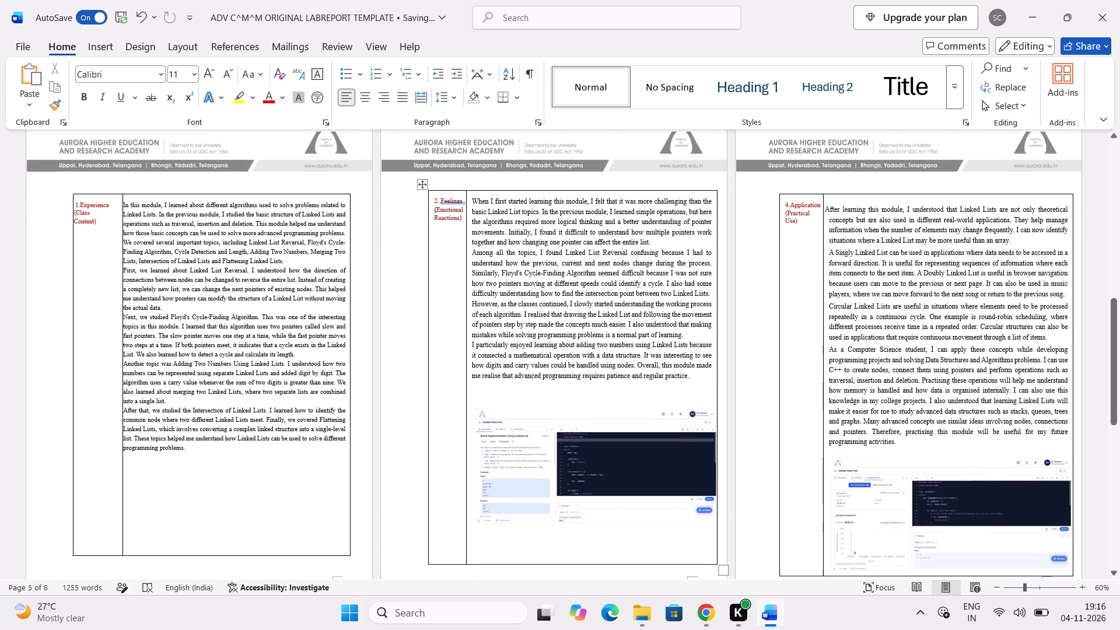
pyautogui.click(493, 527)
pyautogui.rightClick(493, 527)
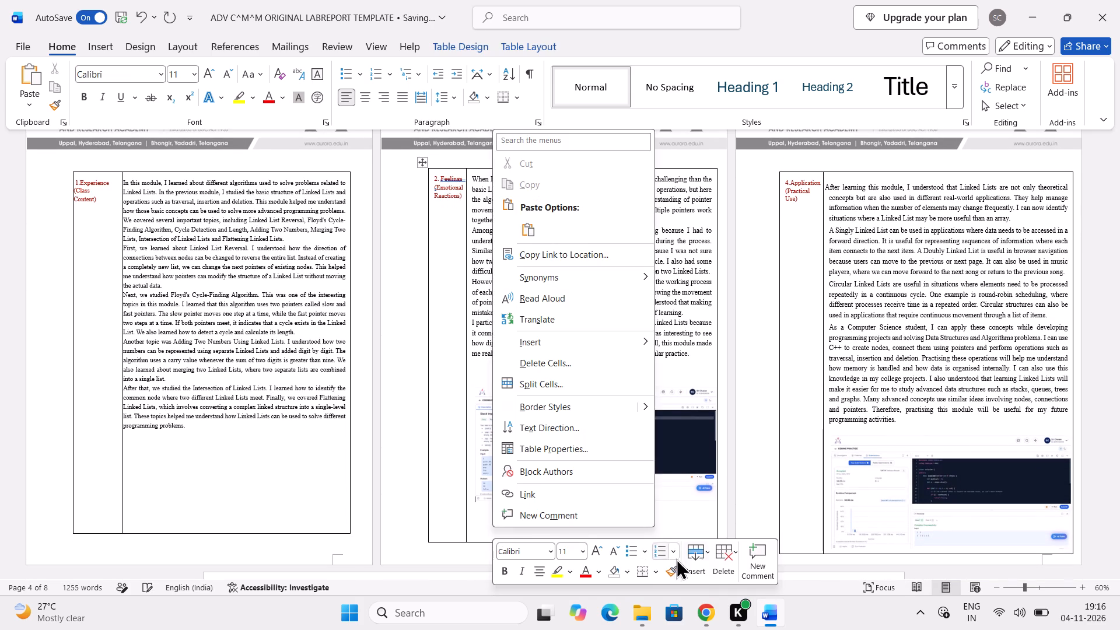
pyautogui.click(703, 559)
pyautogui.click(731, 490)
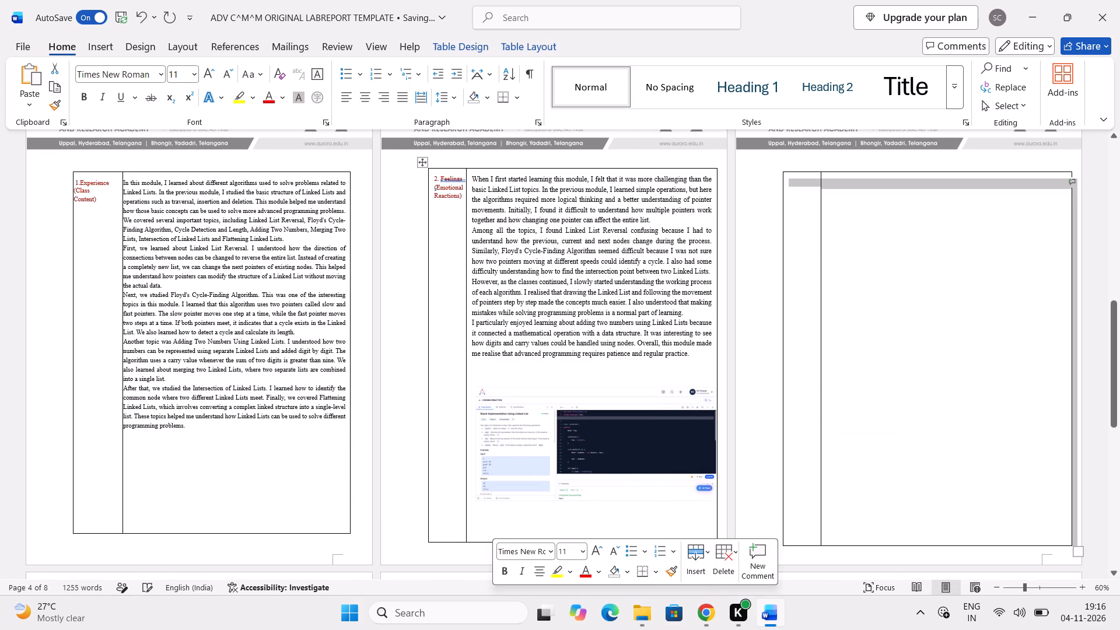
pyautogui.click(857, 240)
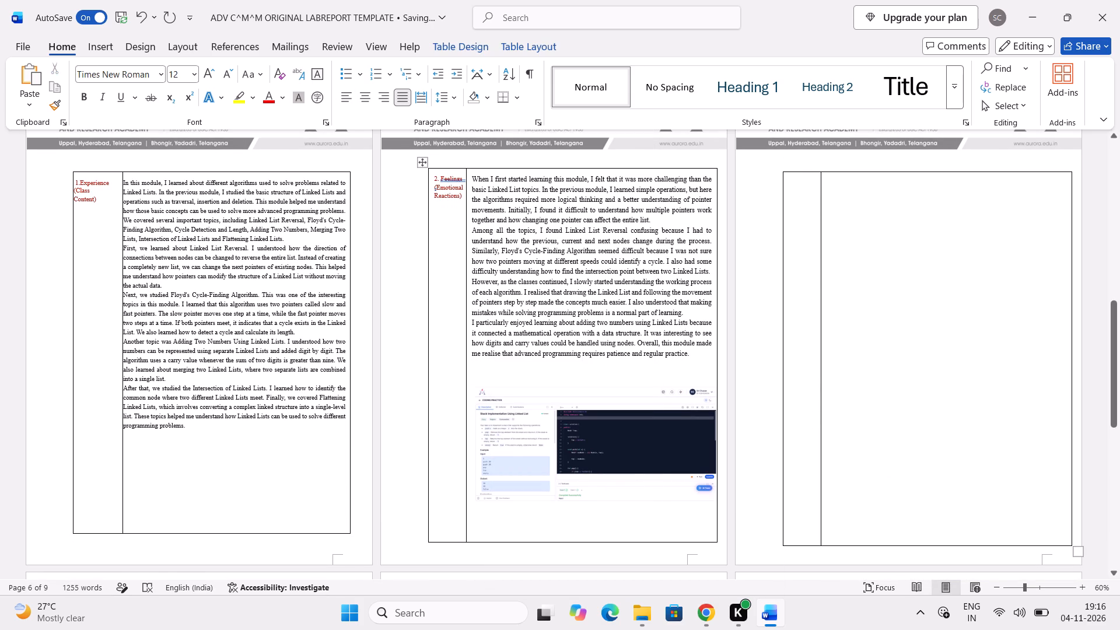
# Copy the "2. Feelings (Emotional Reactions)" label and paste it into the label cell of the new empty row.
pyautogui.click(792, 186)
pyautogui.click(440, 183)
pyautogui.moveTo(462, 197); pyautogui.dragTo(443, 187)
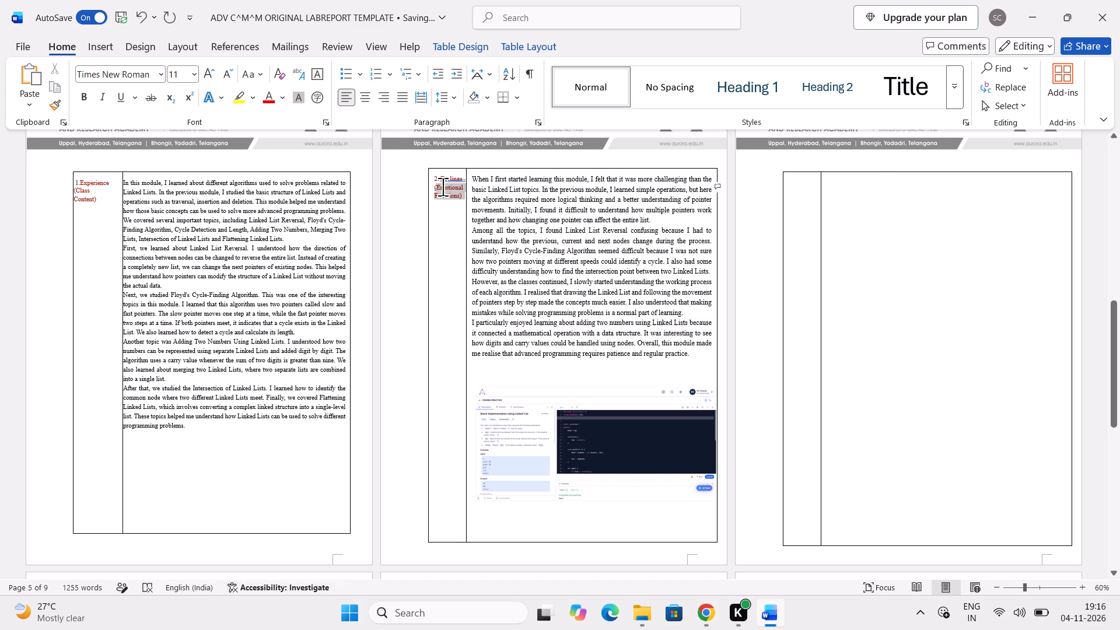
pyautogui.moveTo(443, 187); pyautogui.dragTo(431, 183)
pyautogui.hotkey('ctrl', 'c')
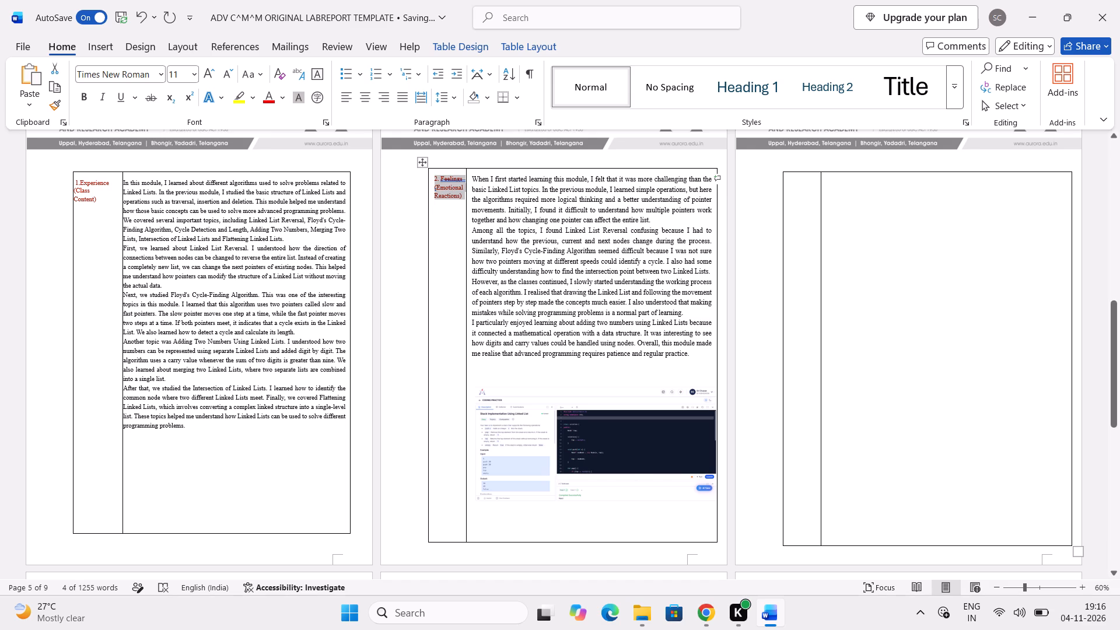
pyautogui.click(789, 180)
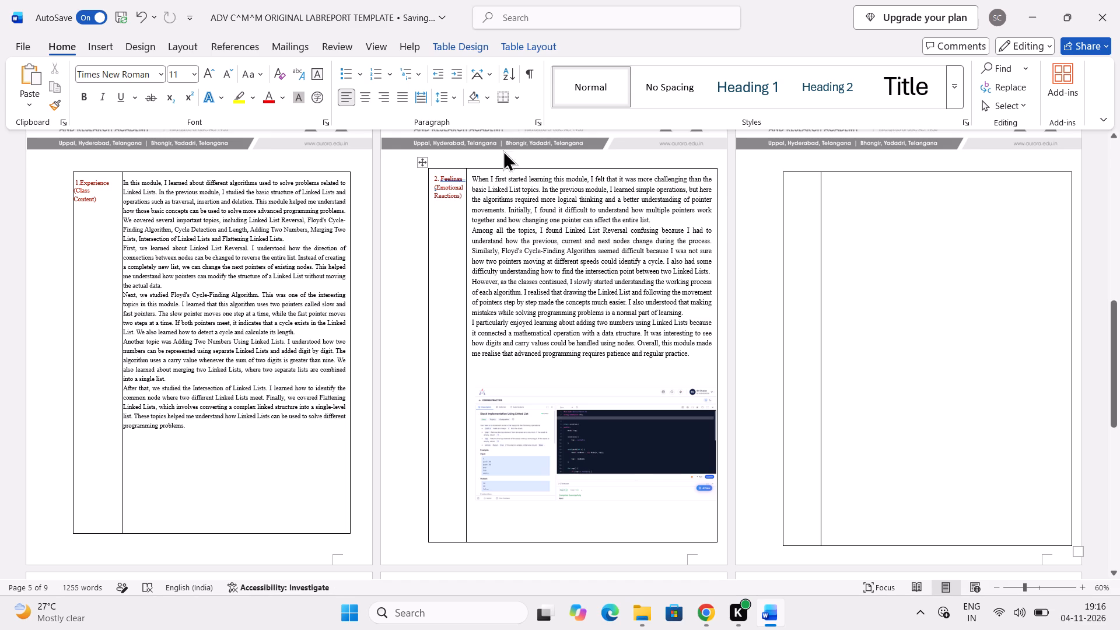
pyautogui.hotkey('ctrl', 'v')
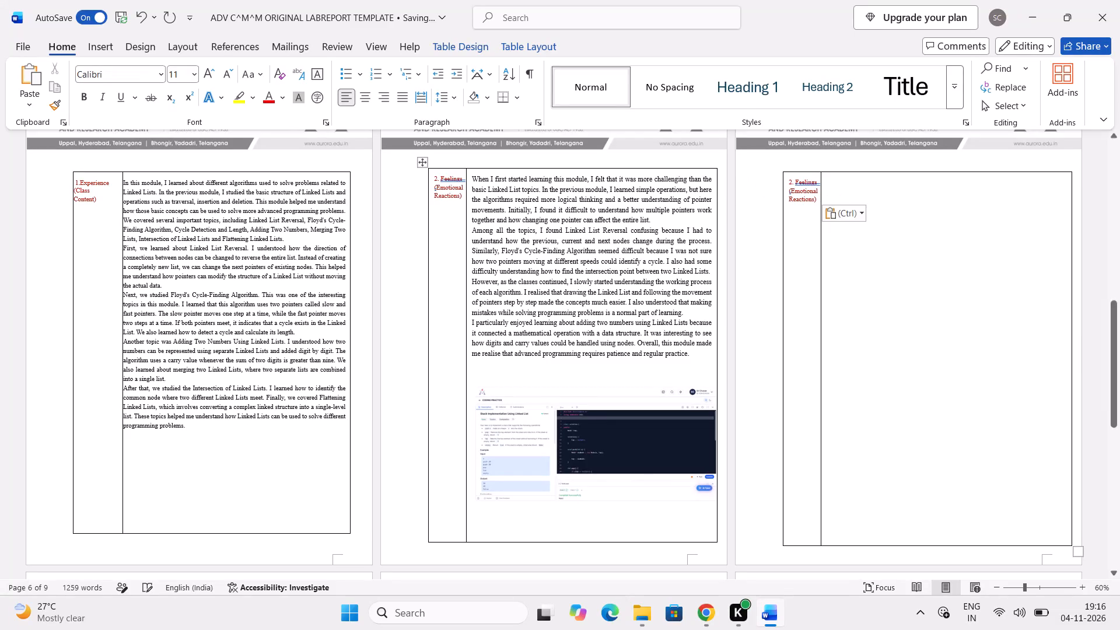
# Delete the pasted label text in the new row, leaving only the red number 2.
pyautogui.press('BackSpace')
pyautogui.press('BackSpace')
pyautogui.press('BackSpace')
pyautogui.press('BackSpace')
pyautogui.press('BackSpace')
pyautogui.press('BackSpace')
pyautogui.press('BackSpace')
pyautogui.press('BackSpace')
pyautogui.press('BackSpace')
pyautogui.press('BackSpace')
pyautogui.press('BackSpace')
pyautogui.press('BackSpace')
pyautogui.press('BackSpace')
pyautogui.press('BackSpace')
pyautogui.press('BackSpace')
pyautogui.press('BackSpace')
pyautogui.press('BackSpace')
pyautogui.press('BackSpace')
pyautogui.press('BackSpace')
pyautogui.press('BackSpace')
pyautogui.press('BackSpace')
pyautogui.press('BackSpace')
pyautogui.press('BackSpace')
pyautogui.press('BackSpace')
pyautogui.press('BackSpace')
pyautogui.press('BackSpace')
pyautogui.press('BackSpace')
pyautogui.press('BackSpace')
pyautogui.press('BackSpace')
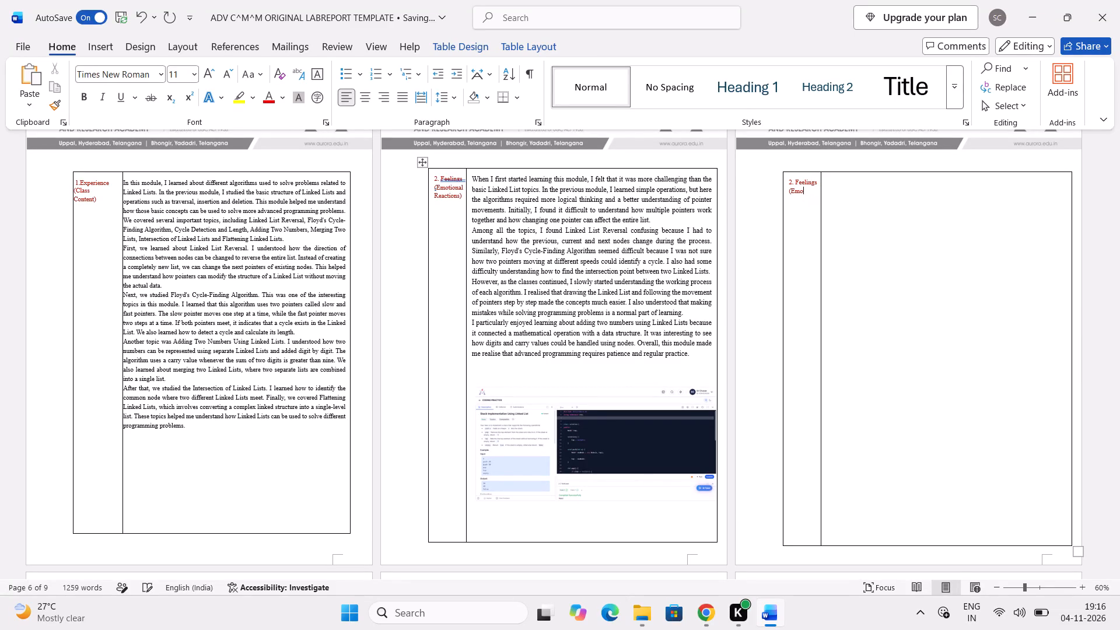
pyautogui.press('BackSpace')
pyautogui.press('BackSpace')
pyautogui.press('BackSpace')
pyautogui.press('BackSpace')
pyautogui.press('BackSpace')
pyautogui.press('BackSpace')
pyautogui.press('BackSpace')
pyautogui.press('BackSpace')
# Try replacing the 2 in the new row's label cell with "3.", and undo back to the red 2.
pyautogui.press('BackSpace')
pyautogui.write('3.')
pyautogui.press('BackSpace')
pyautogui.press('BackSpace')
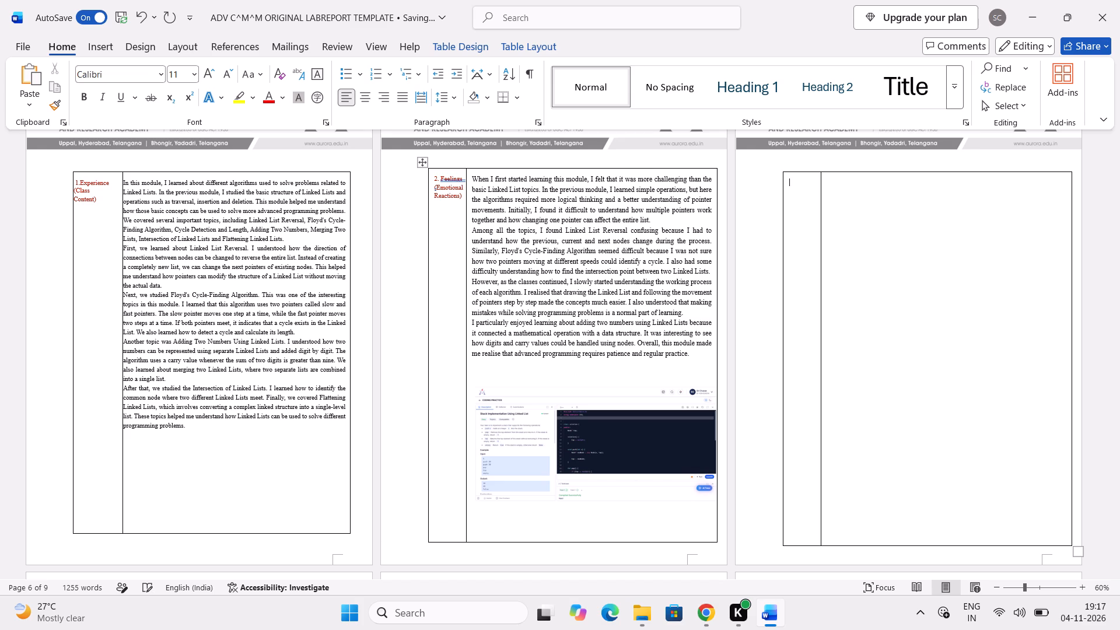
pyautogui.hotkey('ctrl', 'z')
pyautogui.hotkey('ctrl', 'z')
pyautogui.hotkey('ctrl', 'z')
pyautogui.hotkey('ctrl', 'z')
# Complete the new row's label cell so it reads "3.Learning and Key Insights", without the leftover 2.
pyautogui.write('3.')
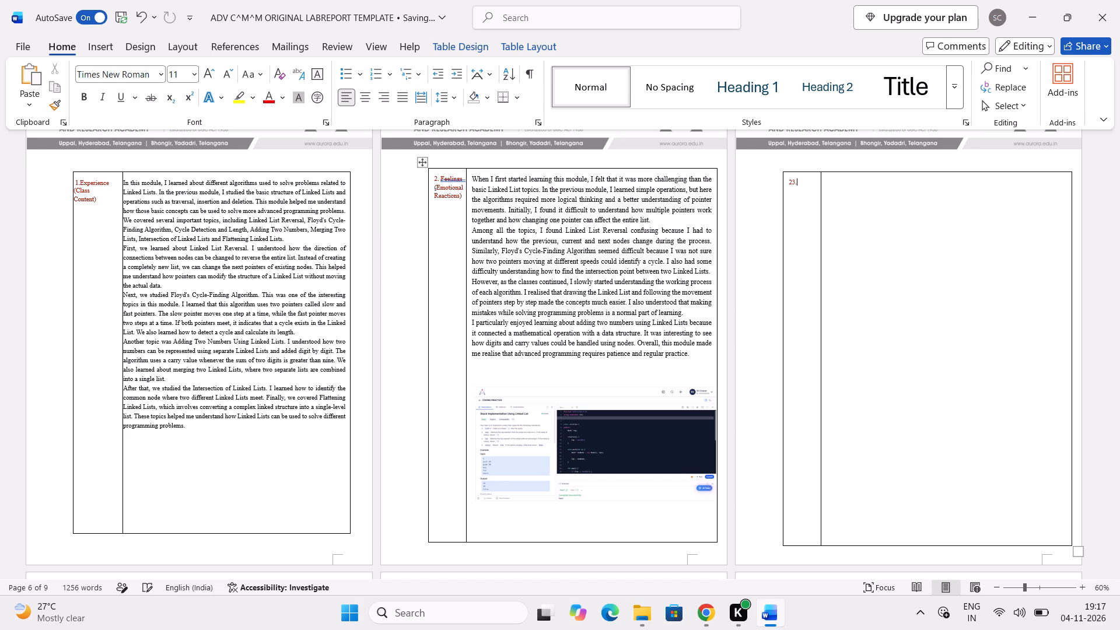
pyautogui.write('Learning and Key')
pyautogui.press('space')
pyautogui.write('in')
pyautogui.write('sights')
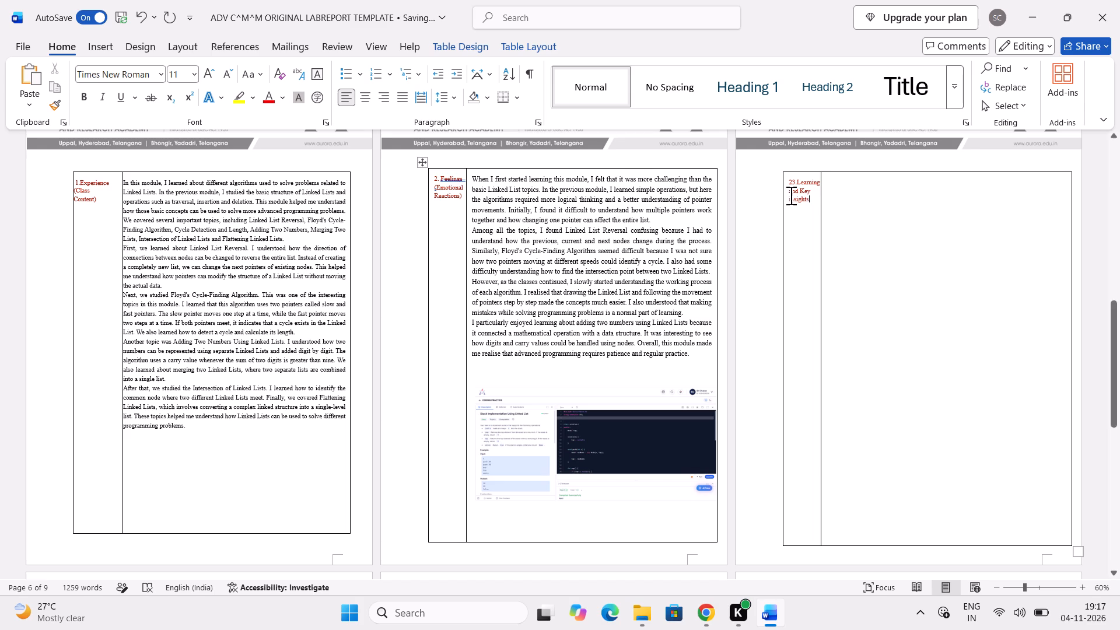
pyautogui.click(791, 196)
pyautogui.press('BackSpace')
pyautogui.hotkey('shift', 'i')
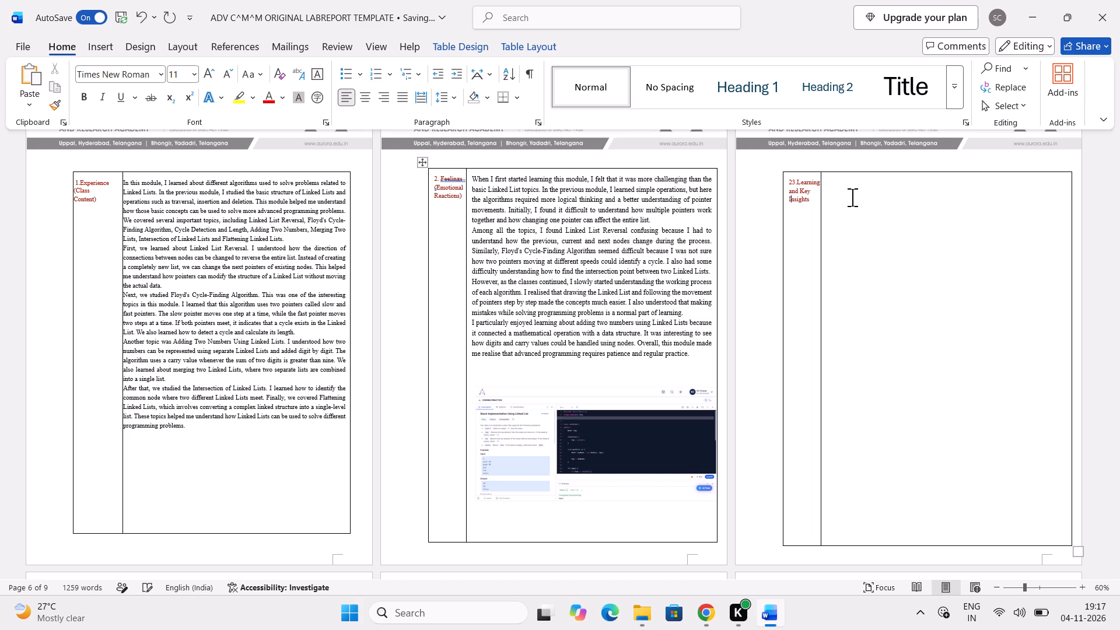
pyautogui.click(792, 183)
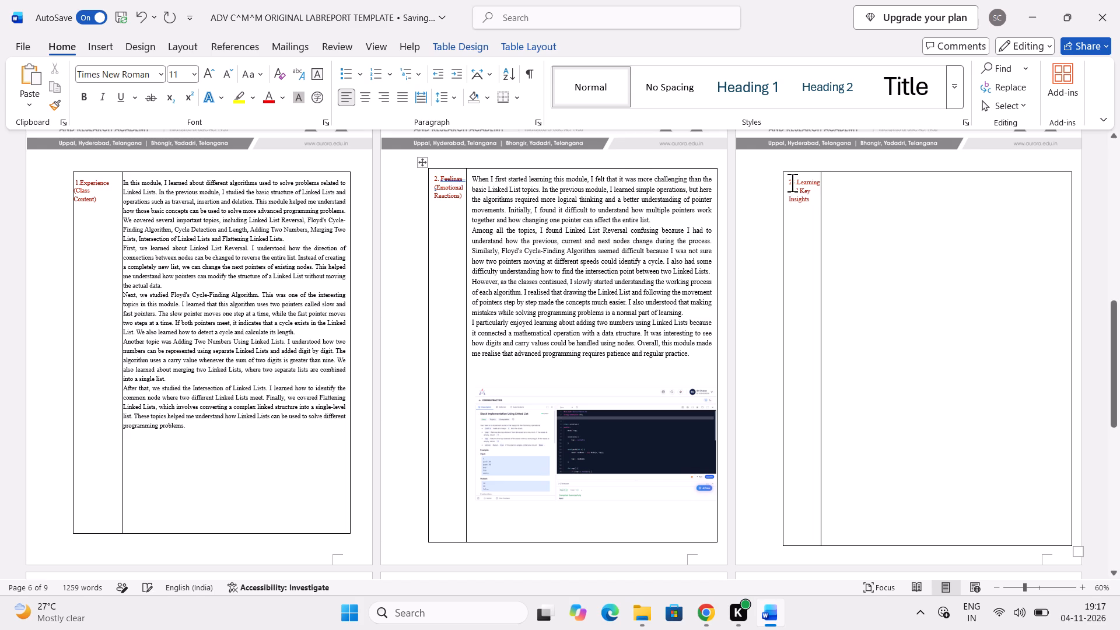
pyautogui.press('BackSpace')
pyautogui.press('BackSpace')
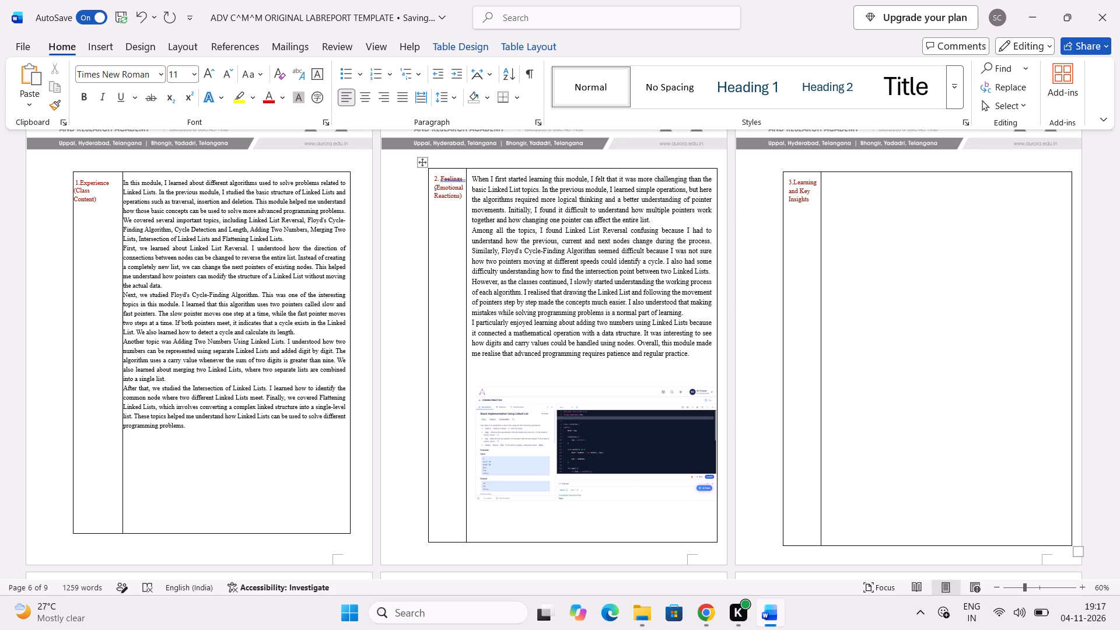
# Copy the section 3 learning text from ChatGPT and paste it at font size 11 into the new row's content cell in Word.
pyautogui.click(845, 191)
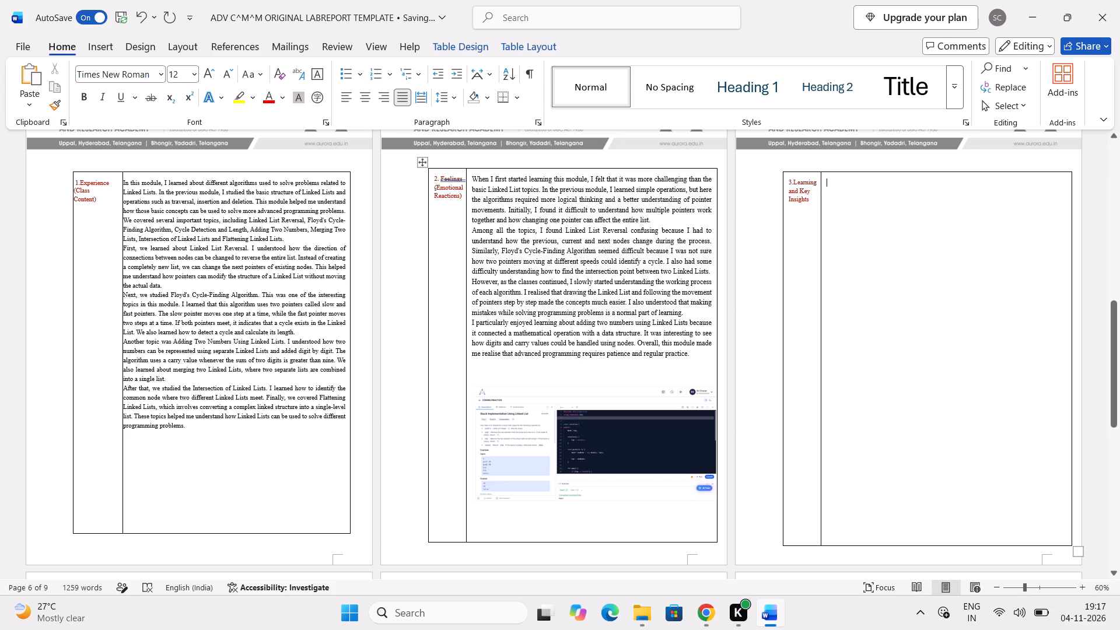
pyautogui.hotkey('alt', 'Tab')
pyautogui.hotkey('alt', 'Tab')
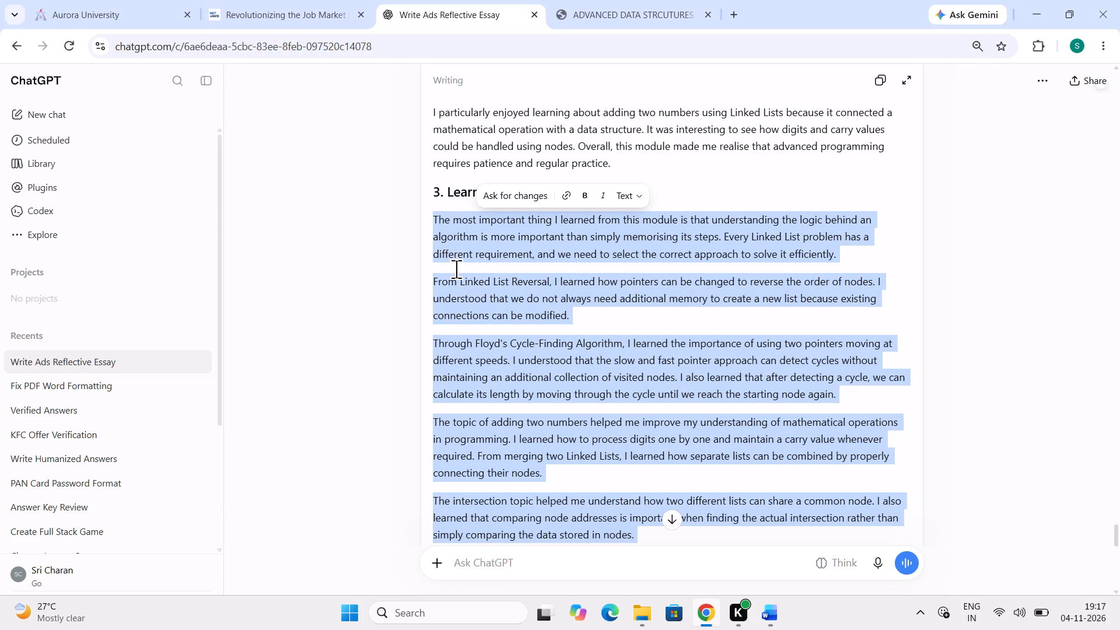
pyautogui.hotkey('ctrl', 'c')
pyautogui.hotkey('alt', 'Tab')
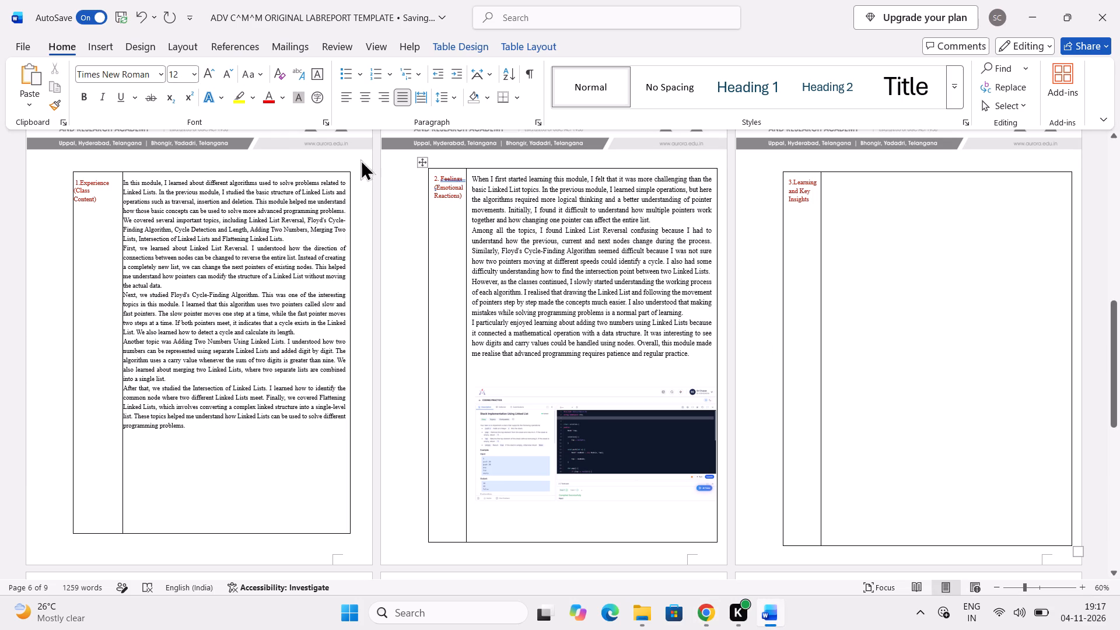
pyautogui.click(192, 77)
pyautogui.click(184, 146)
pyautogui.hotkey('ctrl', 'v')
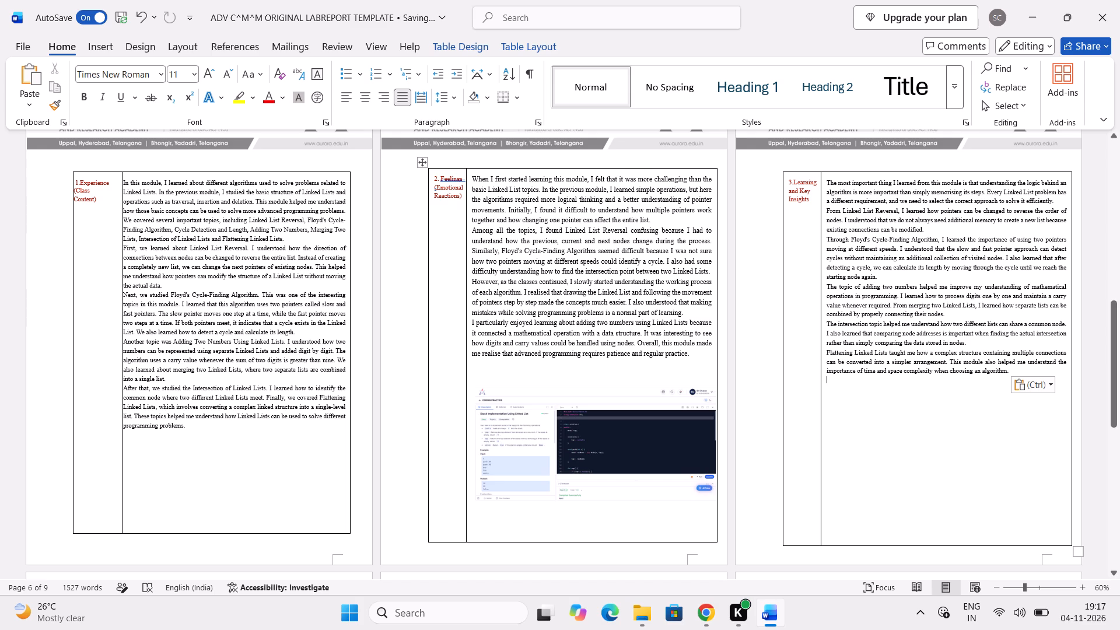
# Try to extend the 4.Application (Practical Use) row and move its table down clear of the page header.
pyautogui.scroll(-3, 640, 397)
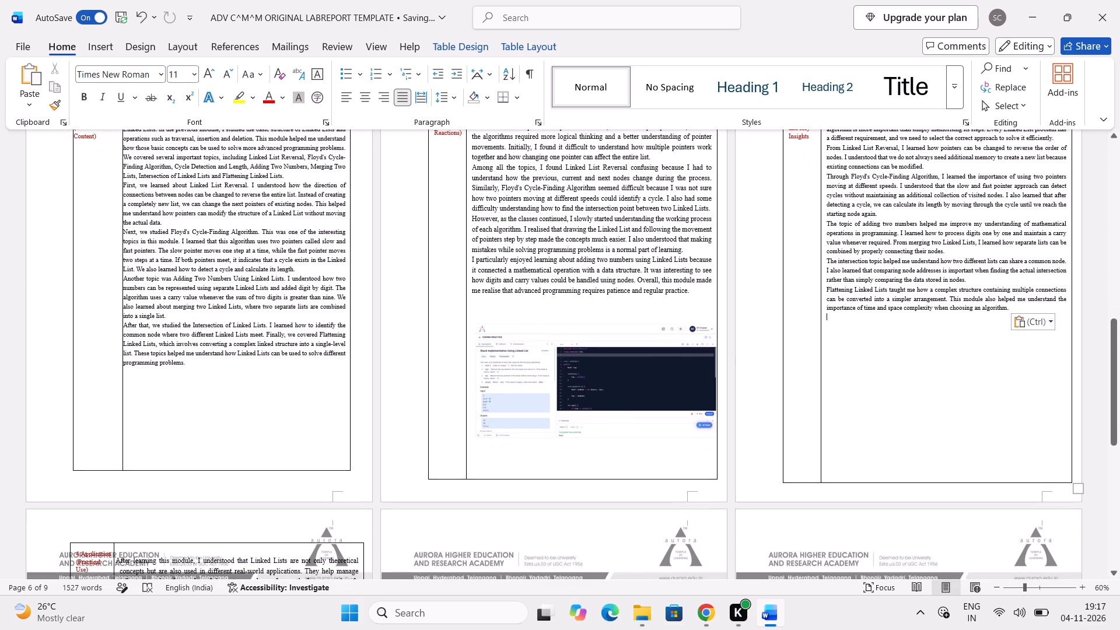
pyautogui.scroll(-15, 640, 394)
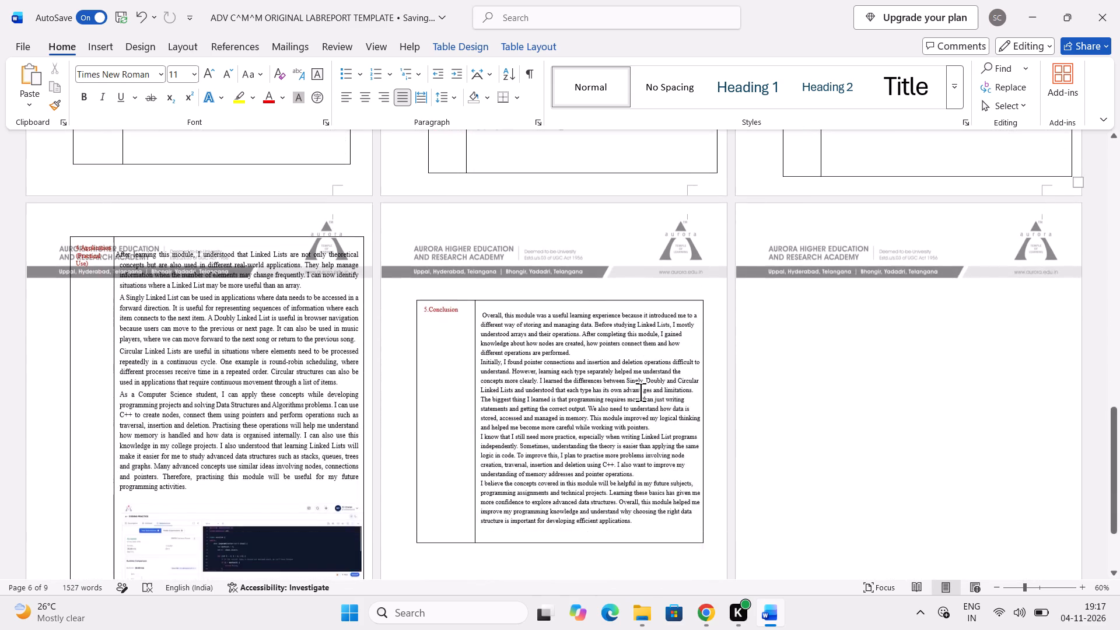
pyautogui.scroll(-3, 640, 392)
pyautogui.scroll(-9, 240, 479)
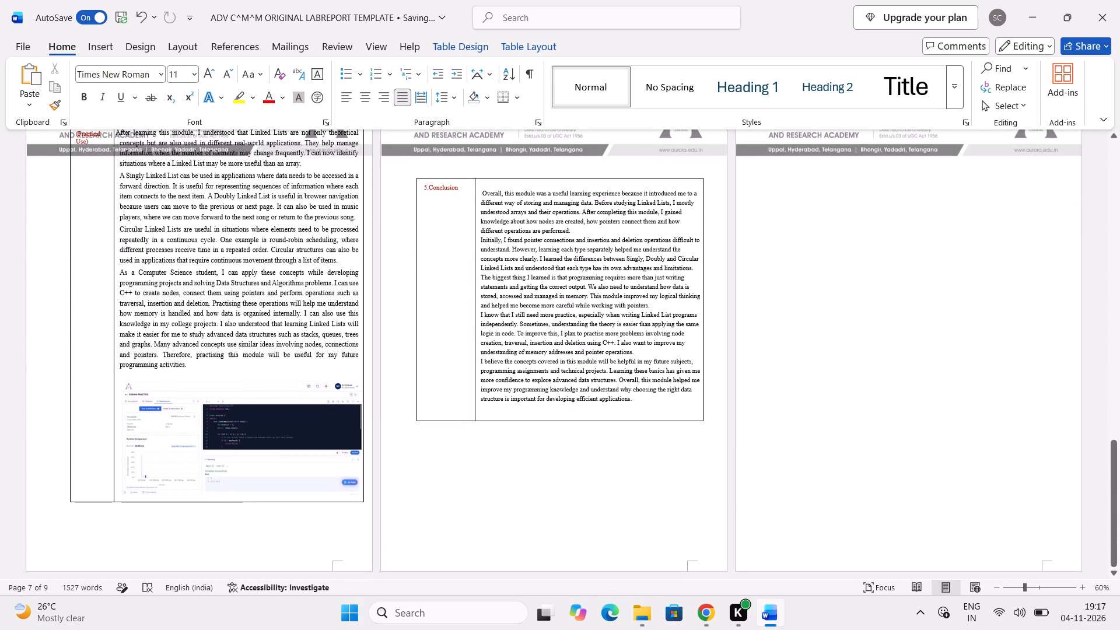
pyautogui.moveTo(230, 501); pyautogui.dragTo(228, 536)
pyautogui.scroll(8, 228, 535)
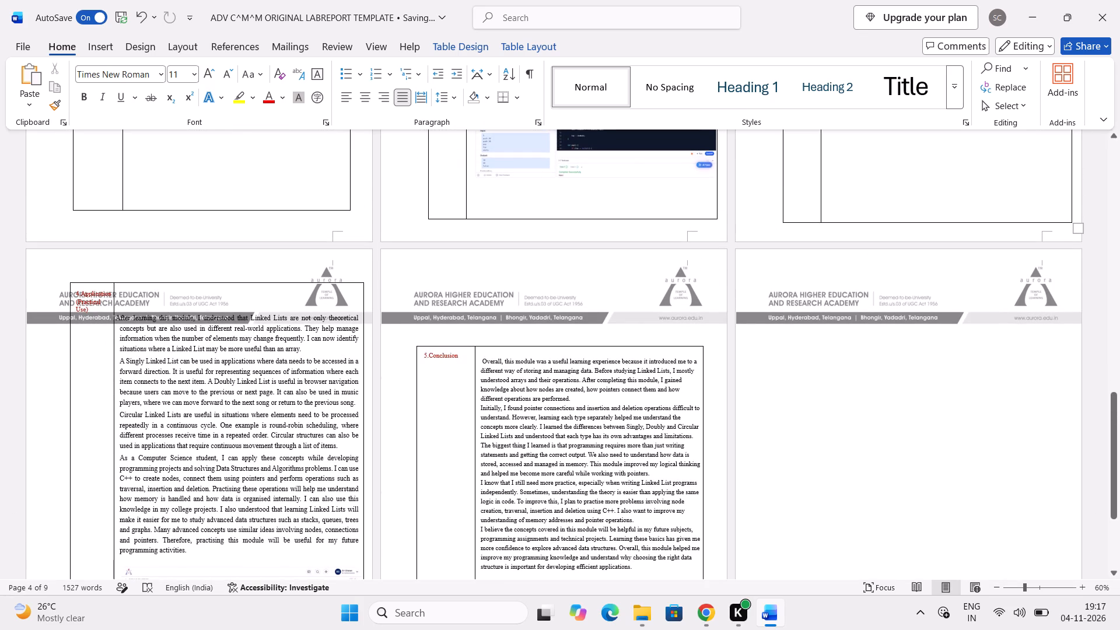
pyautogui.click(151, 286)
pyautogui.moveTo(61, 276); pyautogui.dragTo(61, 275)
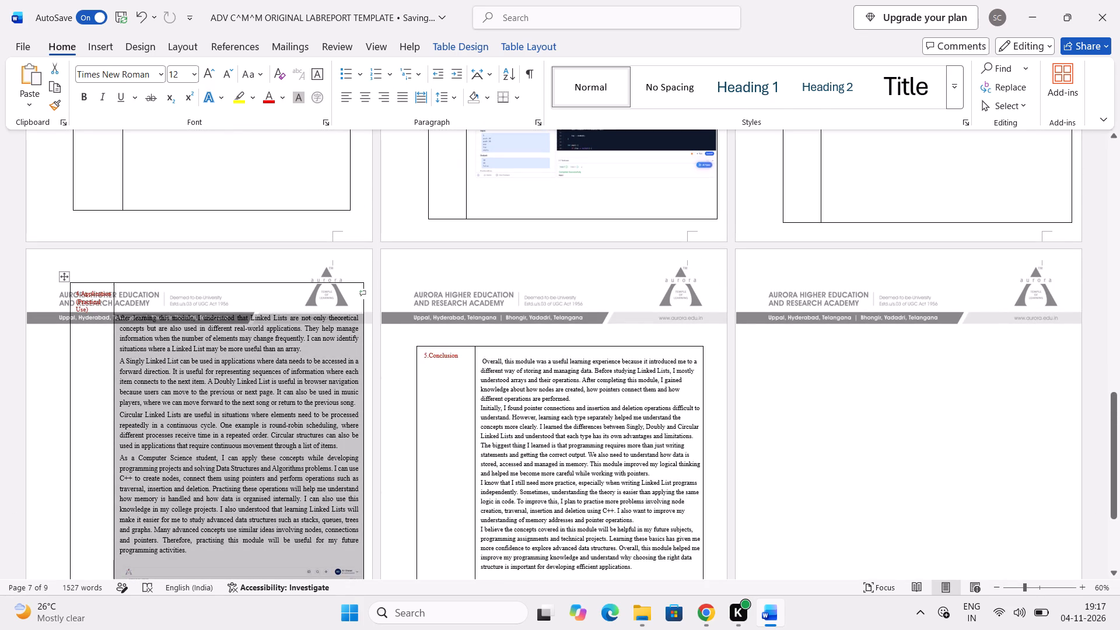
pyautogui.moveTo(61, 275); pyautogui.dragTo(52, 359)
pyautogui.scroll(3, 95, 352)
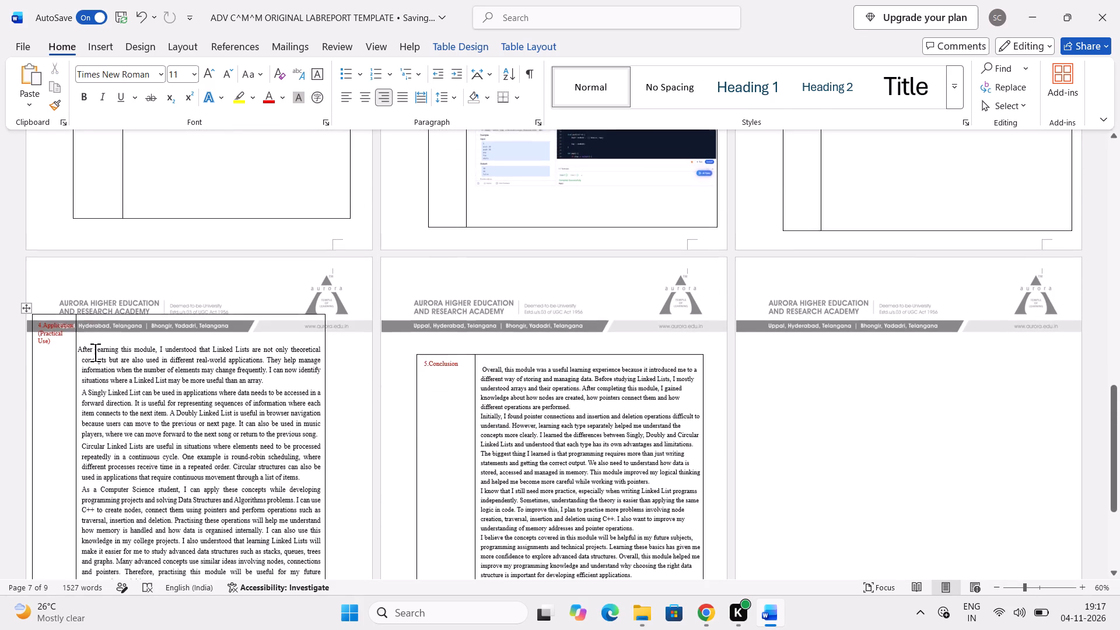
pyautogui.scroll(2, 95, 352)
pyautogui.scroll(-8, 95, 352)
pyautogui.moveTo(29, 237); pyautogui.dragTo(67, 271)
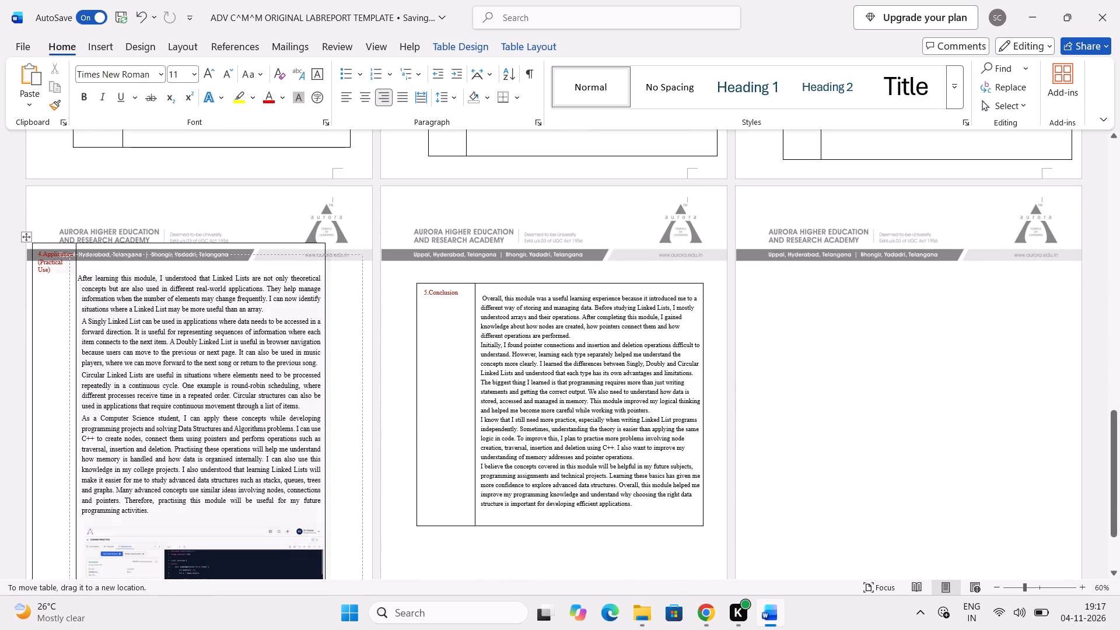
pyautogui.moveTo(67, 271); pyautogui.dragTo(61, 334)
# Shorten the 4.Application (Practical Use) row and move its table below the page header, within the page margins.
pyautogui.scroll(-9, 185, 402)
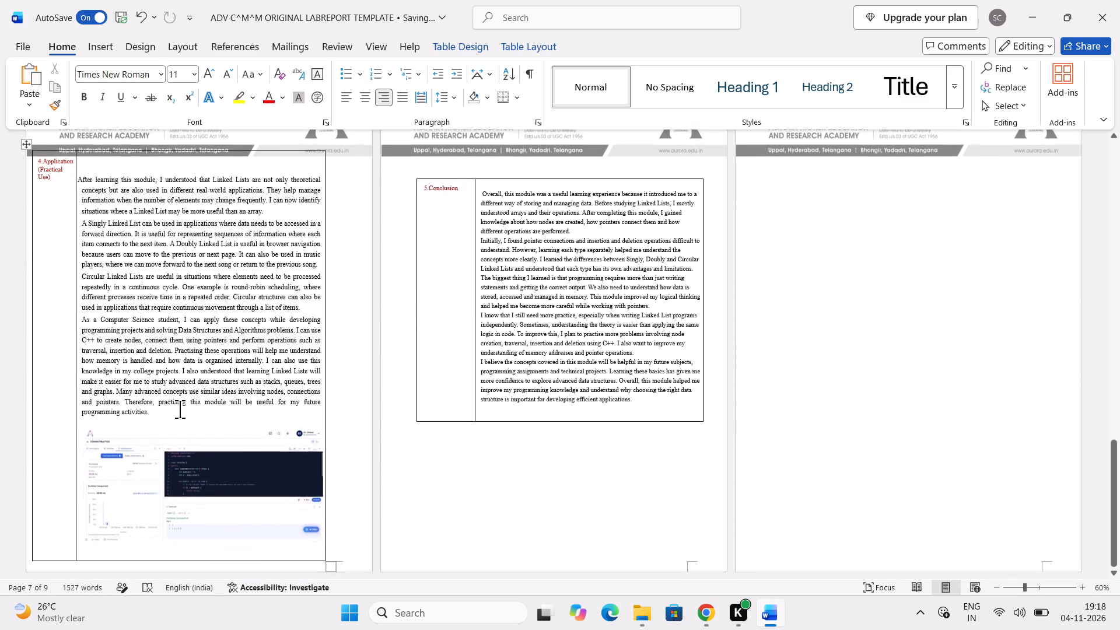
pyautogui.scroll(-5, 180, 409)
pyautogui.moveTo(173, 558); pyautogui.dragTo(178, 481)
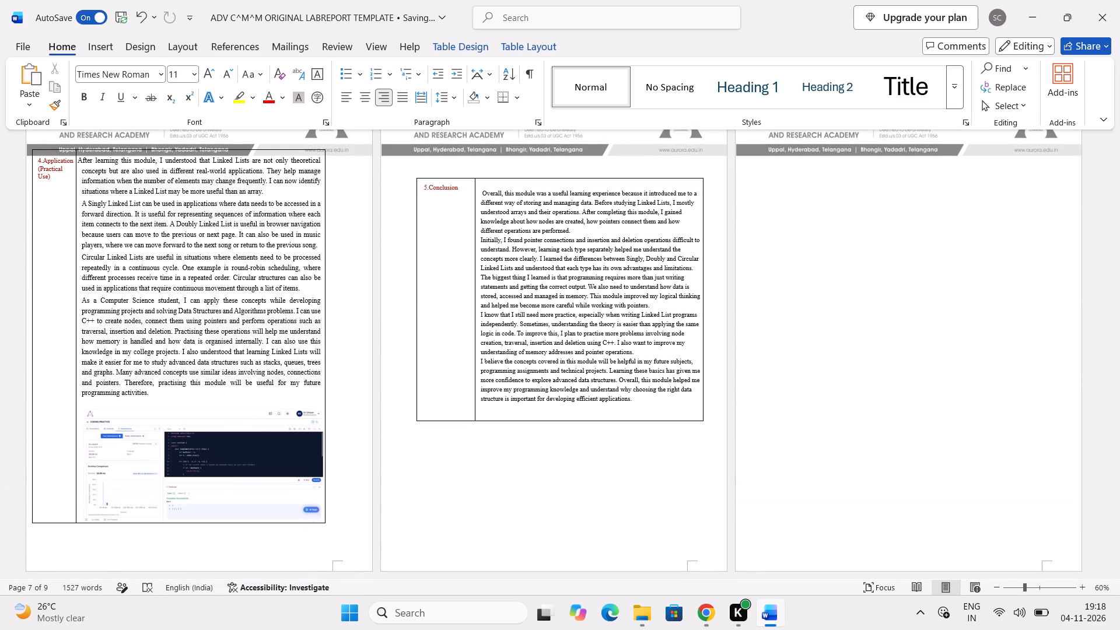
pyautogui.moveTo(24, 143); pyautogui.dragTo(62, 189)
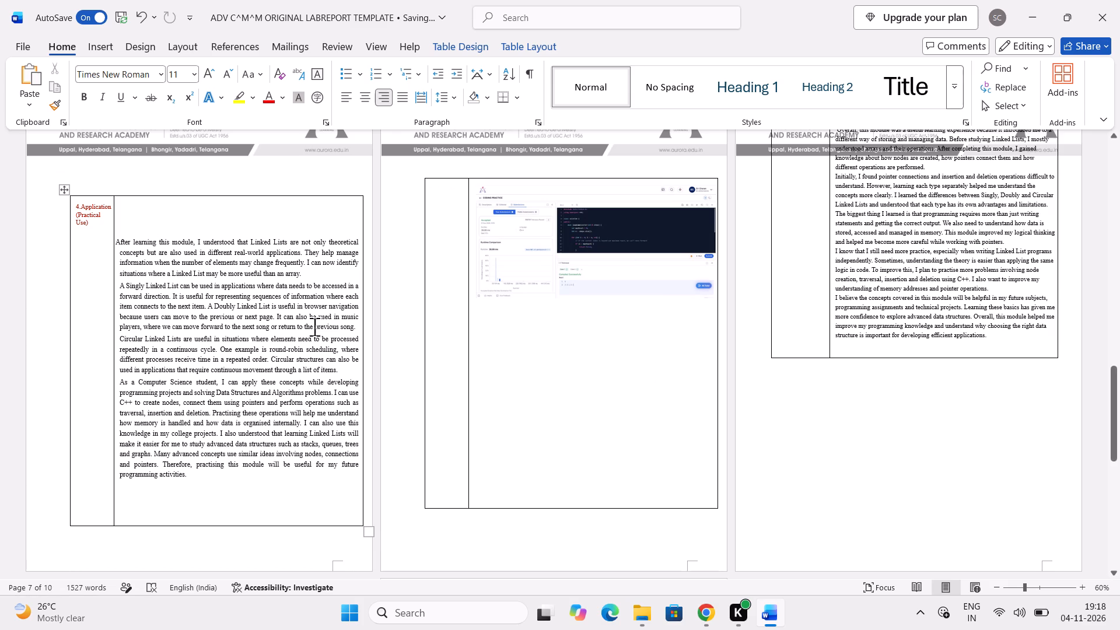
# Remove the old coding-practice screenshot from the 4.Application (Practical Use) row.
pyautogui.scroll(4, 330, 339)
pyautogui.click(555, 331)
pyautogui.rightClick(554, 331)
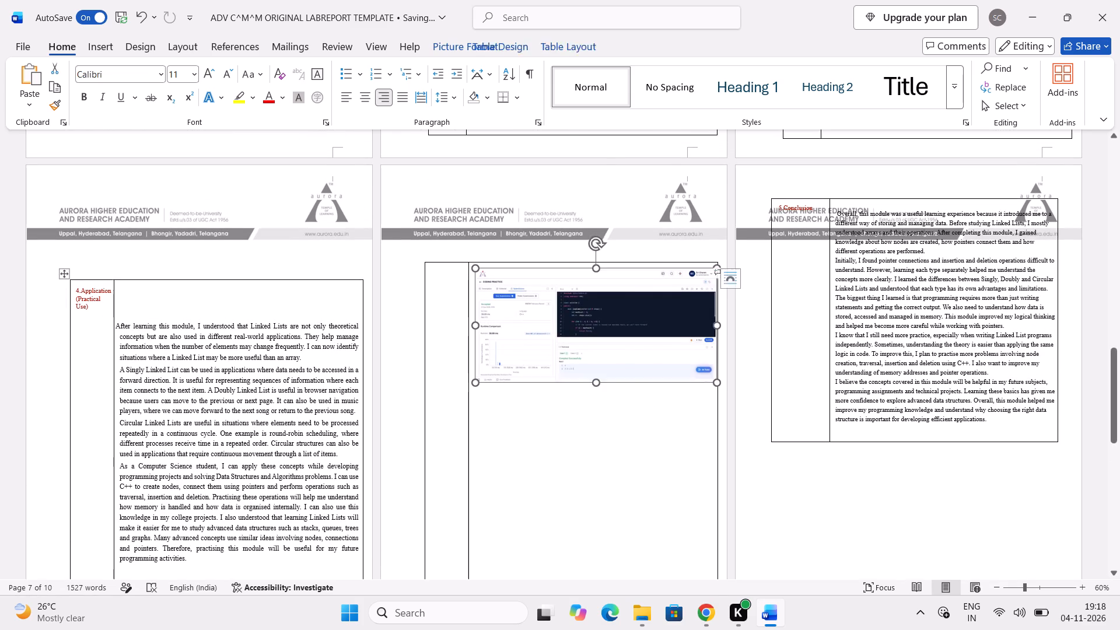
pyautogui.click(607, 216)
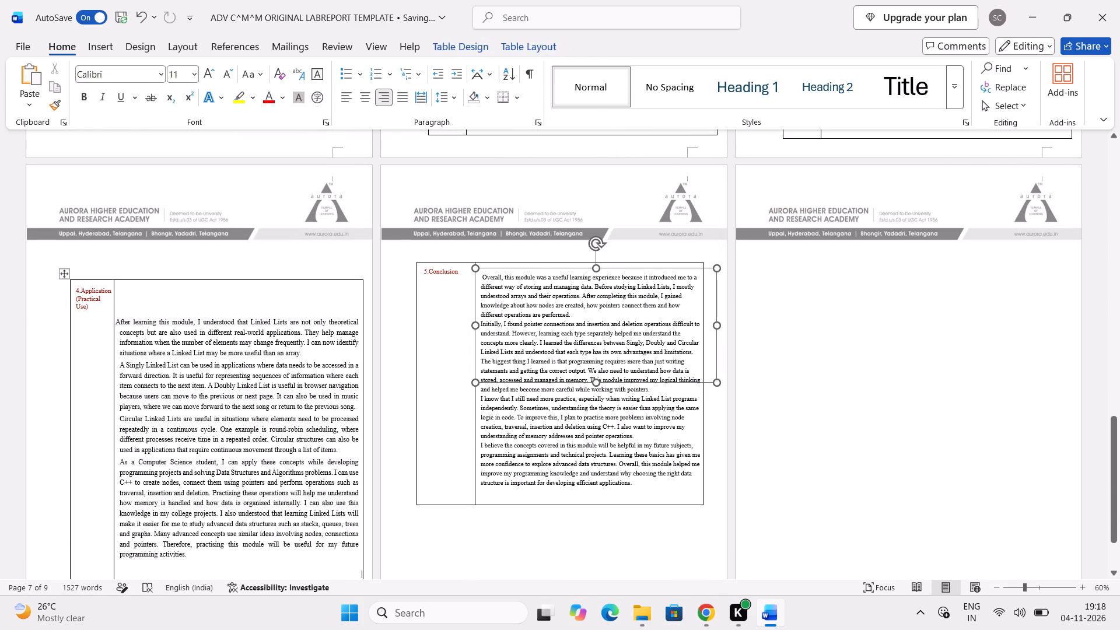
pyautogui.scroll(-3, 120, 311)
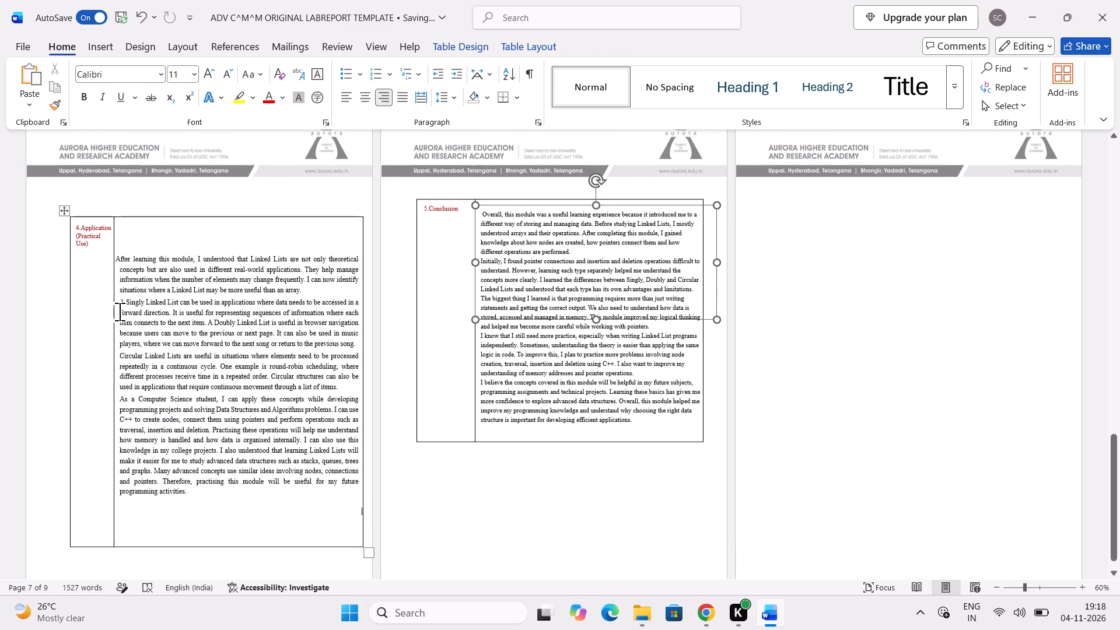
pyautogui.scroll(10, 120, 311)
pyautogui.scroll(17, 1021, 629)
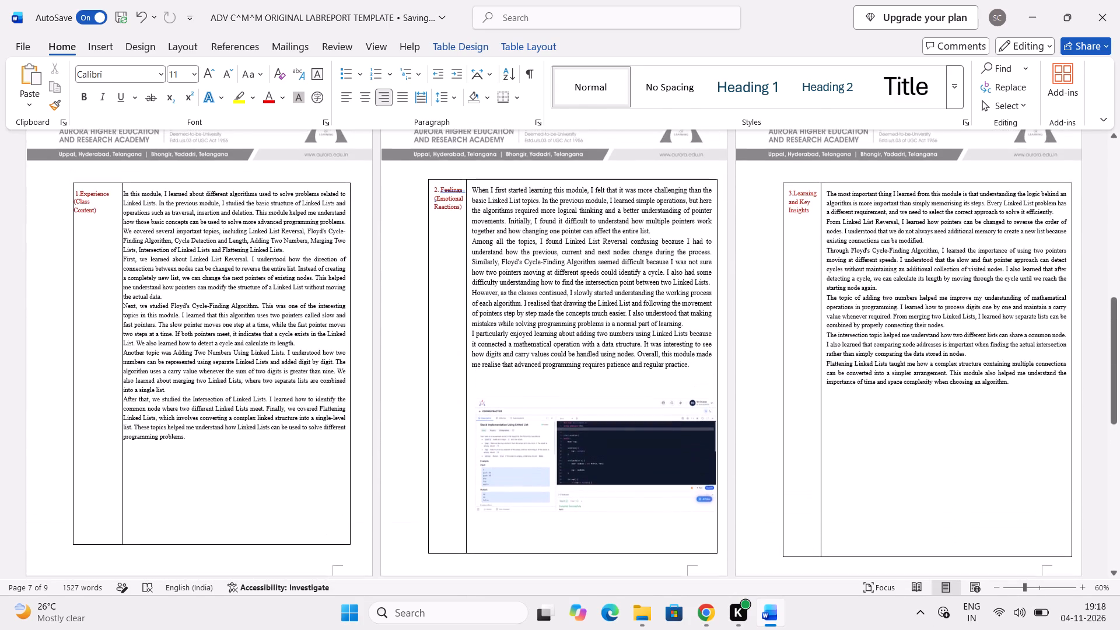
pyautogui.click(836, 413)
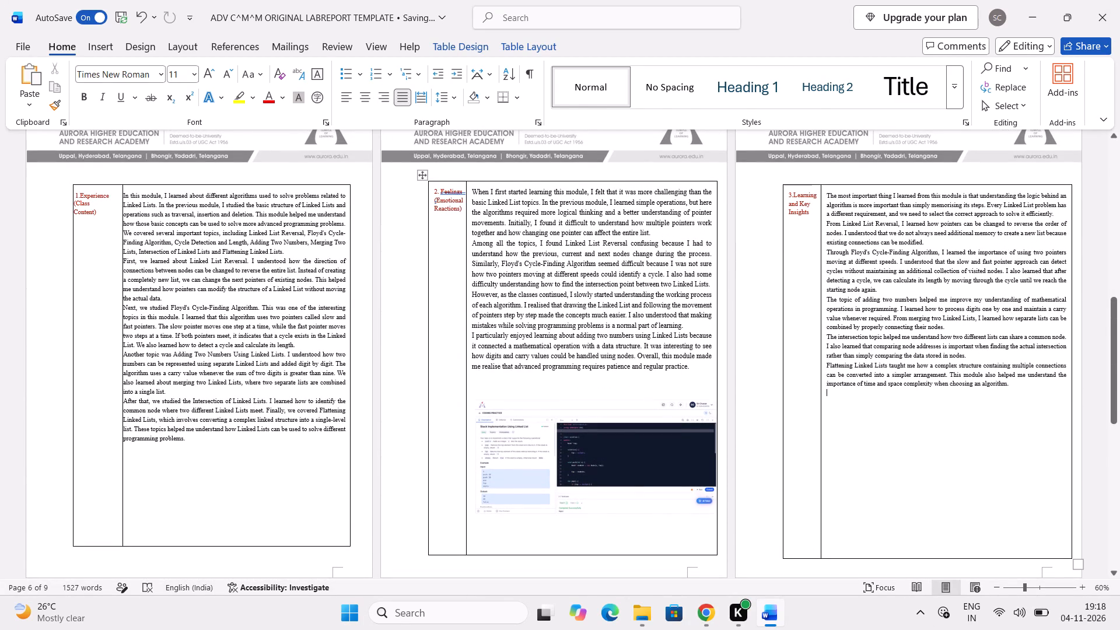
pyautogui.scroll(1, 530, 500)
pyautogui.scroll(-3, 530, 500)
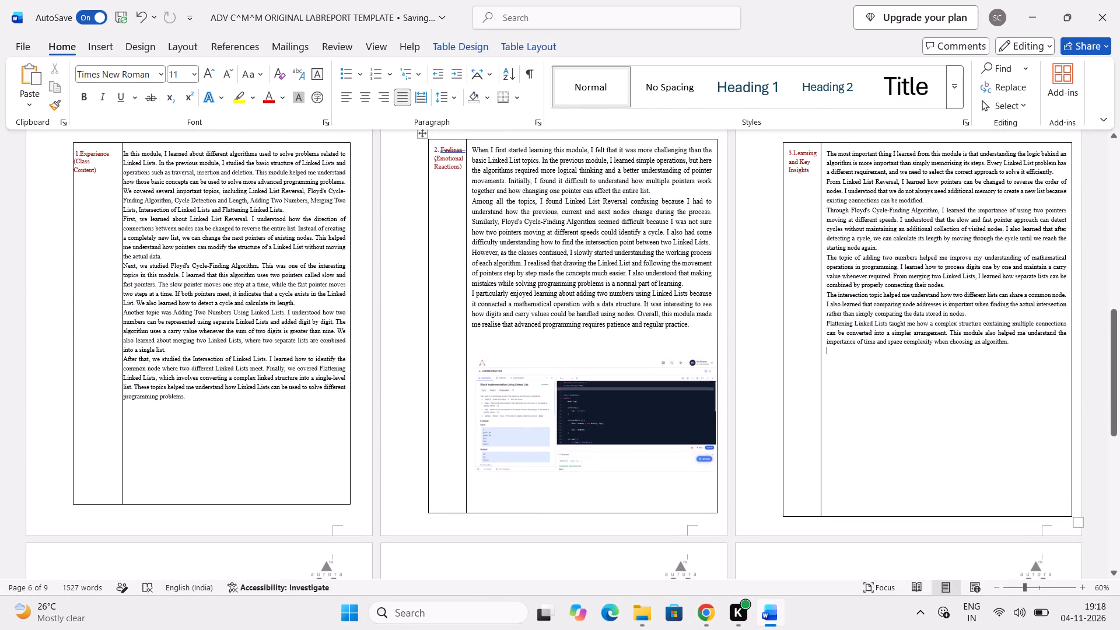
pyautogui.hotkey('alt', 'Tab')
pyautogui.hotkey('alt', 'Tab')
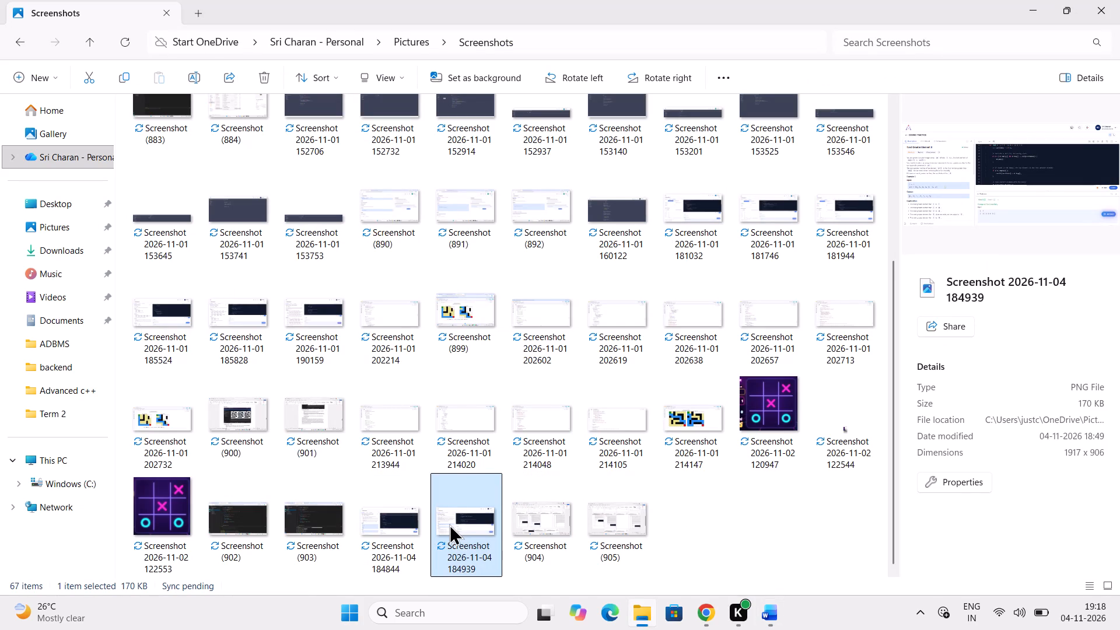
pyautogui.click(453, 524)
pyautogui.click(123, 73)
pyautogui.hotkey('alt', 'Tab')
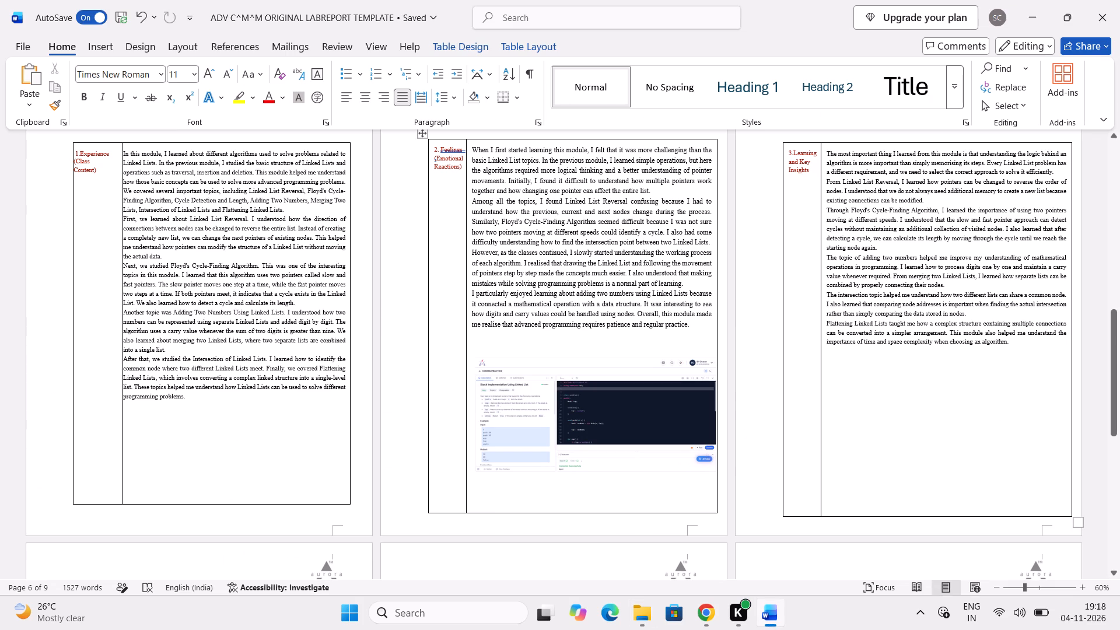
pyautogui.press('Return')
pyautogui.press('Return')
pyautogui.hotkey('ctrl', 'v')
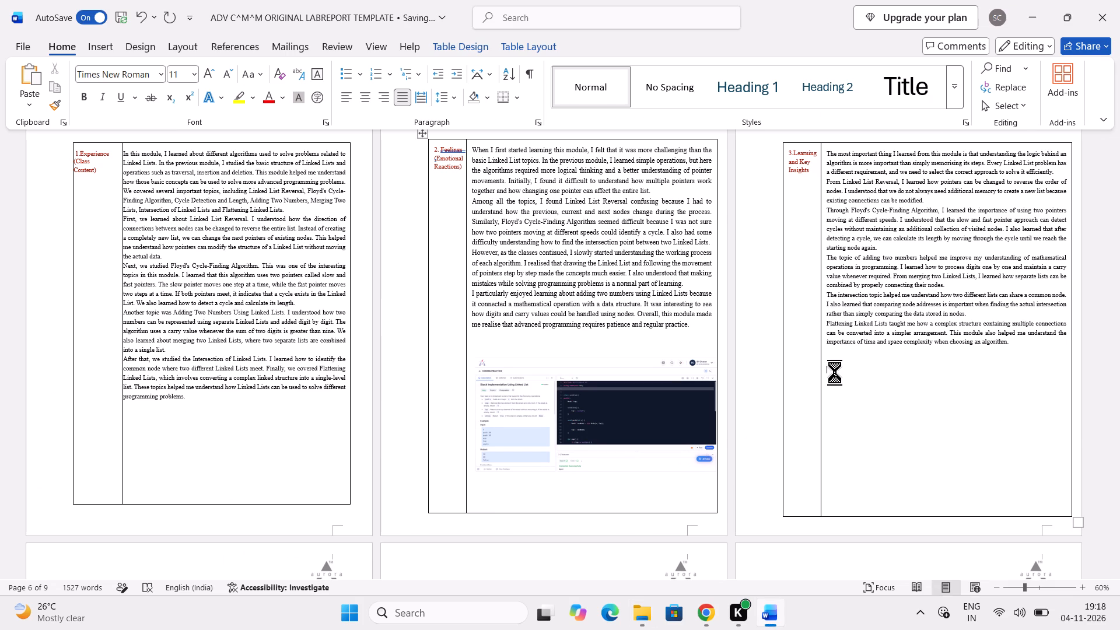
# Scale the pasted screenshot in the Learning and Key Insights row to 36% with the aspect ratio locked.
pyautogui.rightClick(898, 417)
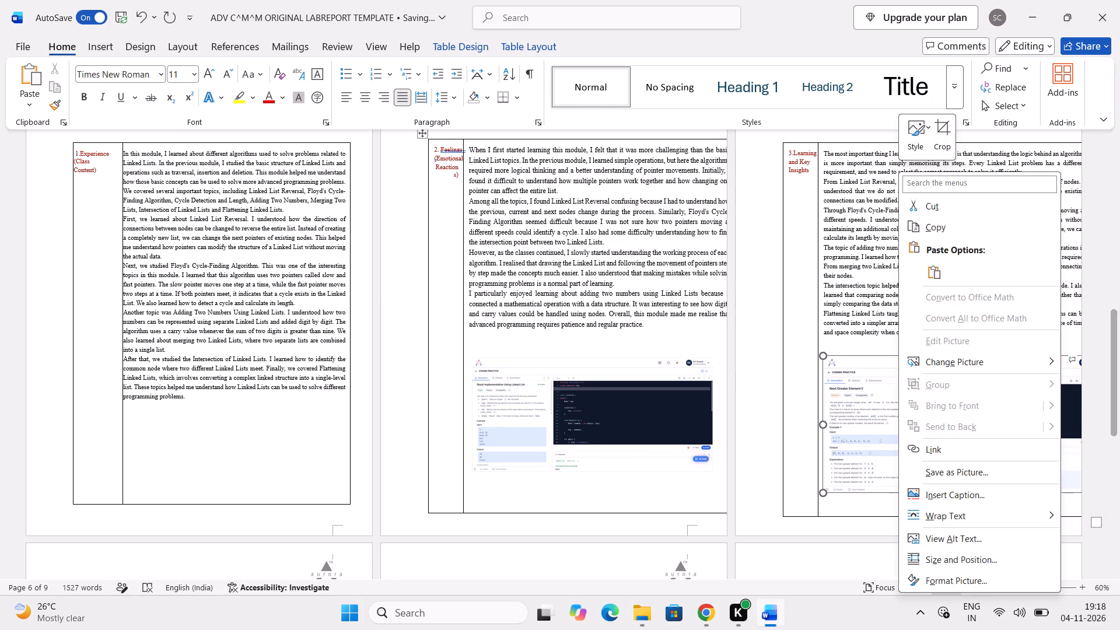
pyautogui.click(946, 553)
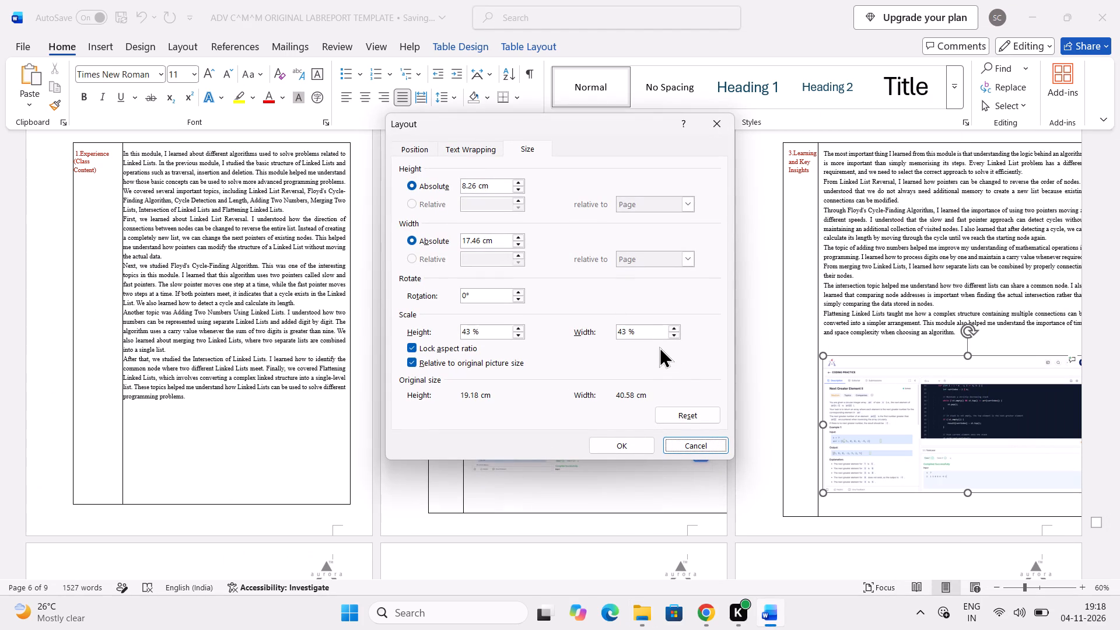
pyautogui.tripleClick(673, 334)
pyautogui.tripleClick(673, 334)
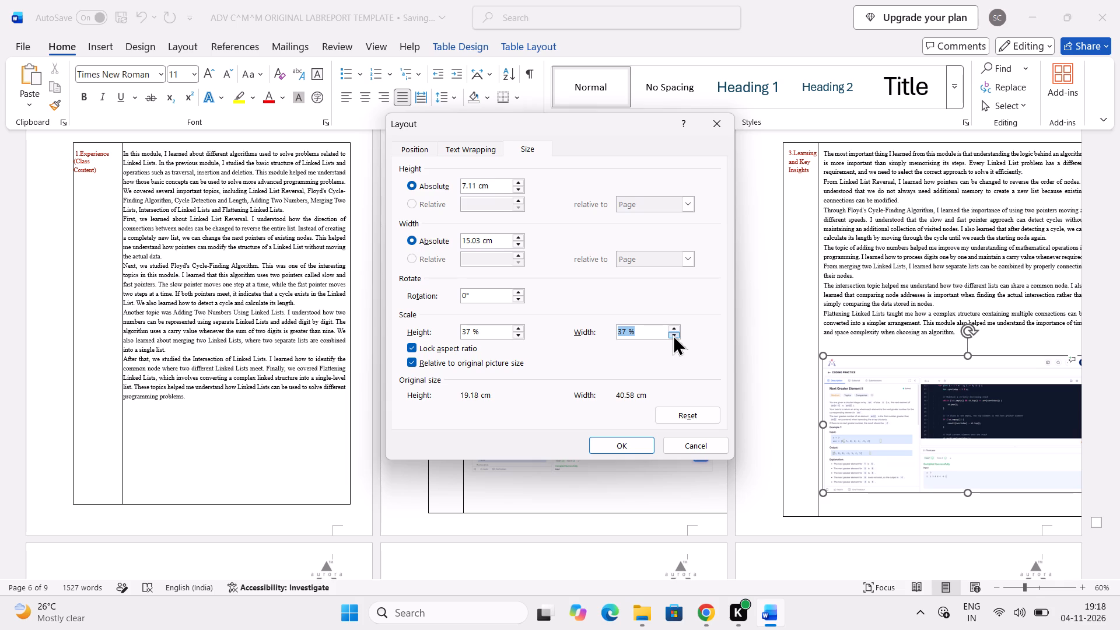
pyautogui.click(673, 334)
pyautogui.click(632, 446)
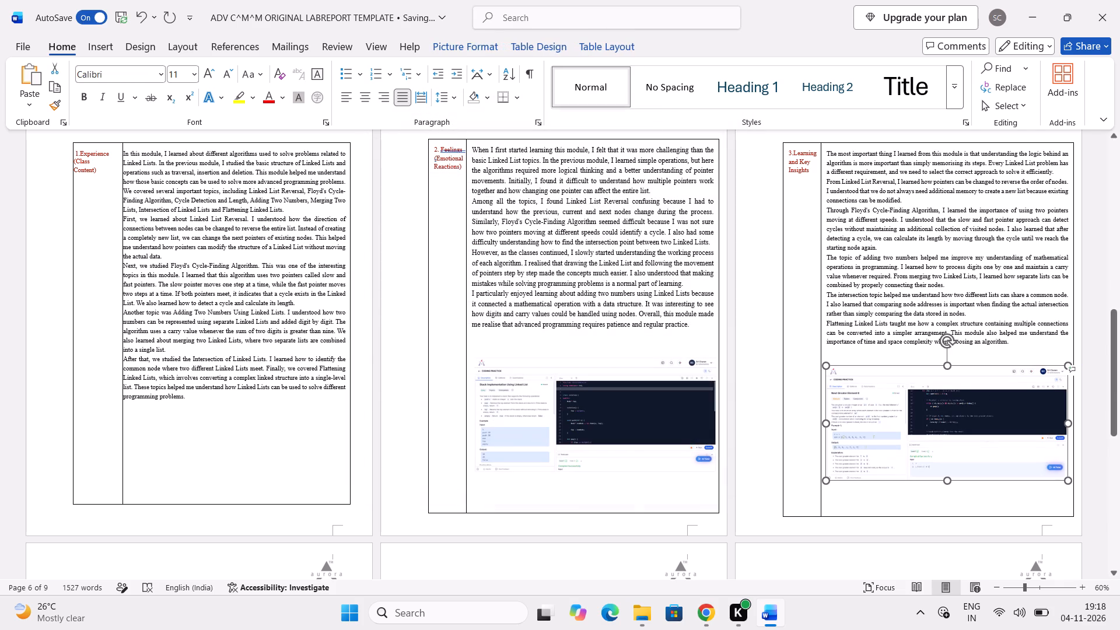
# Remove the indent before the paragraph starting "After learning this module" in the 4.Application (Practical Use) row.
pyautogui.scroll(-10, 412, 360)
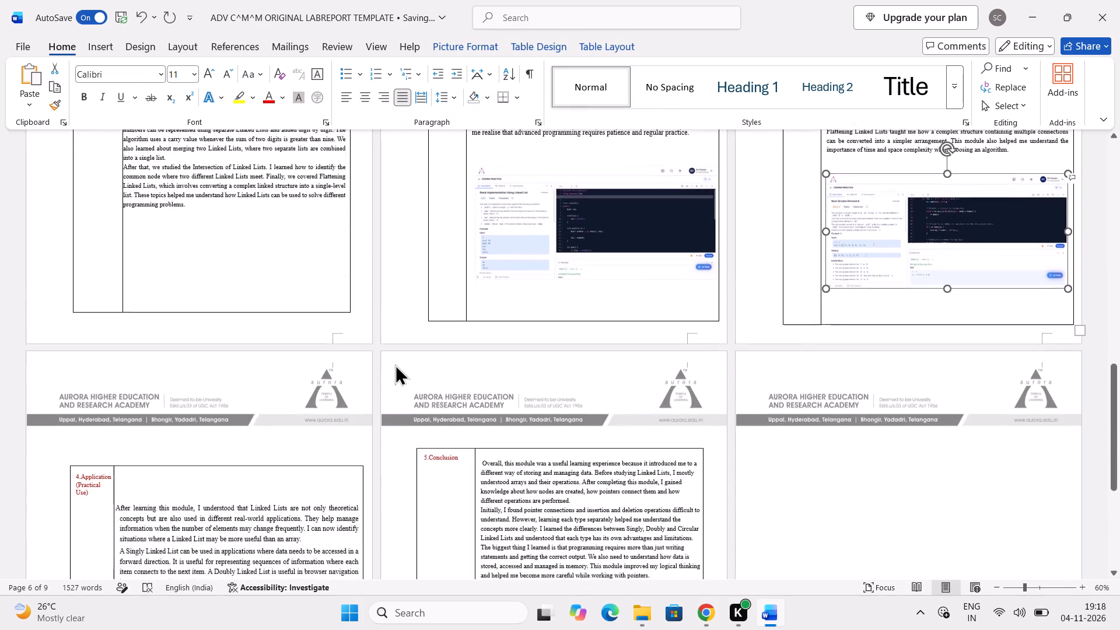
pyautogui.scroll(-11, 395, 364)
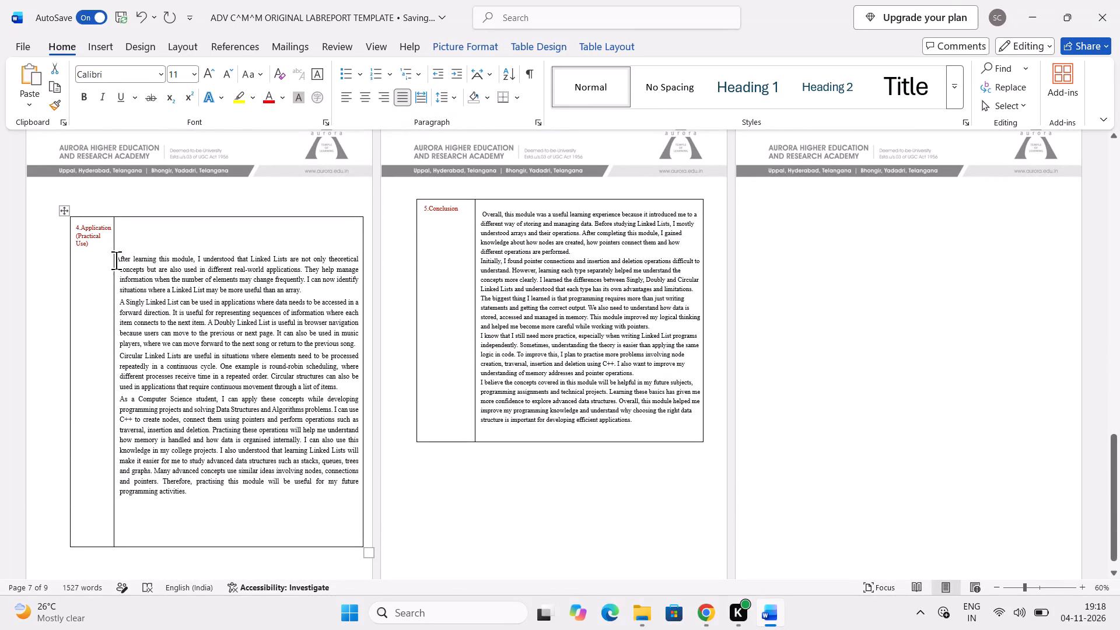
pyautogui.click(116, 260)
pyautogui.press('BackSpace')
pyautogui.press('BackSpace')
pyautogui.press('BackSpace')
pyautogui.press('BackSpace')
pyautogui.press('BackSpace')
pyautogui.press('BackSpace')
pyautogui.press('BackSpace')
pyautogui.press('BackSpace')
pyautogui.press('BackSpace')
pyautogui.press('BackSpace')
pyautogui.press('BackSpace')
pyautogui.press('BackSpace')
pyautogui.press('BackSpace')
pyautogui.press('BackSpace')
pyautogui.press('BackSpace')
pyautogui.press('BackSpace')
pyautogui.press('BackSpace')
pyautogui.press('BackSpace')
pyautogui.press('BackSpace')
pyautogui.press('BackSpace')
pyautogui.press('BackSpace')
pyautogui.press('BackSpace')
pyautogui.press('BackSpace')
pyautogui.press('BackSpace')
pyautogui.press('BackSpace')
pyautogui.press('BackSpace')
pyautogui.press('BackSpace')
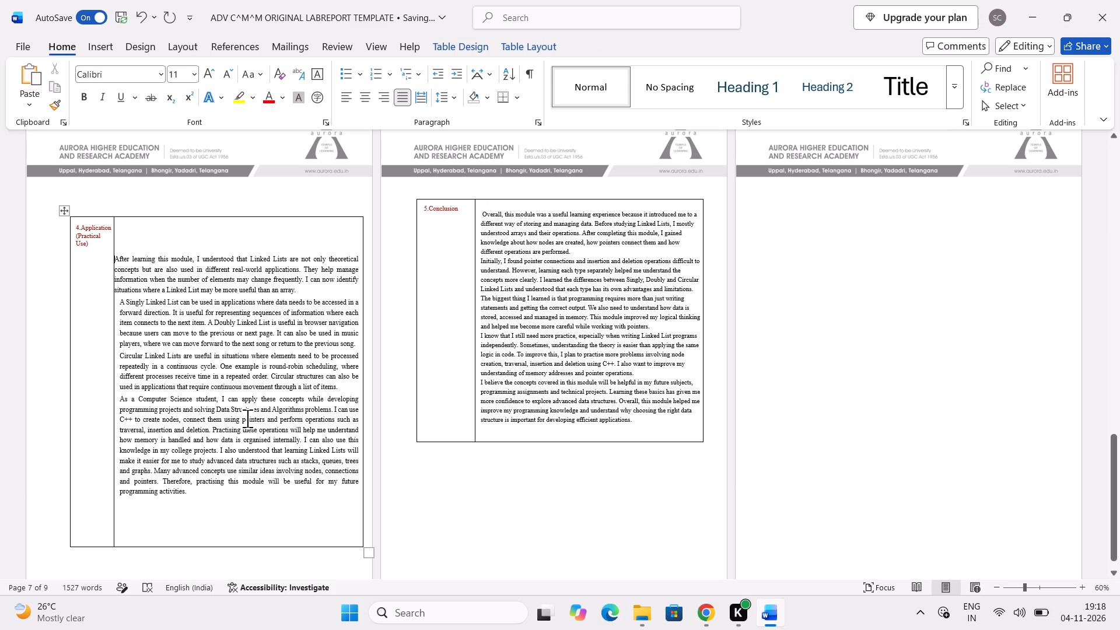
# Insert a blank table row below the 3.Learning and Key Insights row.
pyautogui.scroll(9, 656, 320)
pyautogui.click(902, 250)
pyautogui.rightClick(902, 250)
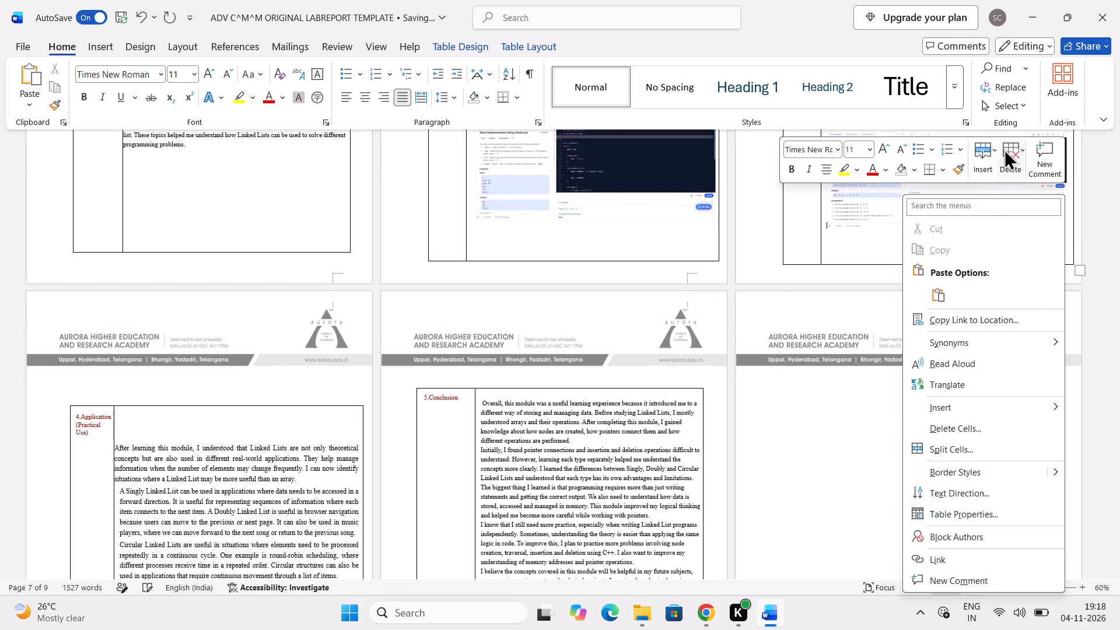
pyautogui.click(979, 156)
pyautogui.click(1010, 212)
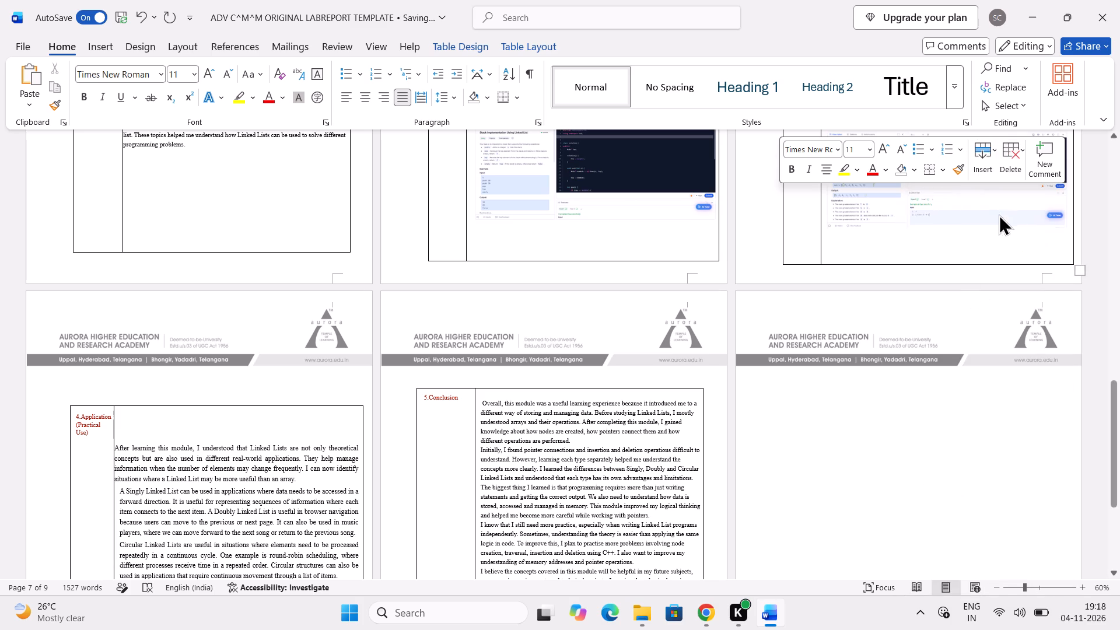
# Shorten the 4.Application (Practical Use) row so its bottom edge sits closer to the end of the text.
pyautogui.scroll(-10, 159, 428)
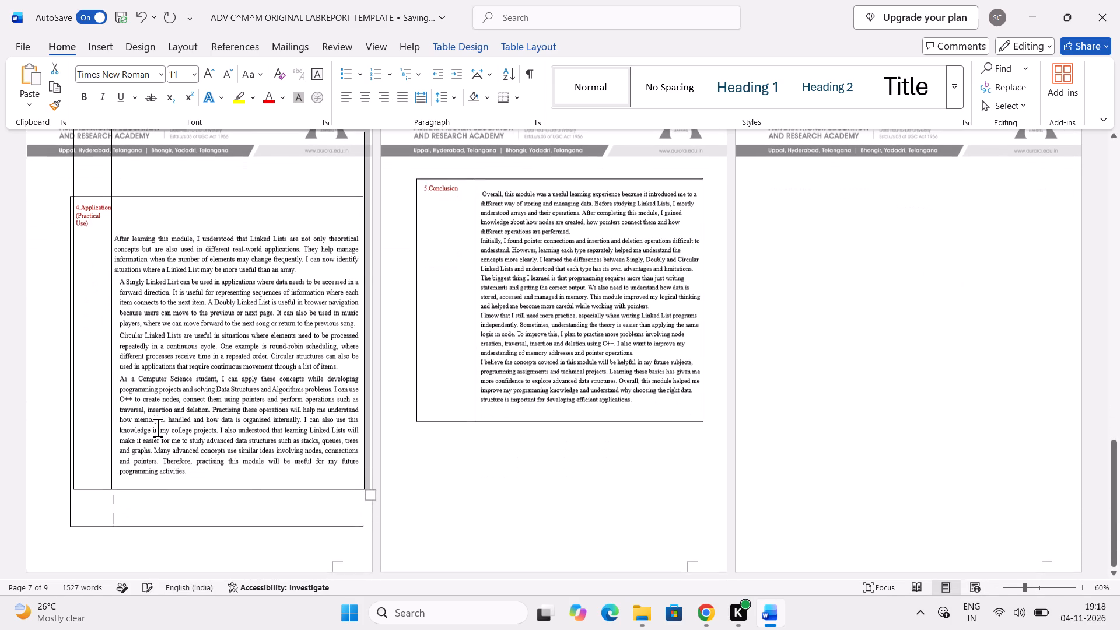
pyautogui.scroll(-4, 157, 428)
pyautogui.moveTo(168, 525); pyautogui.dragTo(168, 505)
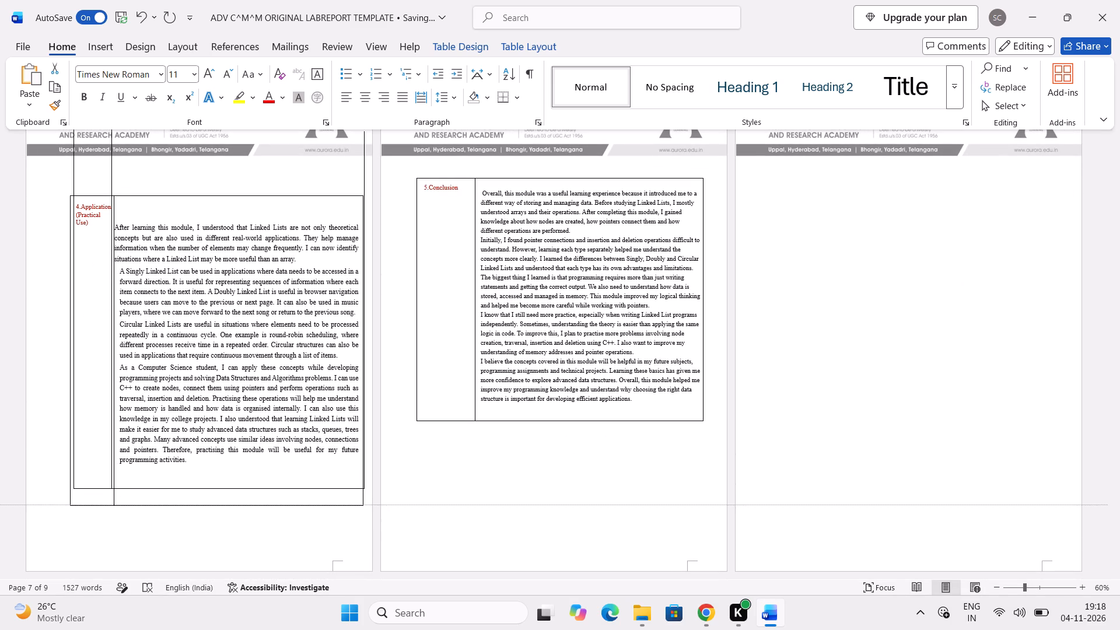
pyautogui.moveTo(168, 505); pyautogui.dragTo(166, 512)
# Delete the old 4.Application (Practical Use) table with its heading and text from page 7.
pyautogui.click(145, 358)
pyautogui.moveTo(145, 358); pyautogui.dragTo(95, 241)
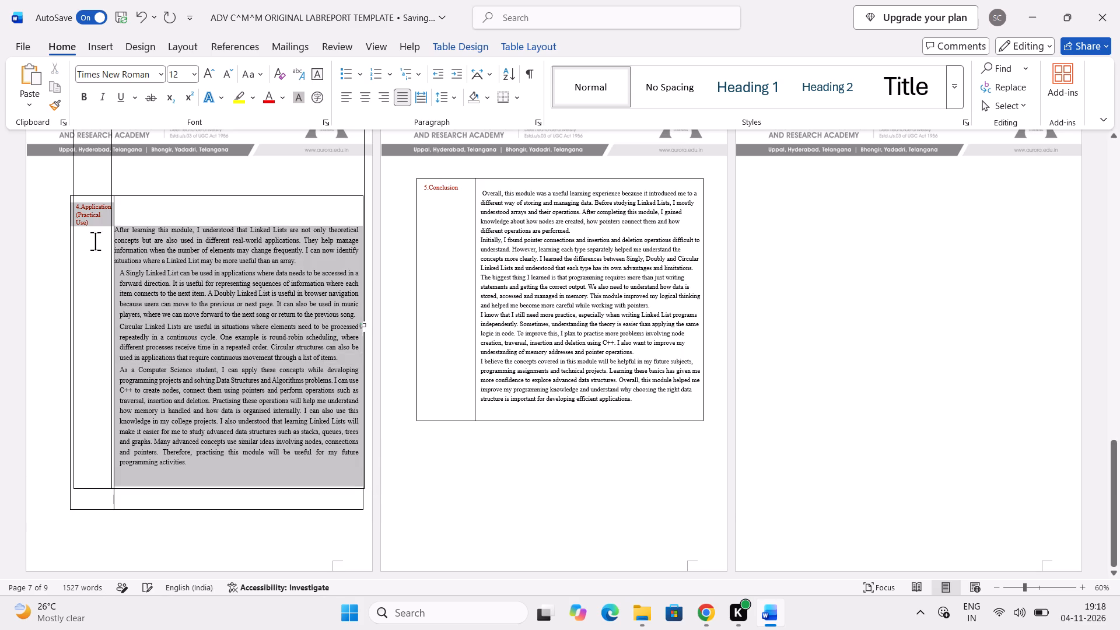
pyautogui.moveTo(95, 241); pyautogui.dragTo(82, 227)
pyautogui.press('BackSpace')
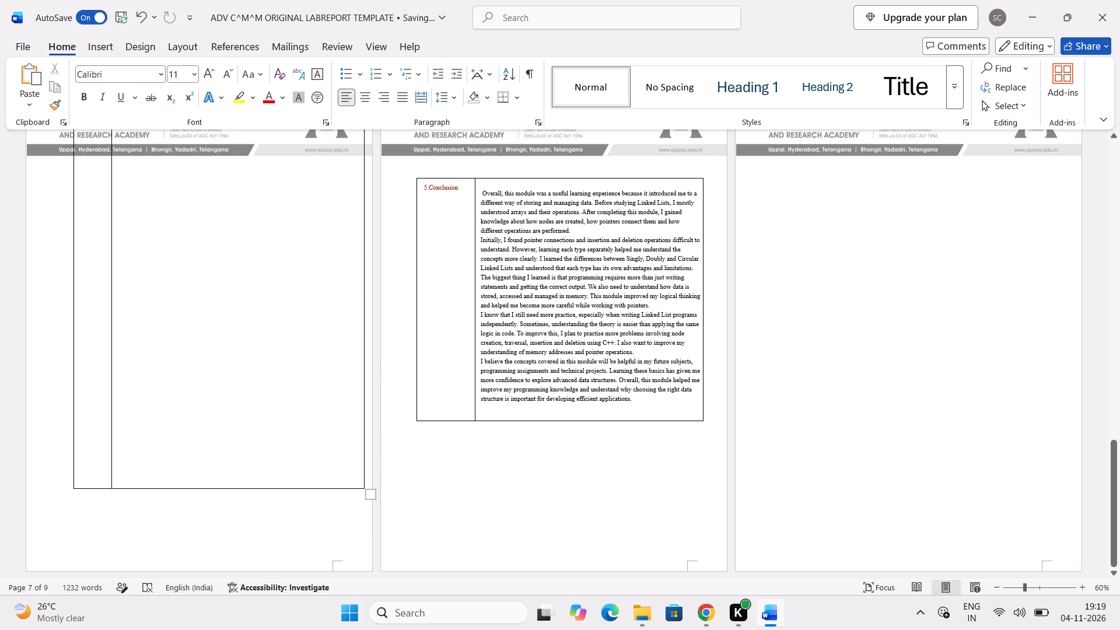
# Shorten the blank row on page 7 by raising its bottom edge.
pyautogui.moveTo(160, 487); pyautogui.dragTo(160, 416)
# Widen the heading column by extending the table's left border slightly outward on the blank row's page.
pyautogui.scroll(4, 160, 416)
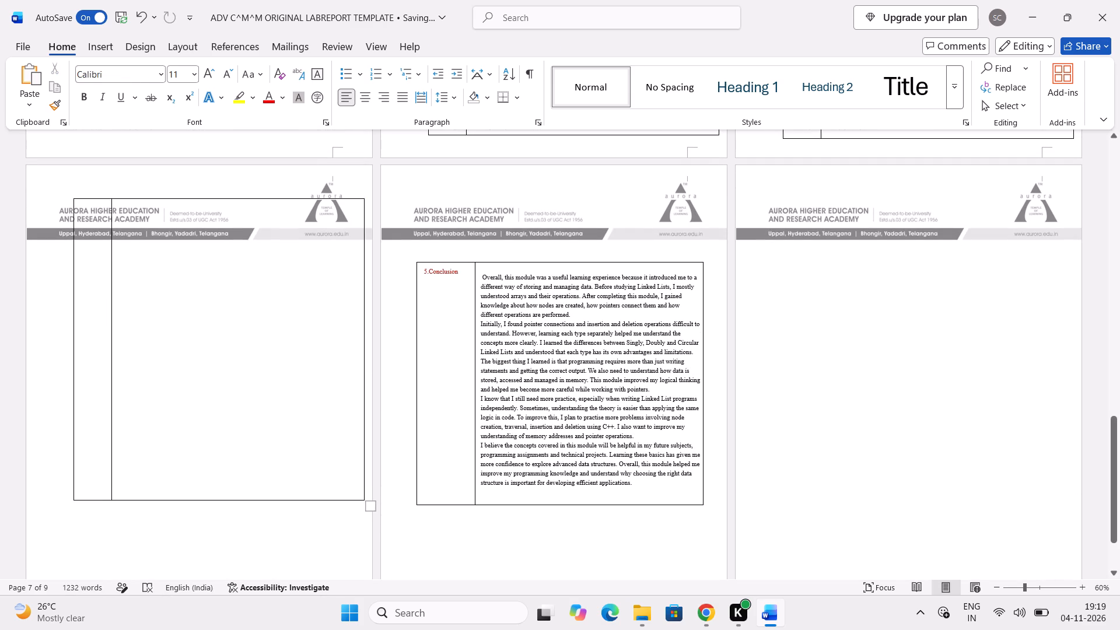
pyautogui.click(104, 247)
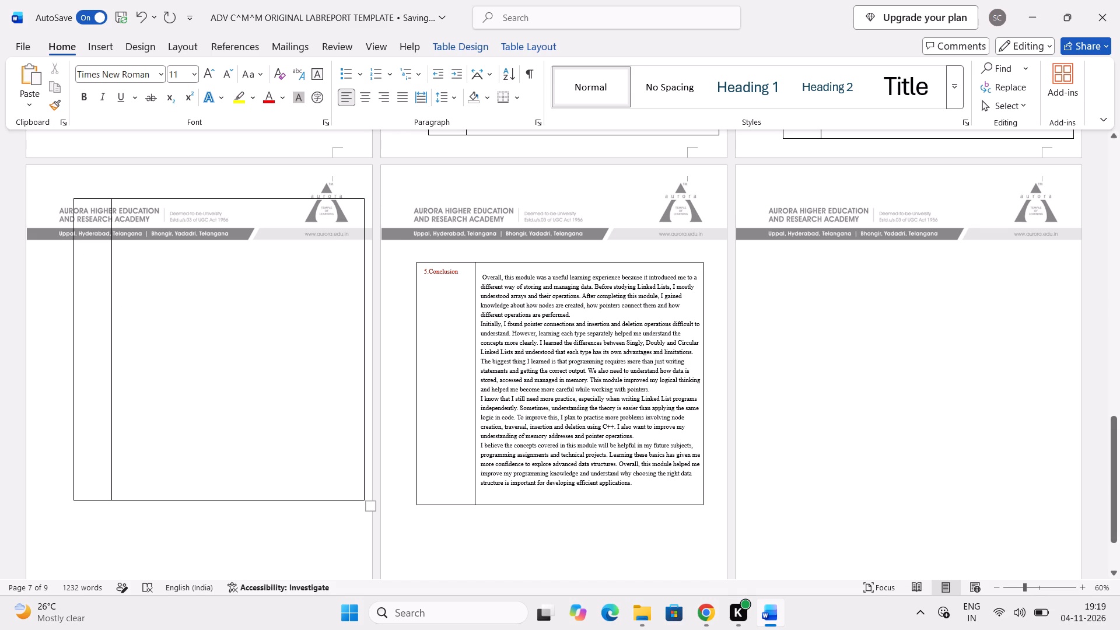
pyautogui.click(115, 297)
pyautogui.click(141, 308)
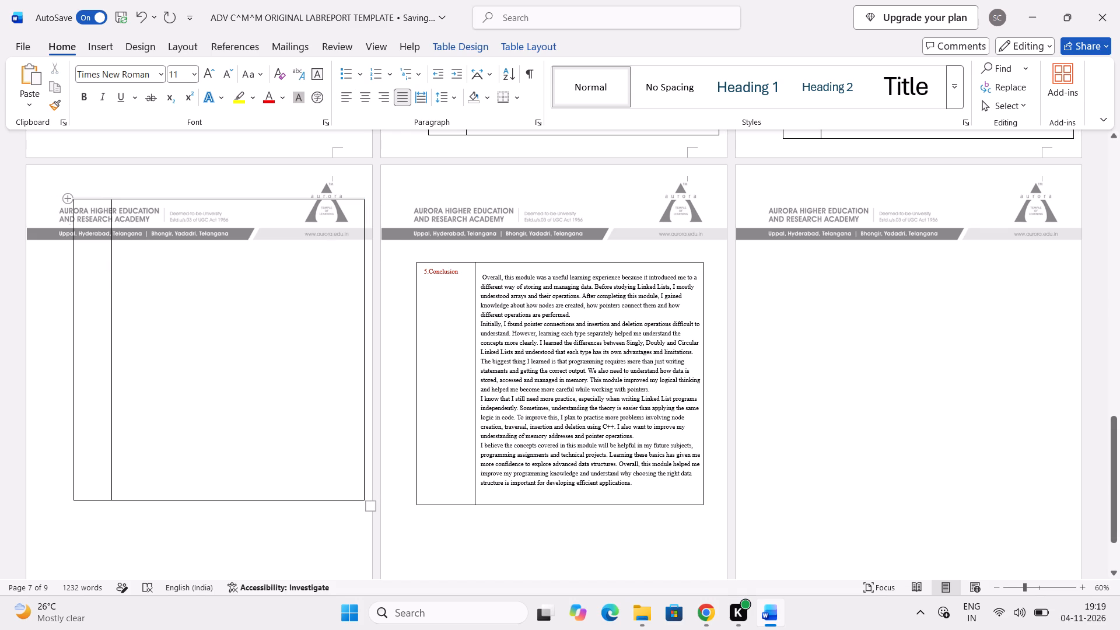
pyautogui.moveTo(73, 205); pyautogui.dragTo(63, 236)
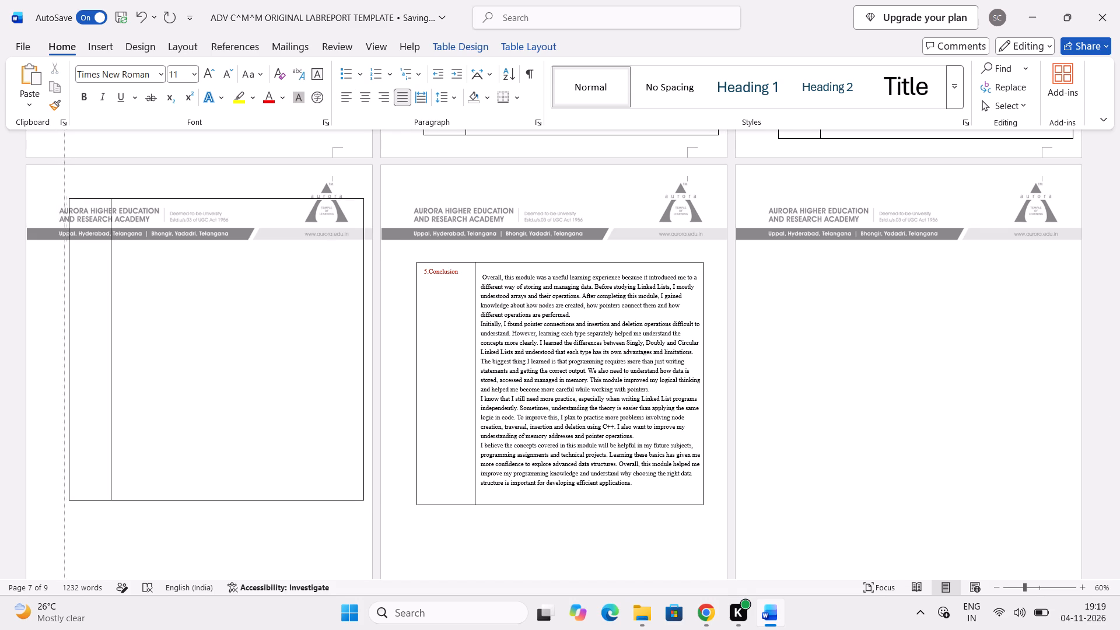
pyautogui.moveTo(63, 236); pyautogui.dragTo(62, 236)
pyautogui.click(237, 199)
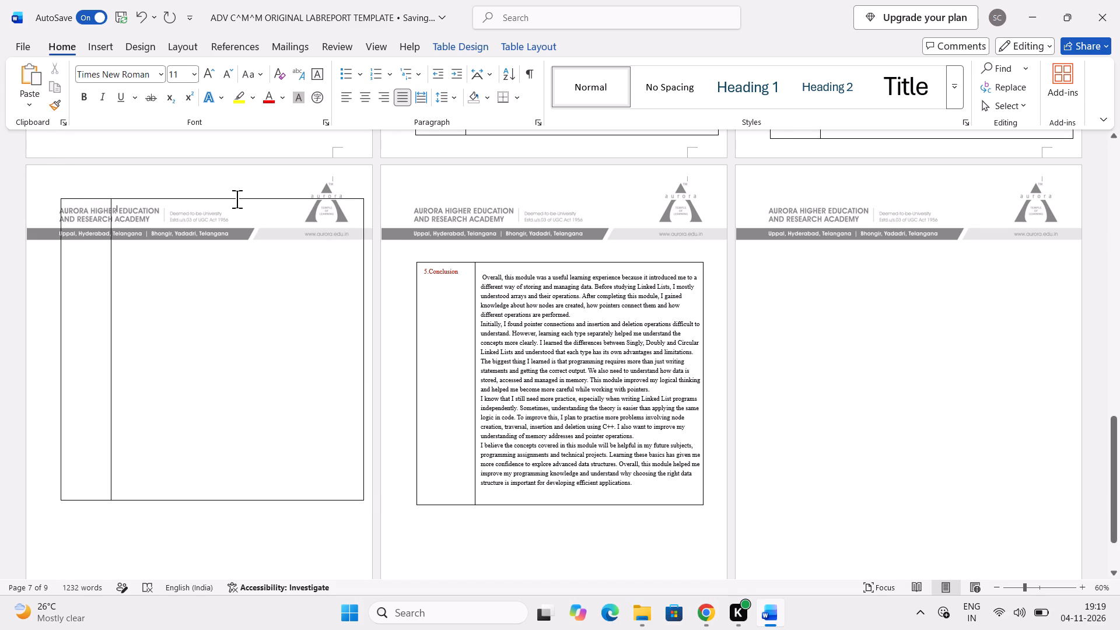
pyautogui.click(62, 201)
pyautogui.click(62, 198)
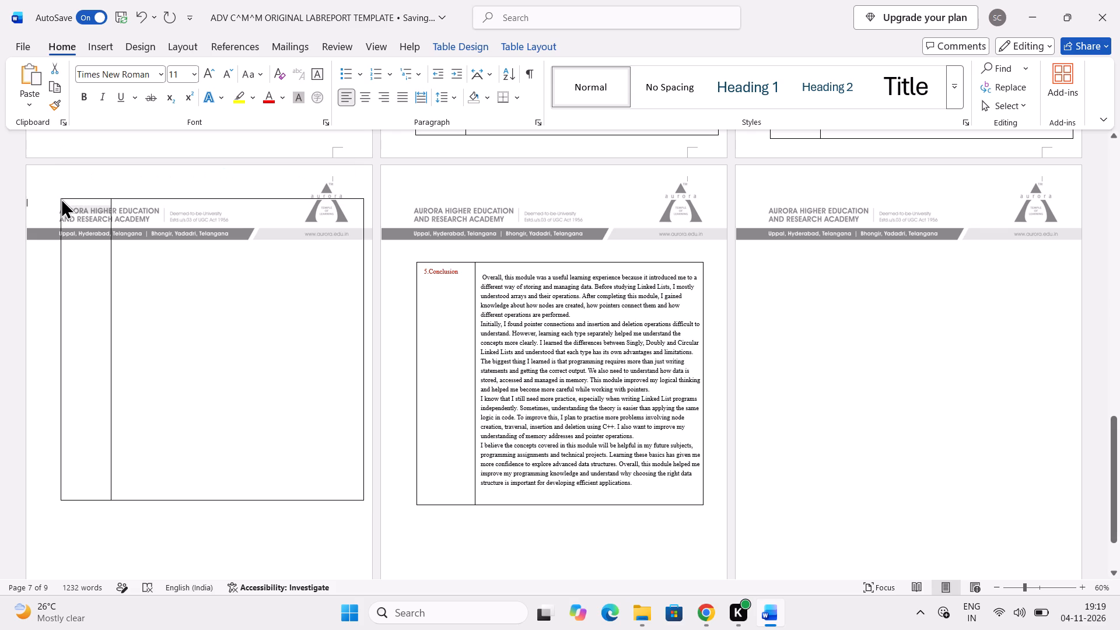
pyautogui.click(61, 198)
pyautogui.click(60, 204)
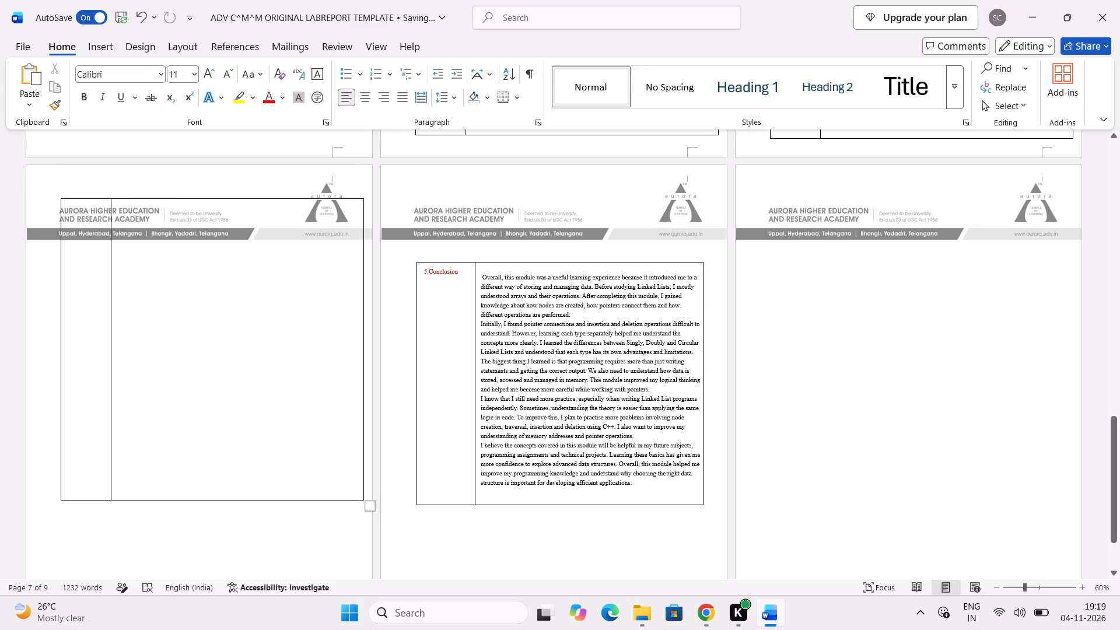
pyautogui.click(62, 266)
pyautogui.moveTo(62, 266); pyautogui.dragTo(61, 293)
pyautogui.moveTo(60, 291); pyautogui.dragTo(61, 395)
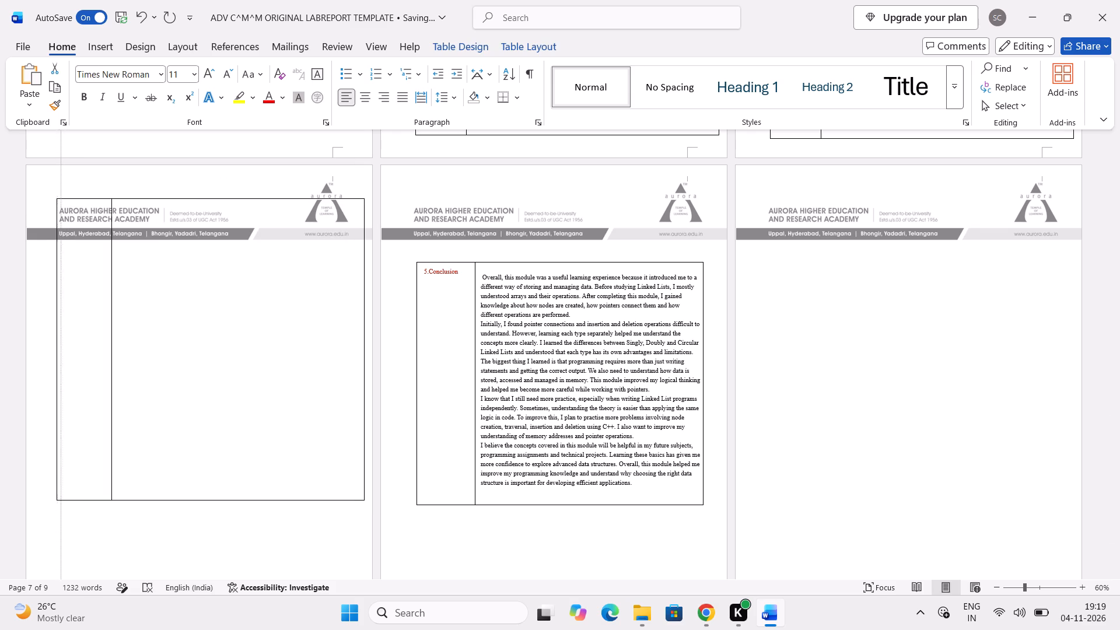
pyautogui.moveTo(61, 395); pyautogui.dragTo(61, 397)
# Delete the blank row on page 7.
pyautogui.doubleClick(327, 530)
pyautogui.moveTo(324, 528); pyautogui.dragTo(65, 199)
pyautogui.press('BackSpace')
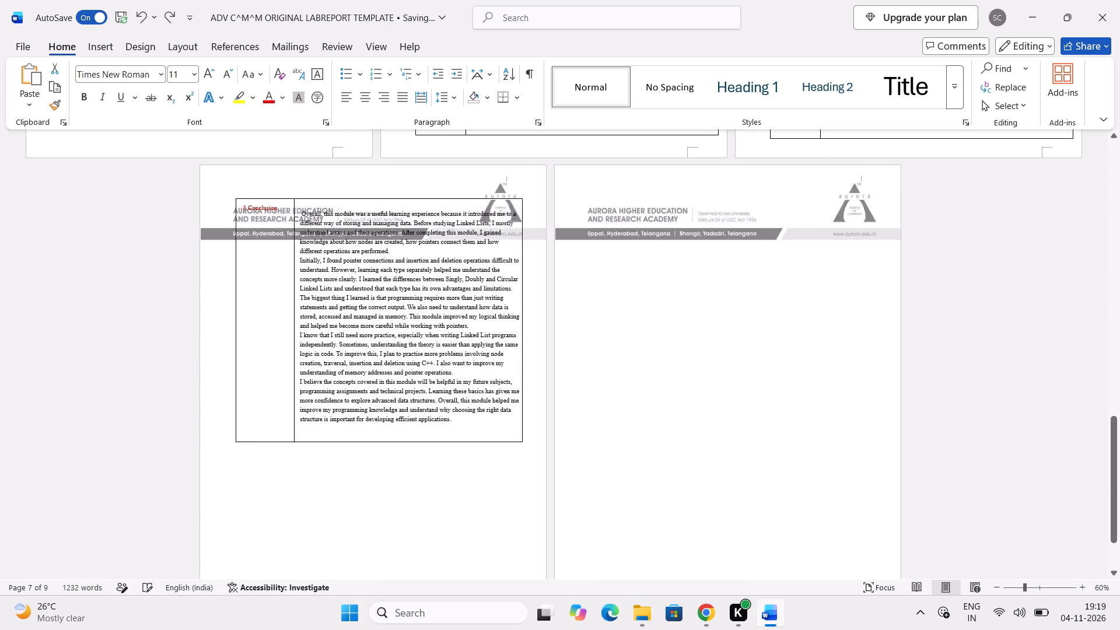
# Insert a new blank row below the screenshot in the 3.Learning and Key Insights row.
pyautogui.scroll(-4, 223, 261)
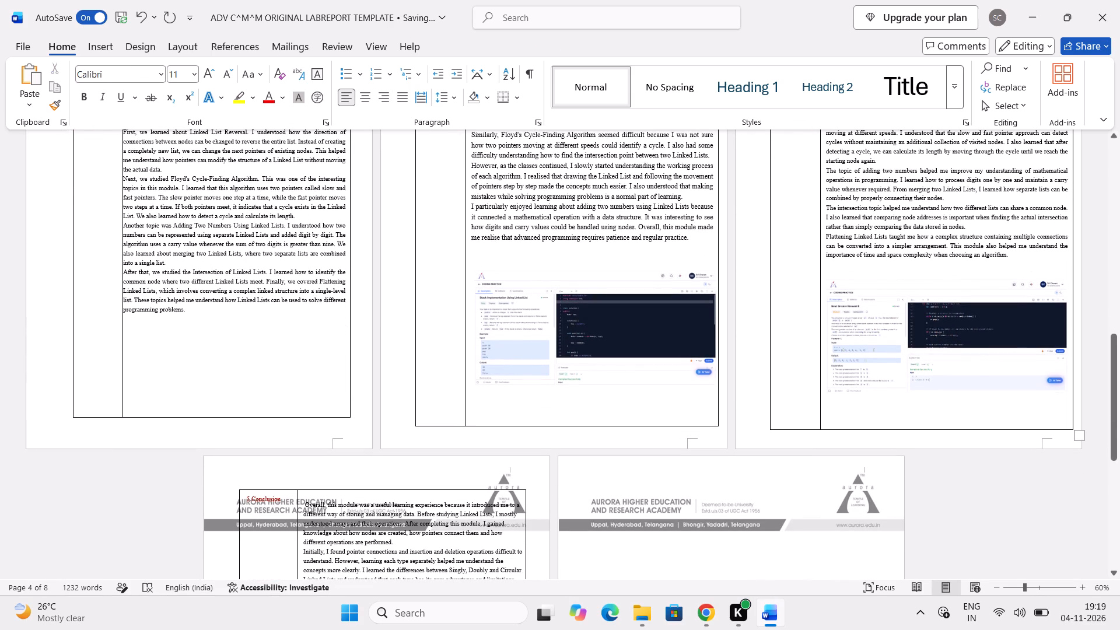
pyautogui.click(866, 423)
pyautogui.rightClick(866, 423)
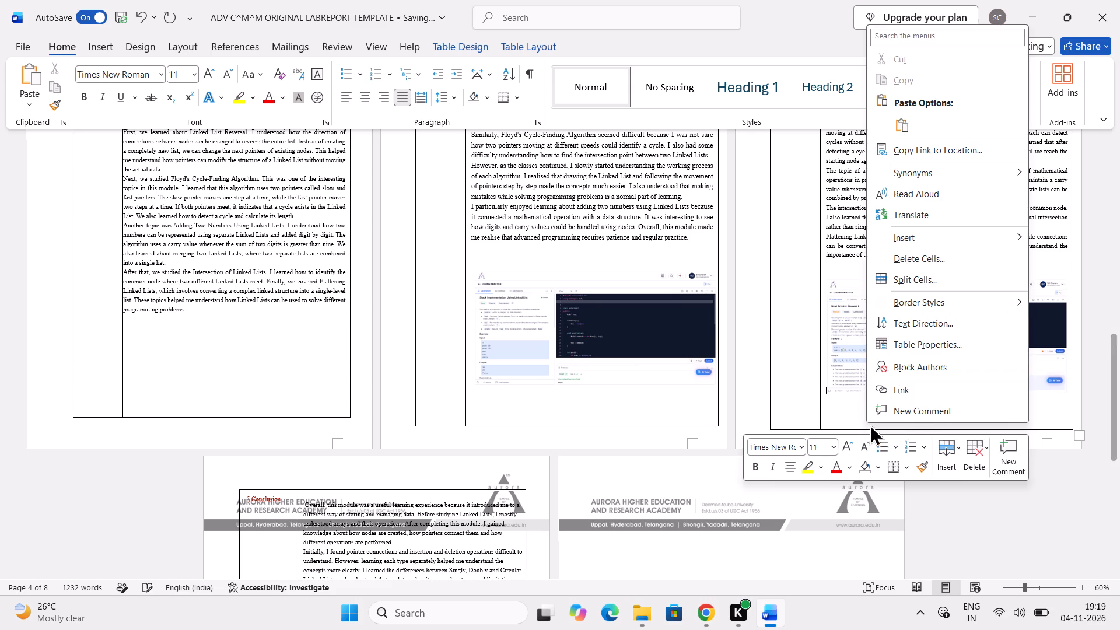
pyautogui.click(946, 454)
pyautogui.click(970, 514)
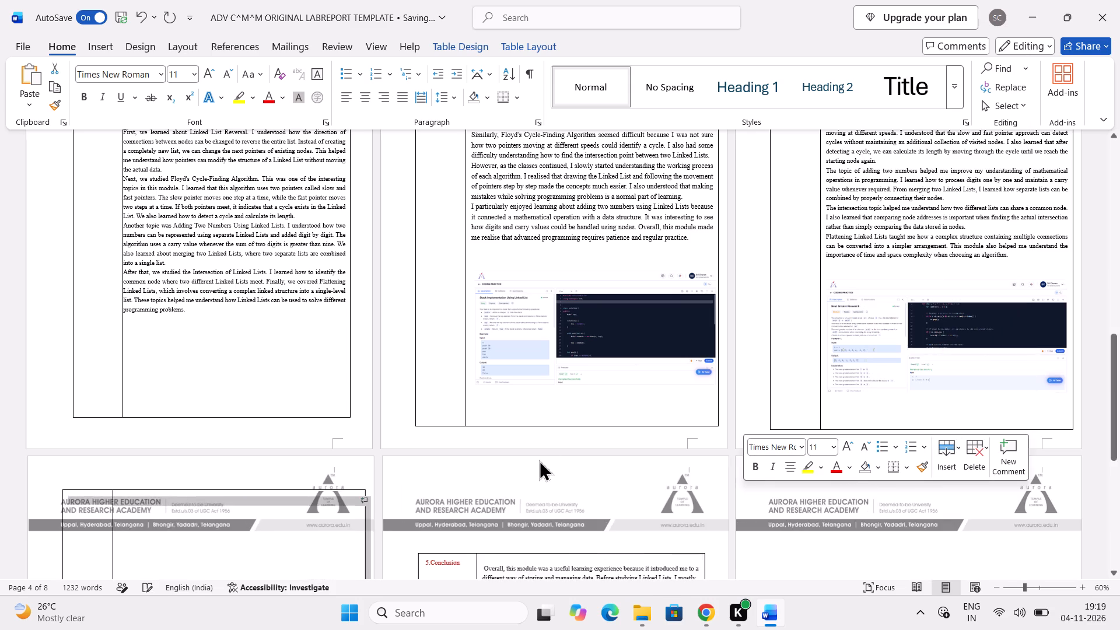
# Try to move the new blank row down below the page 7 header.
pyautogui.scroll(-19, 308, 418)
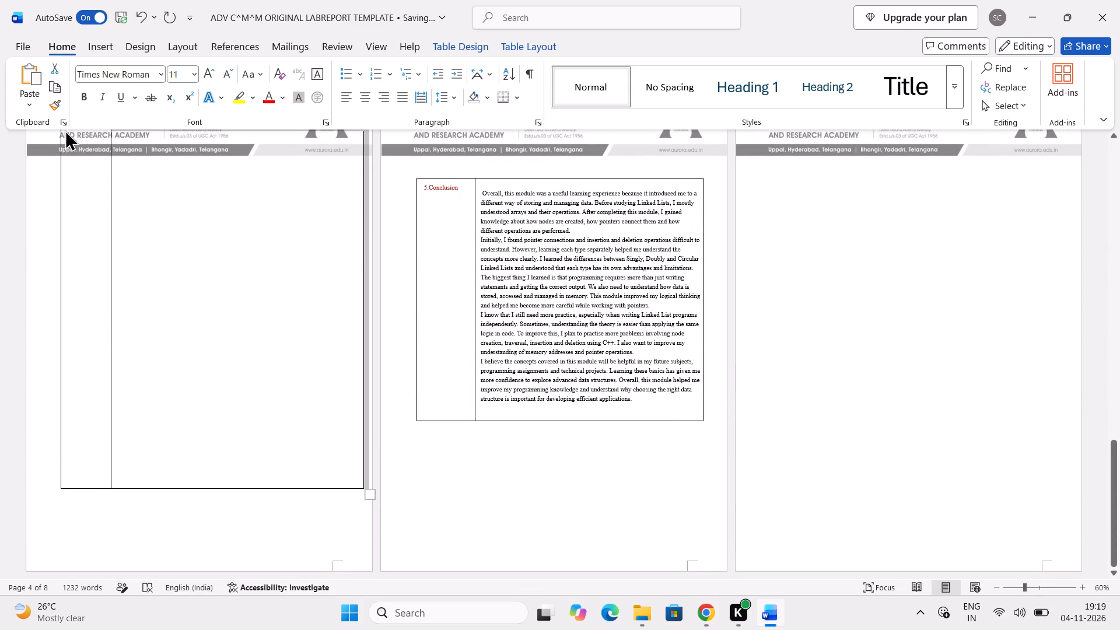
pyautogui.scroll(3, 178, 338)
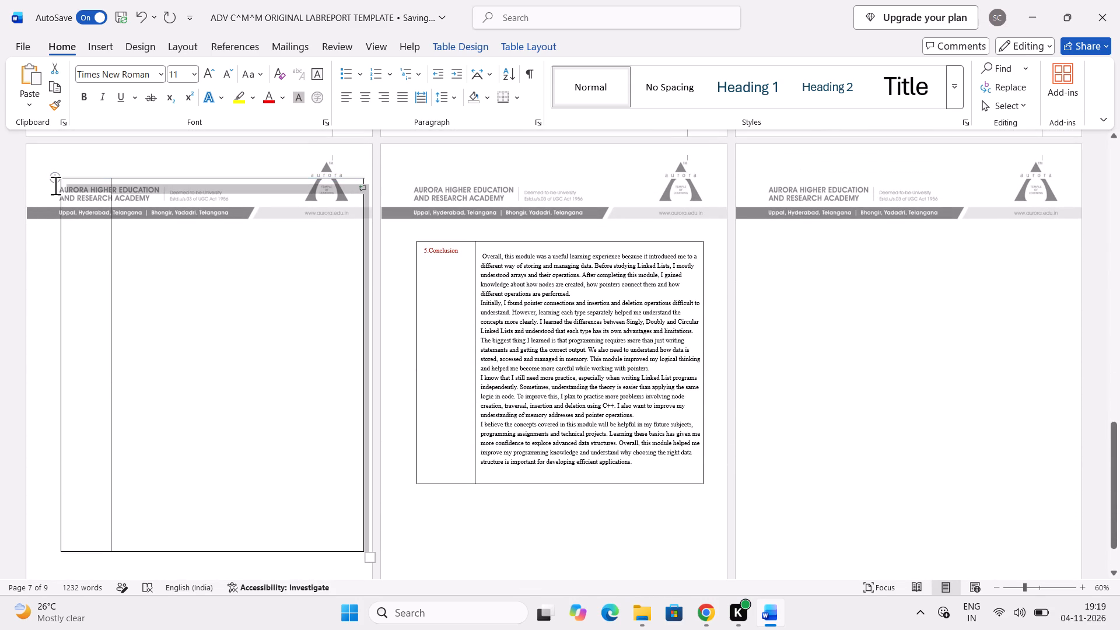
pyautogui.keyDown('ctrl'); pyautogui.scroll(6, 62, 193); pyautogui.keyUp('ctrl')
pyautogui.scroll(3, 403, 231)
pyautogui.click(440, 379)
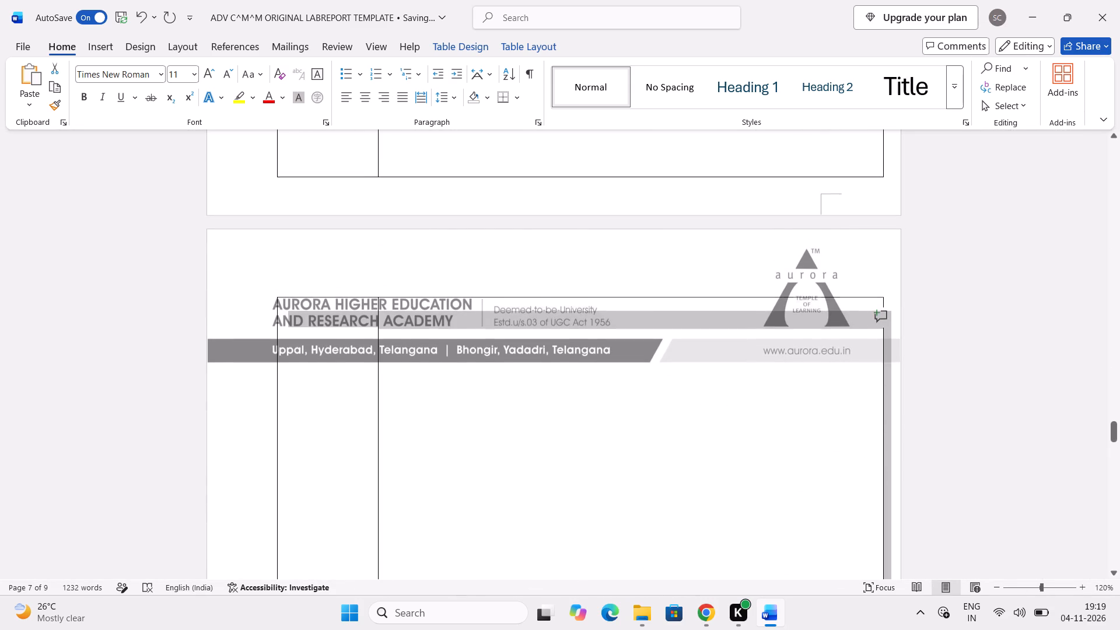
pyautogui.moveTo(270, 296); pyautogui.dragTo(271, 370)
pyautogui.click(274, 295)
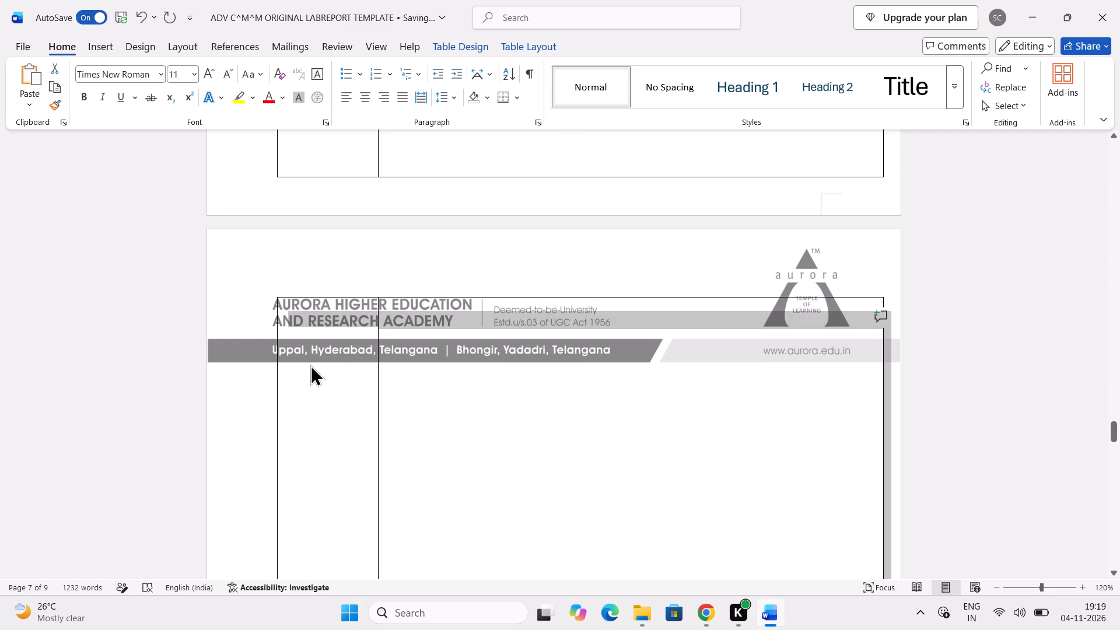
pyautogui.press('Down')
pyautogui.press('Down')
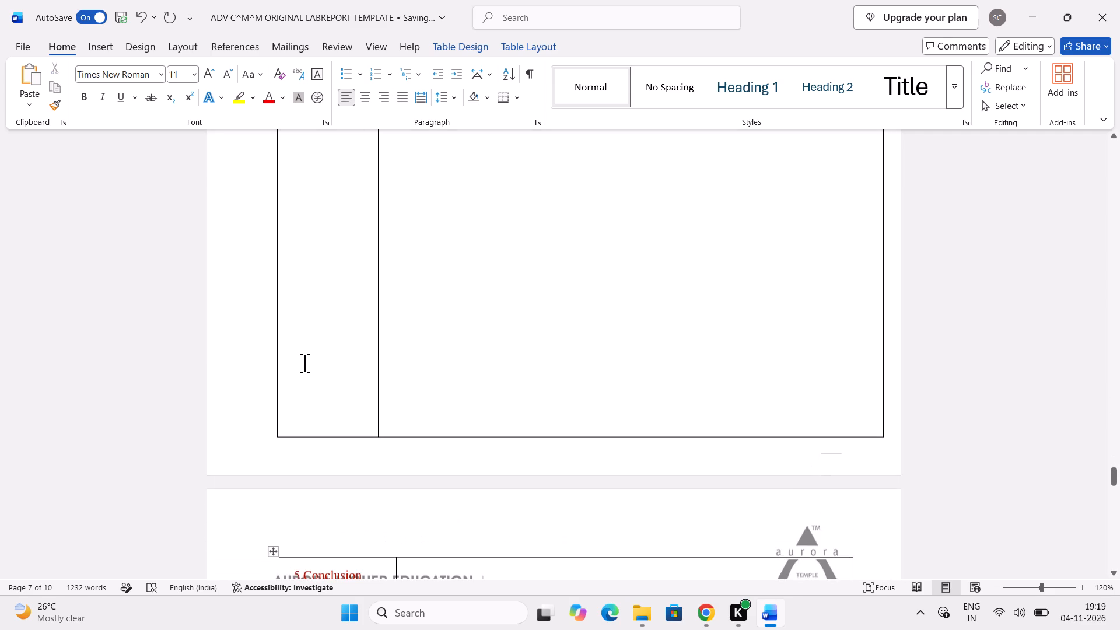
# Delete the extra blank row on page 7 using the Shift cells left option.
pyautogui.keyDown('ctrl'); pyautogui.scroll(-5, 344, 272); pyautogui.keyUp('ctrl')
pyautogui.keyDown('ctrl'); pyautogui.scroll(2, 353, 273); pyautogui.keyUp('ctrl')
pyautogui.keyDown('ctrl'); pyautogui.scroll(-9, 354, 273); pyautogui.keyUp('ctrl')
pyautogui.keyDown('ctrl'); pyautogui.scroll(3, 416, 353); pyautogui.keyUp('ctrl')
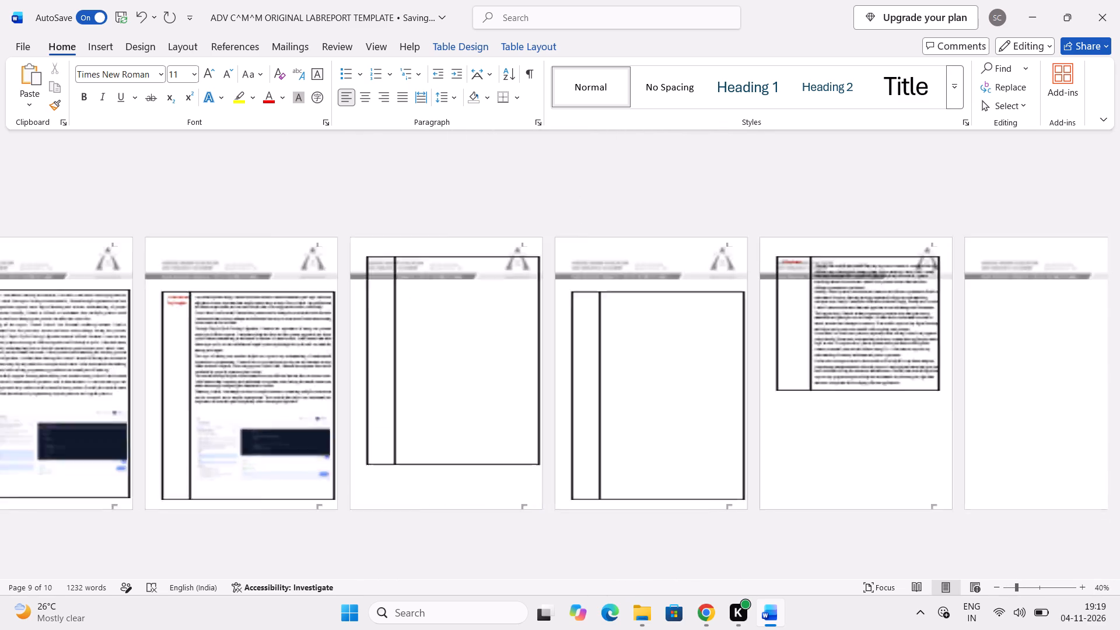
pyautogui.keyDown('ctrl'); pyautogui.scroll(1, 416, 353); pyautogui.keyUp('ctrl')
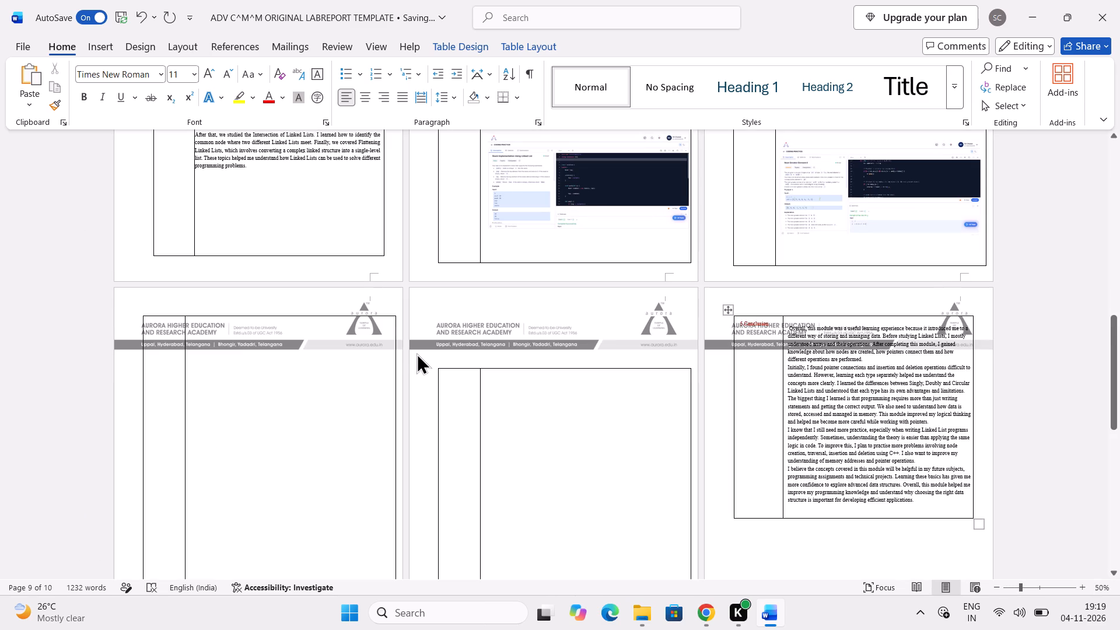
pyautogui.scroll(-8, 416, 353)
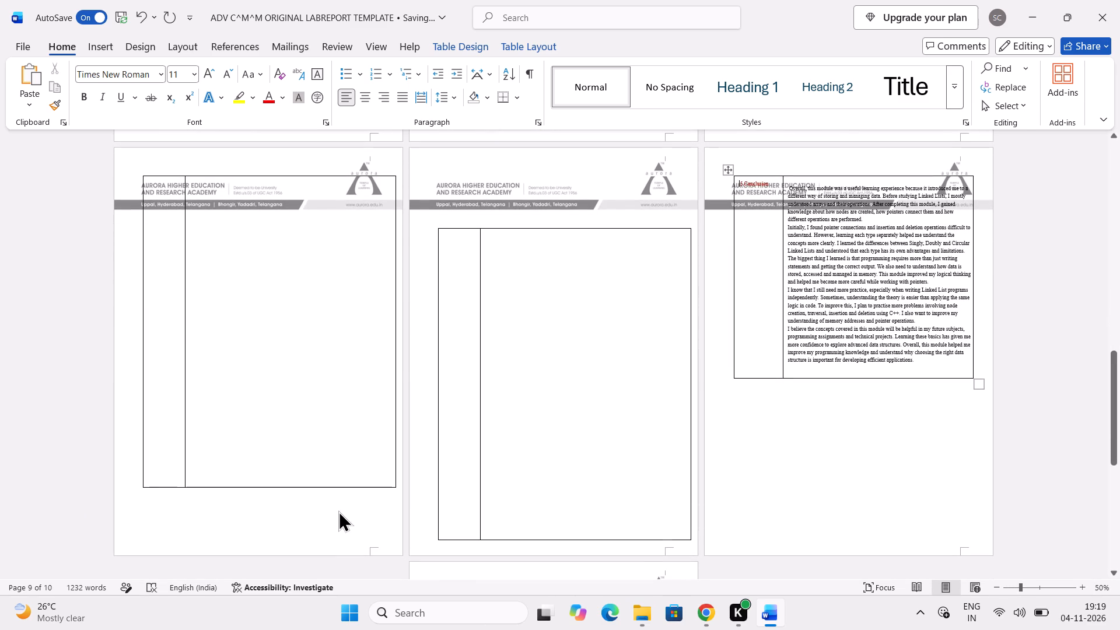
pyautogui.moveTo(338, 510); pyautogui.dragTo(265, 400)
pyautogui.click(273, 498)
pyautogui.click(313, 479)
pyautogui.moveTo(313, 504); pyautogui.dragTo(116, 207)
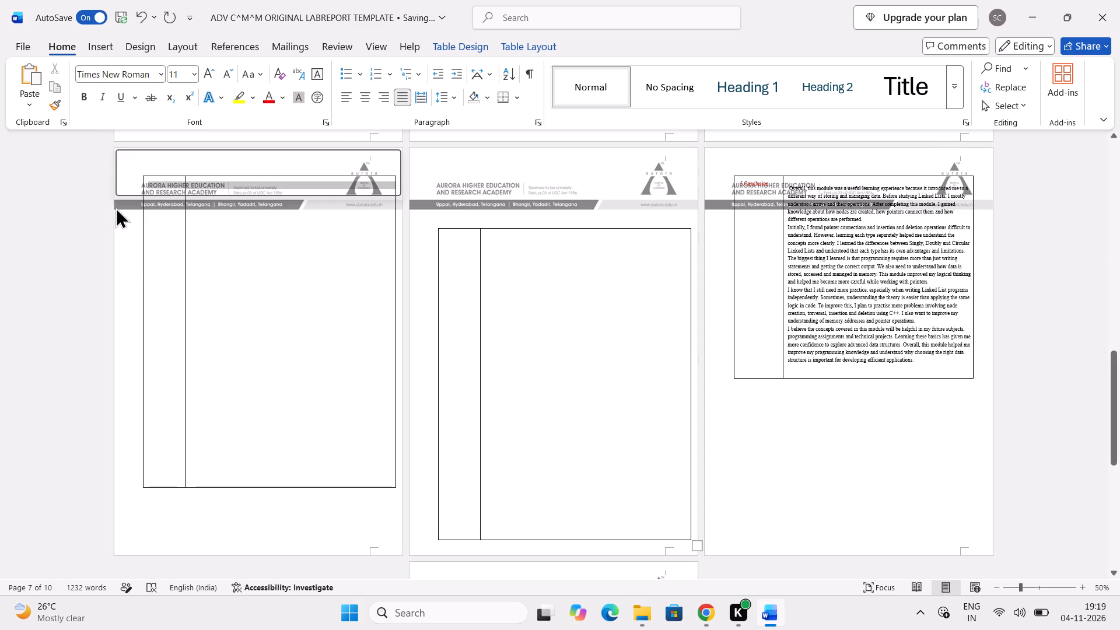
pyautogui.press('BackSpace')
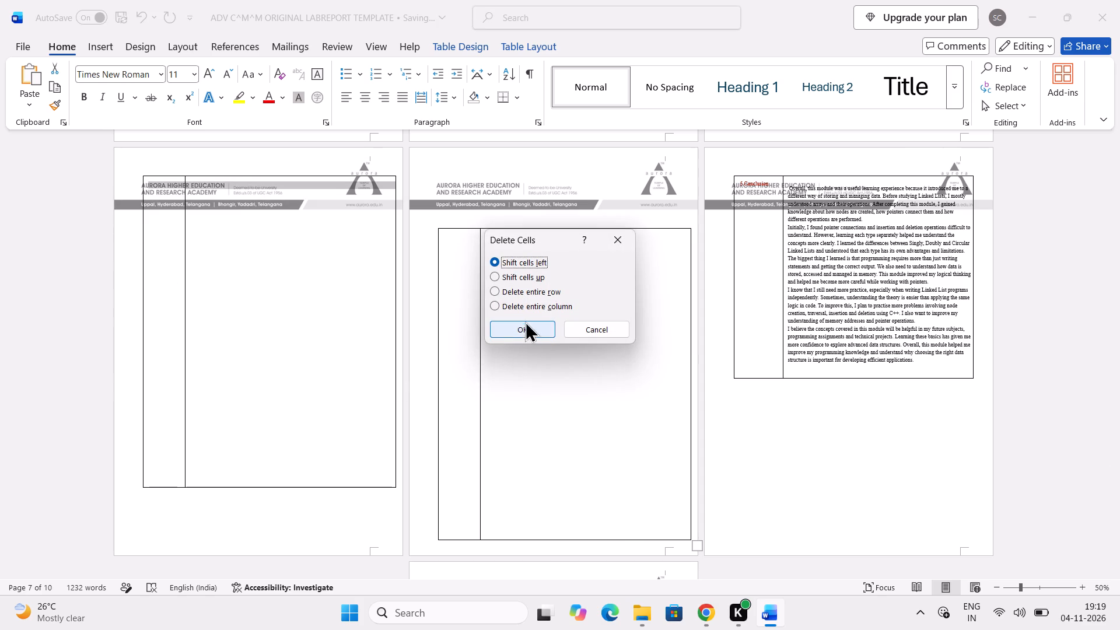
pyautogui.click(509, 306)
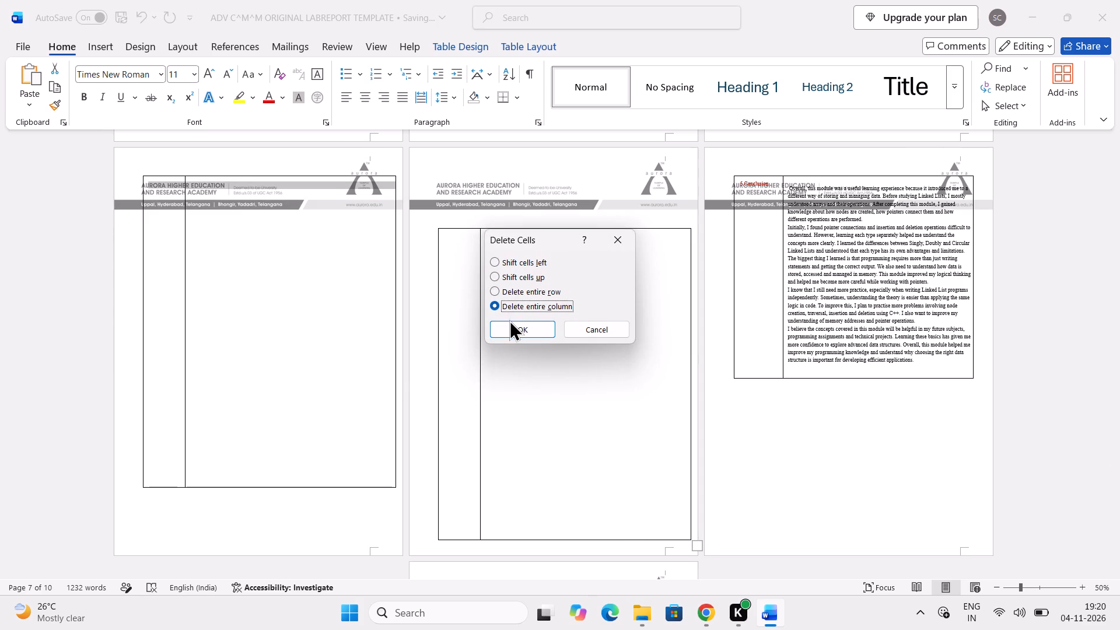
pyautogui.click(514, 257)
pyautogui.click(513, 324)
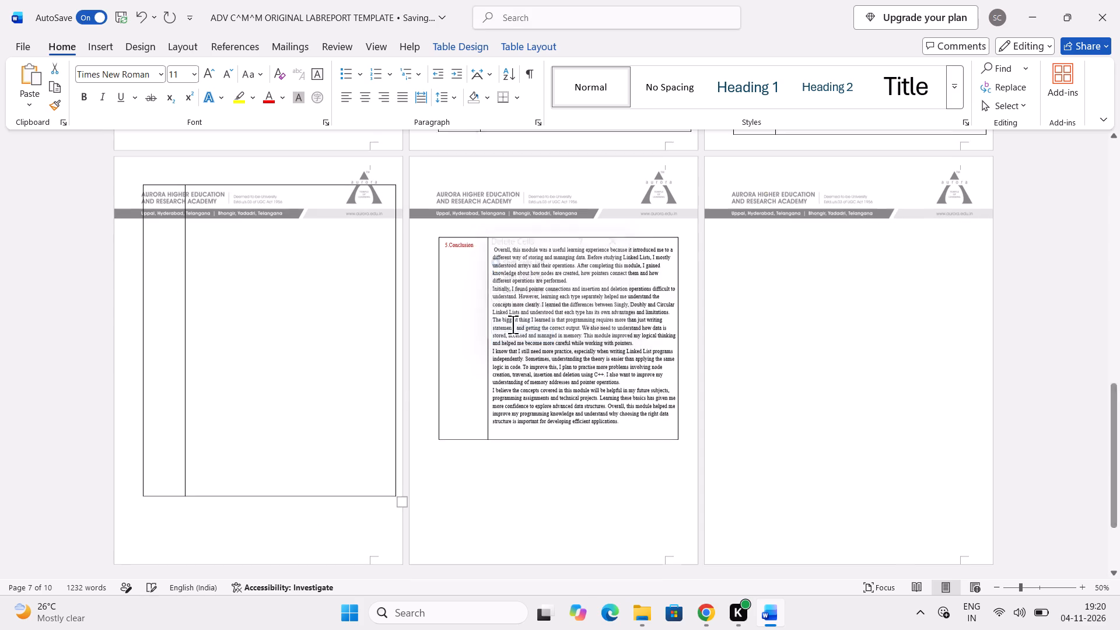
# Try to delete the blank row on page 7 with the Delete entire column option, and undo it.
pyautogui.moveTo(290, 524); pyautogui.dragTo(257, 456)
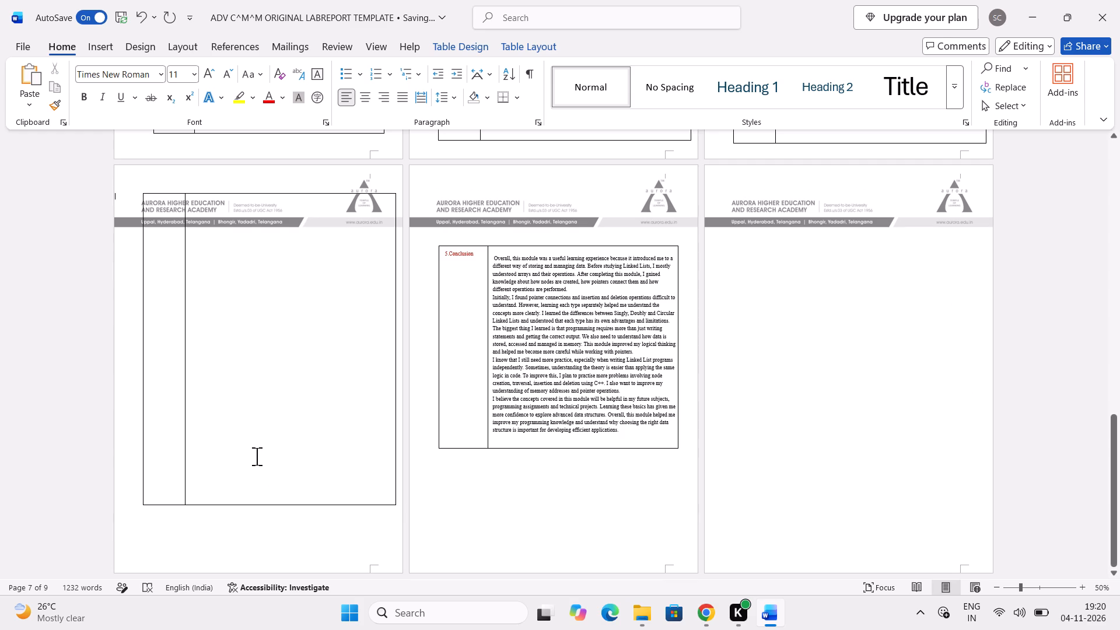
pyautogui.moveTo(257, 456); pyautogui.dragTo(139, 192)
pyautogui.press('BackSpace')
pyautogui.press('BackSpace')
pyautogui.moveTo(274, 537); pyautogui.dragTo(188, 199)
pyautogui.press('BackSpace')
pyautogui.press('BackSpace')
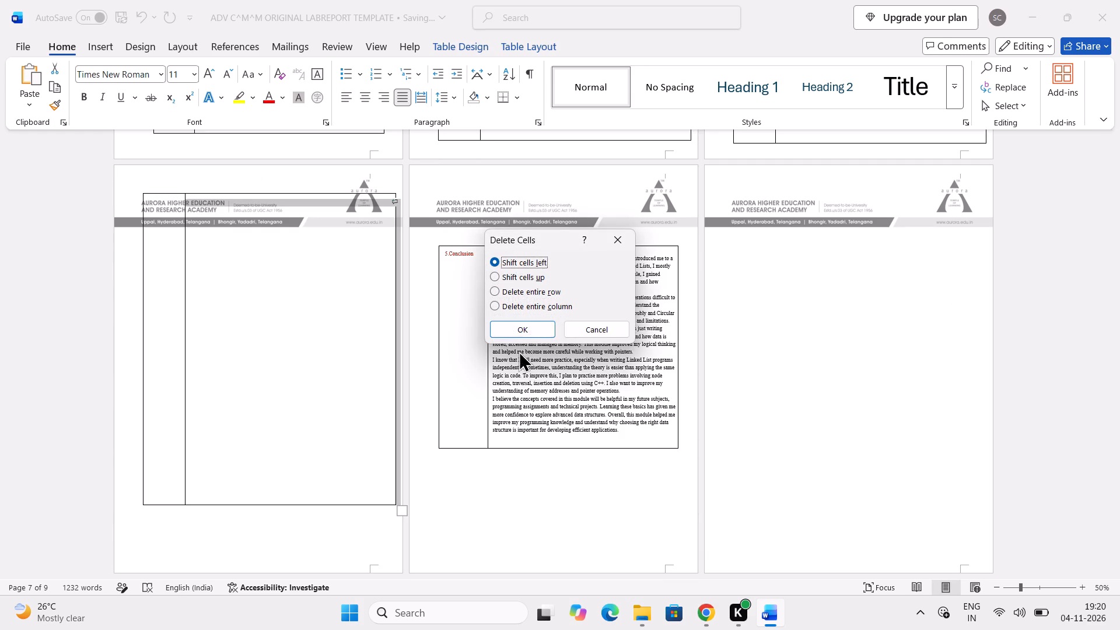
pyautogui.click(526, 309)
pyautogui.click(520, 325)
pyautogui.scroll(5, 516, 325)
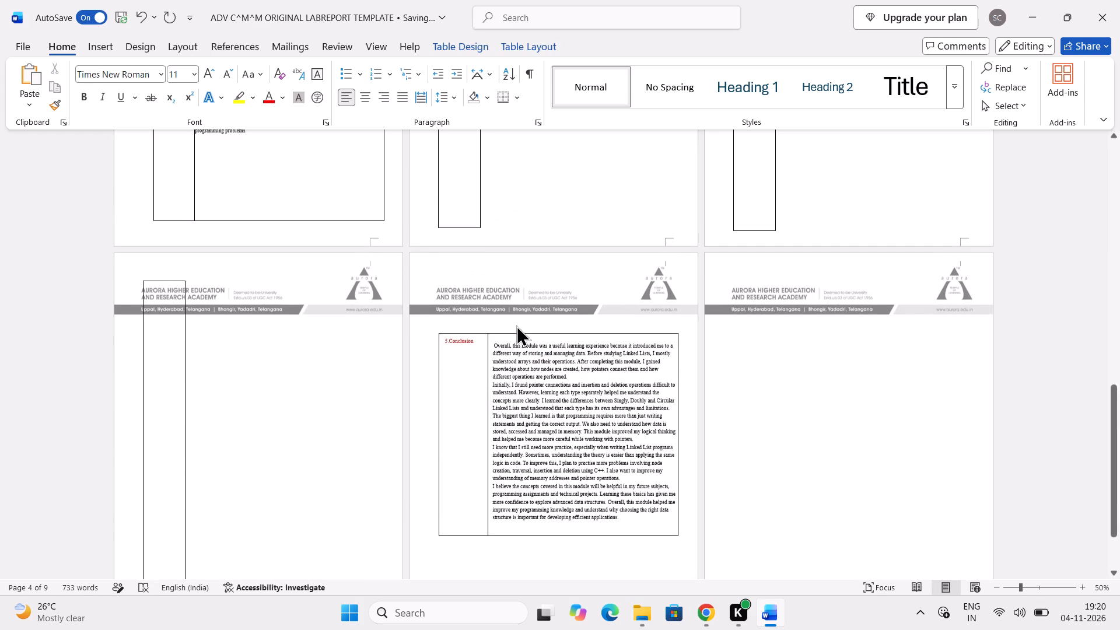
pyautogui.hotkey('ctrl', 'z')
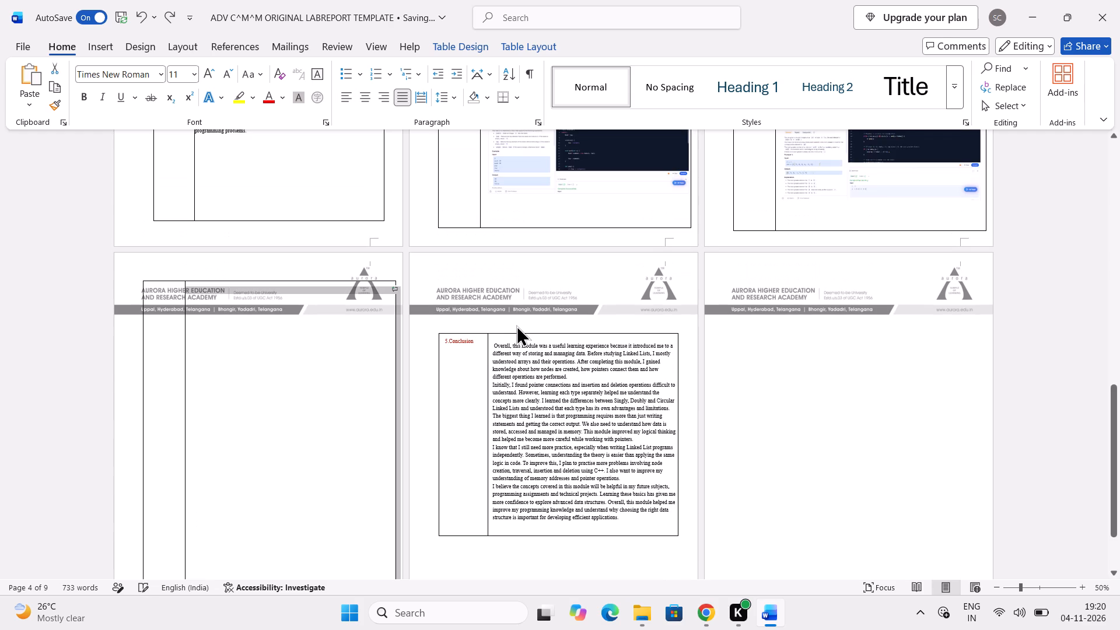
# Select the whole blank row on page 7, above the 5.Conclusion row, and delete it.
pyautogui.scroll(6, 518, 325)
pyautogui.scroll(-5, 520, 362)
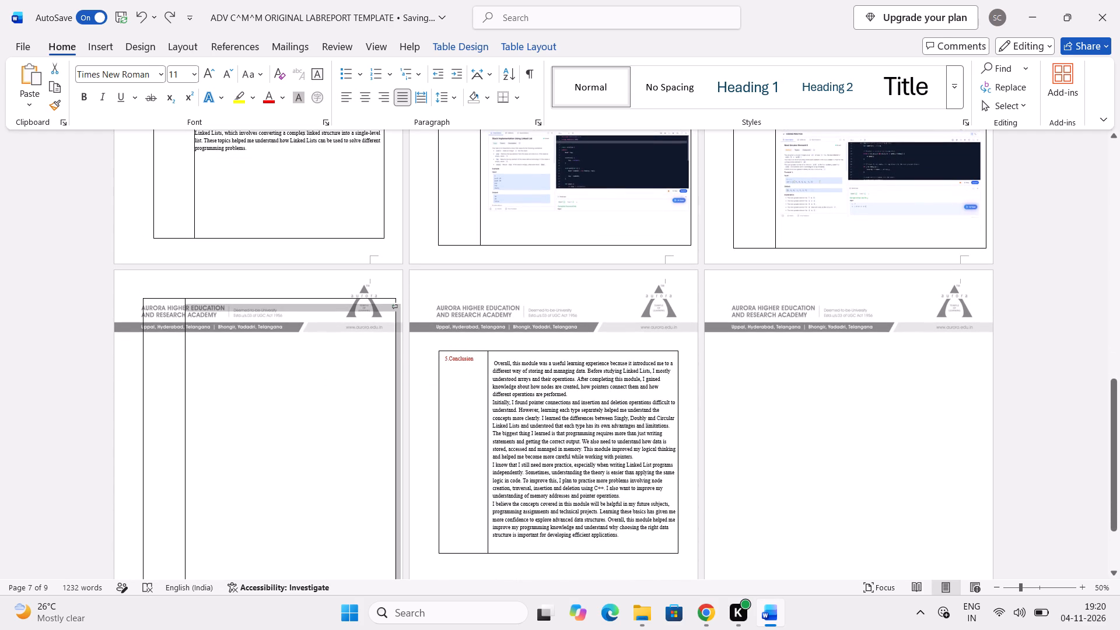
pyautogui.scroll(-10, 251, 426)
pyautogui.click(261, 548)
pyautogui.moveTo(288, 540); pyautogui.dragTo(288, 539)
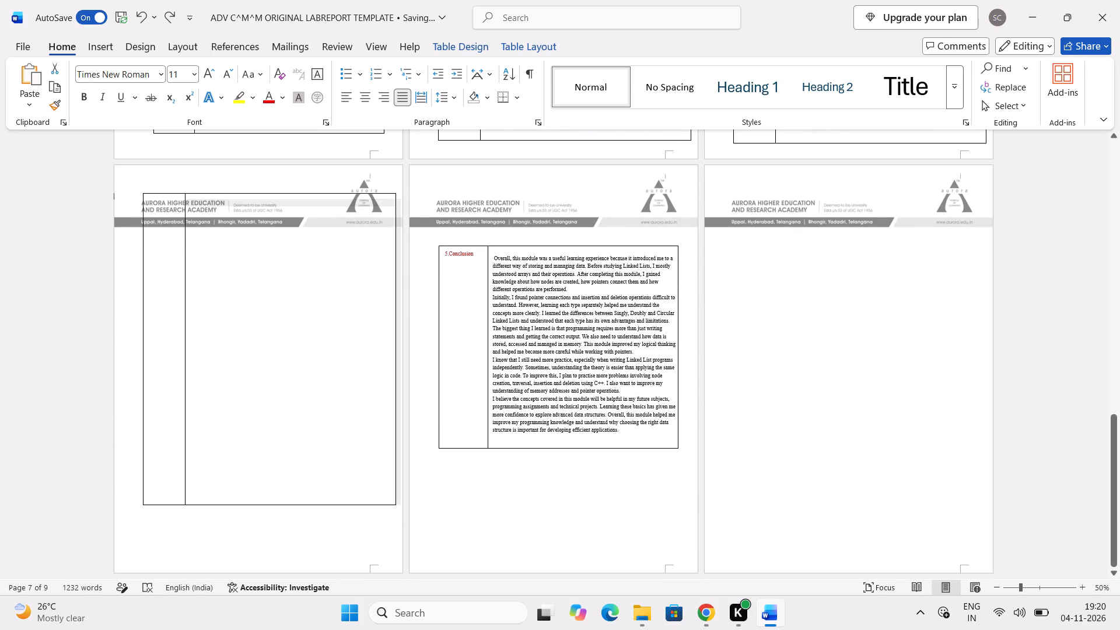
pyautogui.moveTo(288, 539); pyautogui.dragTo(162, 268)
pyautogui.press('BackSpace')
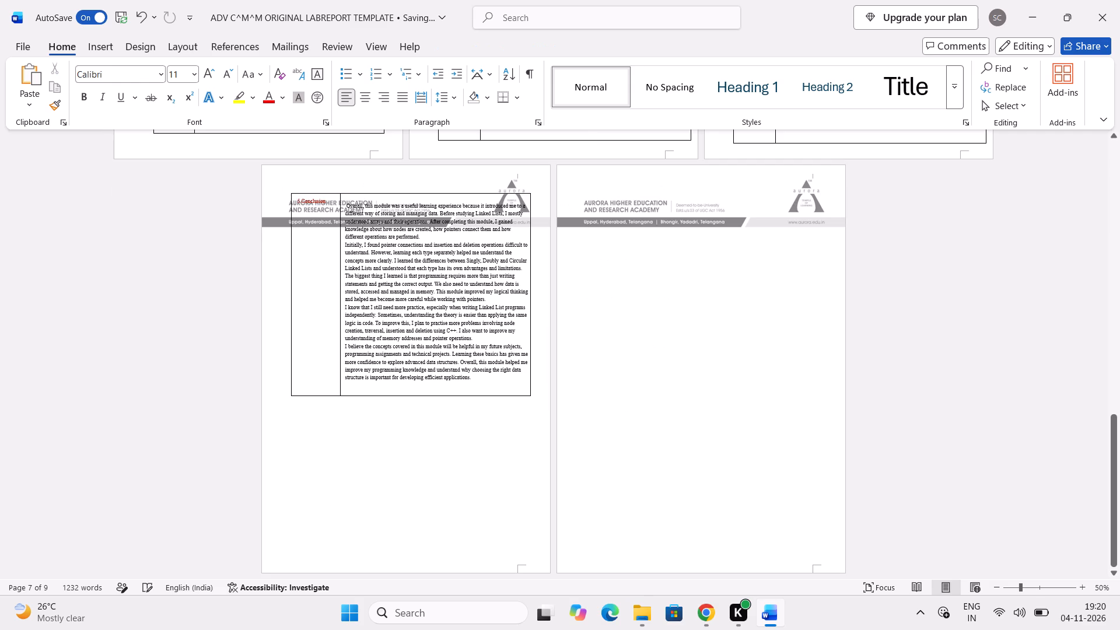
# Reposition the 5.Conclusion table on page 7 just below the page header, roughly aligned with the header text.
pyautogui.scroll(8, 561, 317)
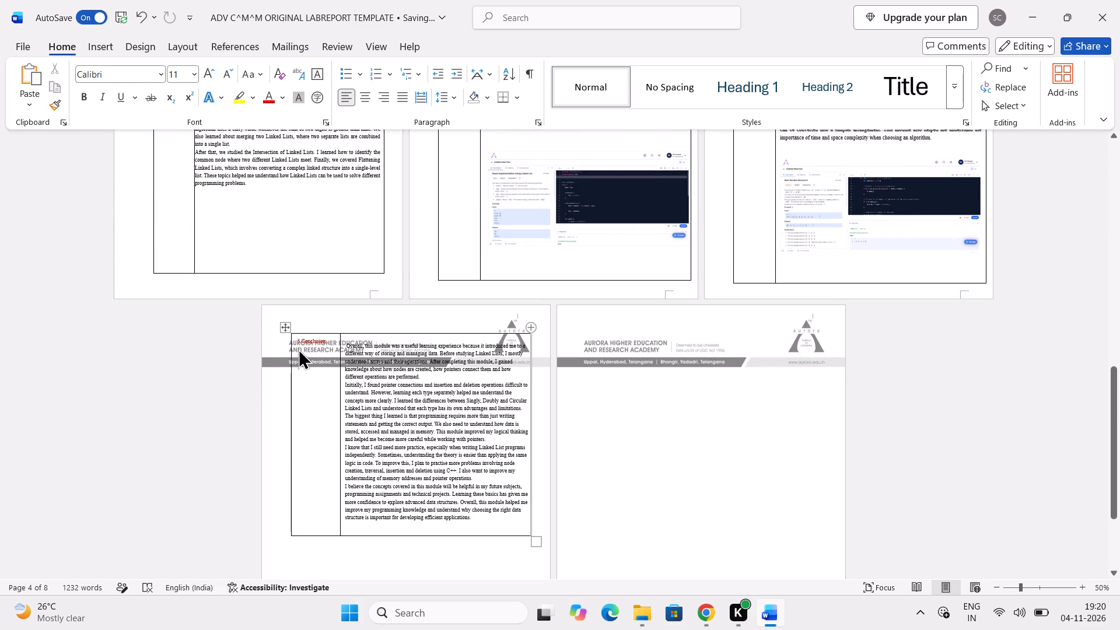
pyautogui.scroll(-11, 296, 327)
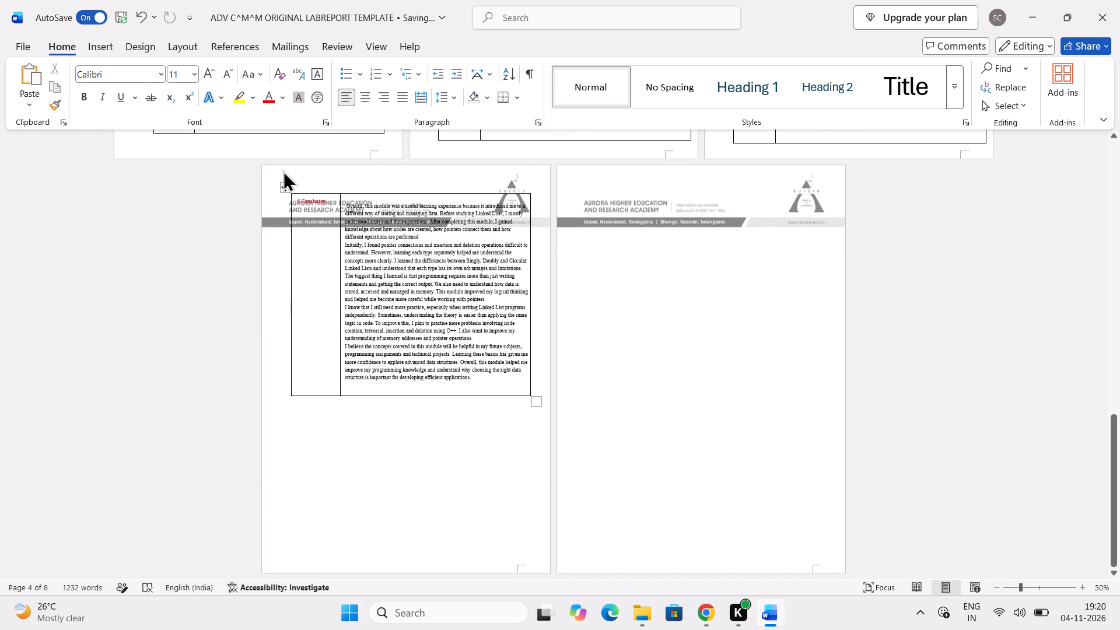
pyautogui.moveTo(284, 186); pyautogui.dragTo(283, 278)
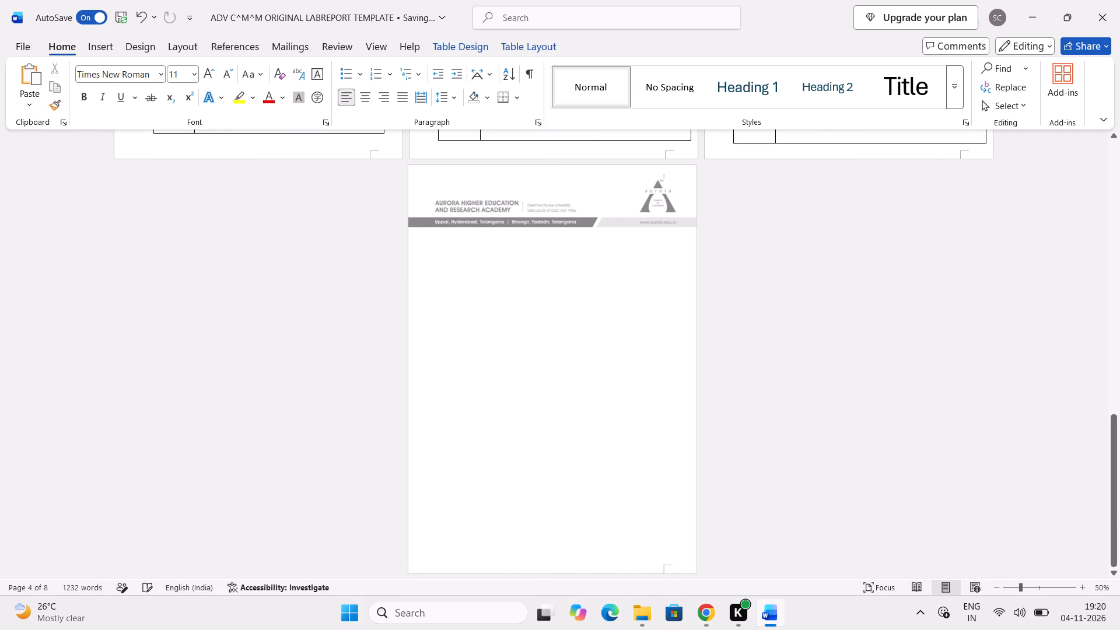
pyautogui.scroll(18, 564, 282)
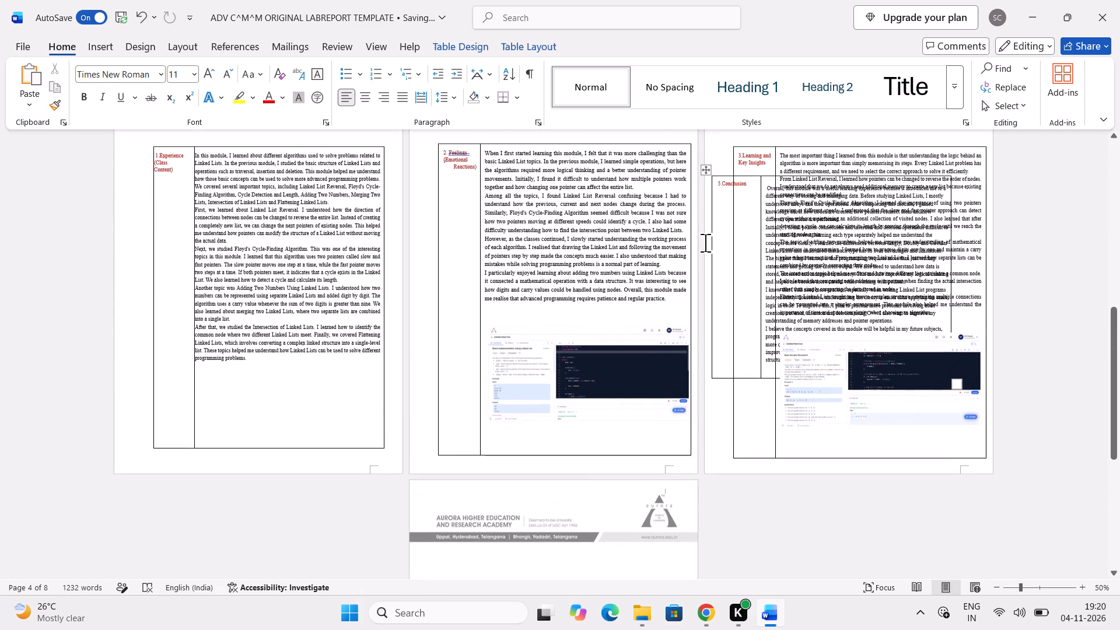
pyautogui.moveTo(708, 170); pyautogui.dragTo(515, 509)
pyautogui.scroll(-3, 520, 506)
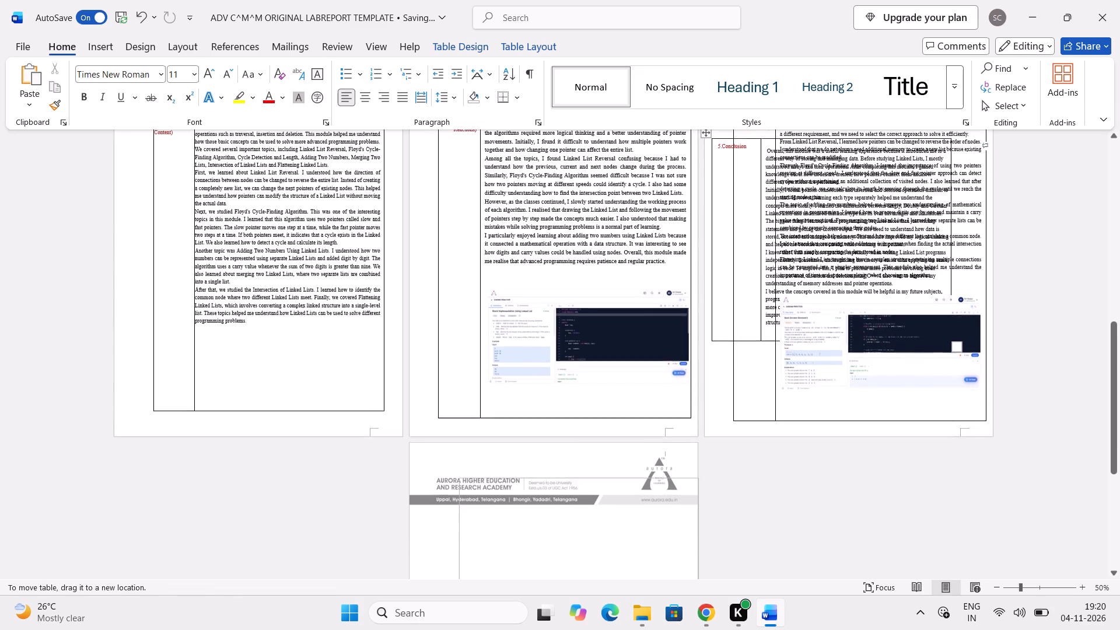
pyautogui.scroll(-1, 515, 509)
pyautogui.moveTo(515, 509); pyautogui.dragTo(432, 496)
pyautogui.scroll(-4, 485, 526)
pyautogui.middleClick(475, 548)
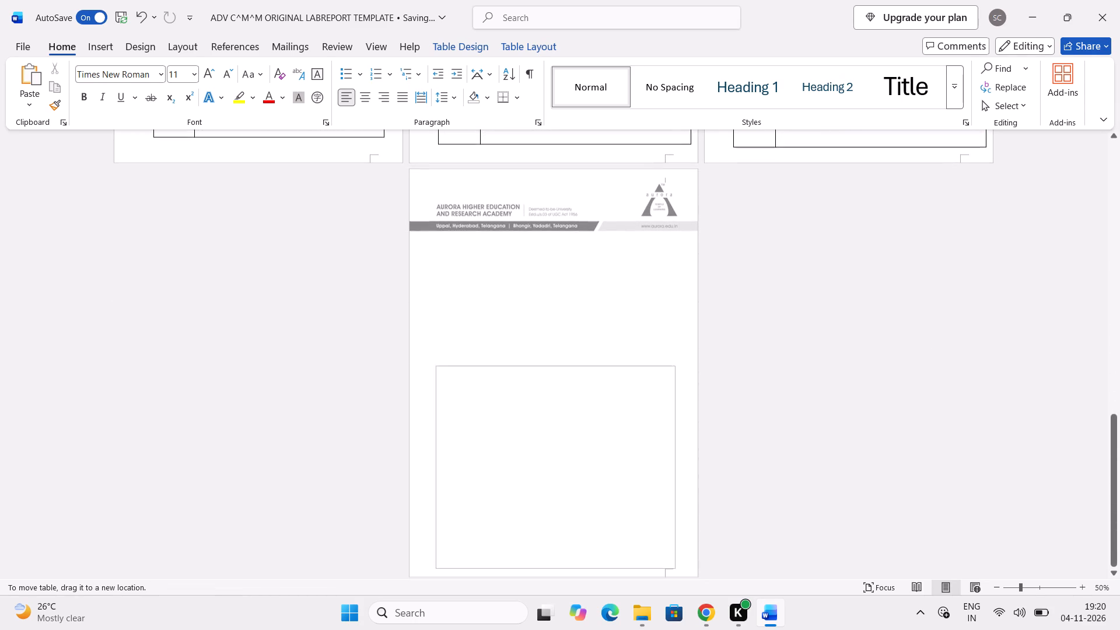
pyautogui.moveTo(432, 496); pyautogui.dragTo(429, 437)
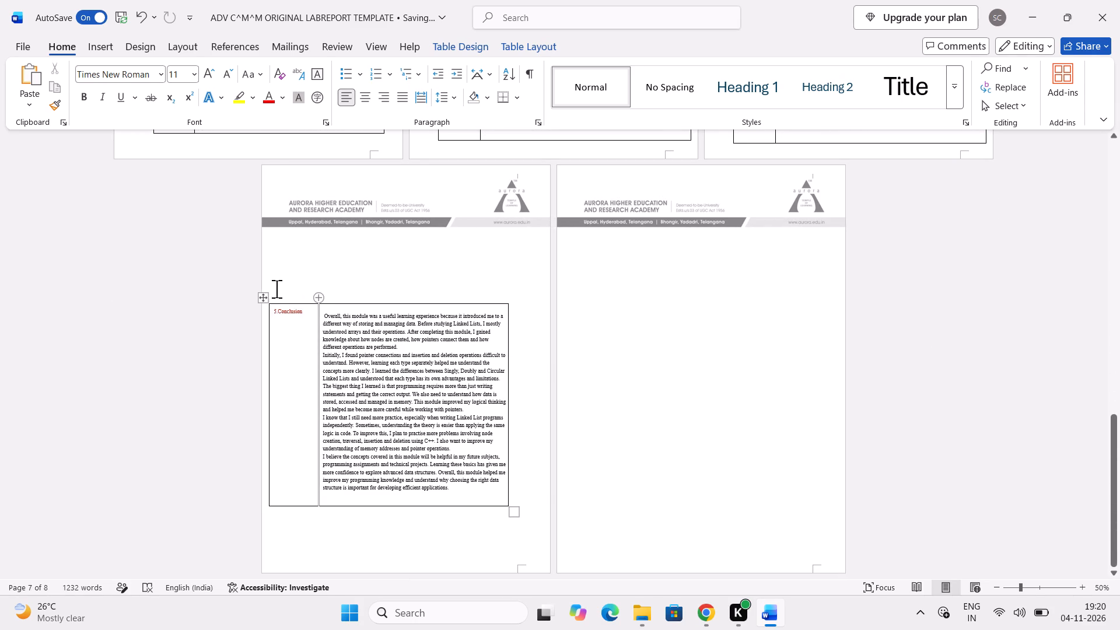
pyautogui.moveTo(263, 297); pyautogui.dragTo(292, 250)
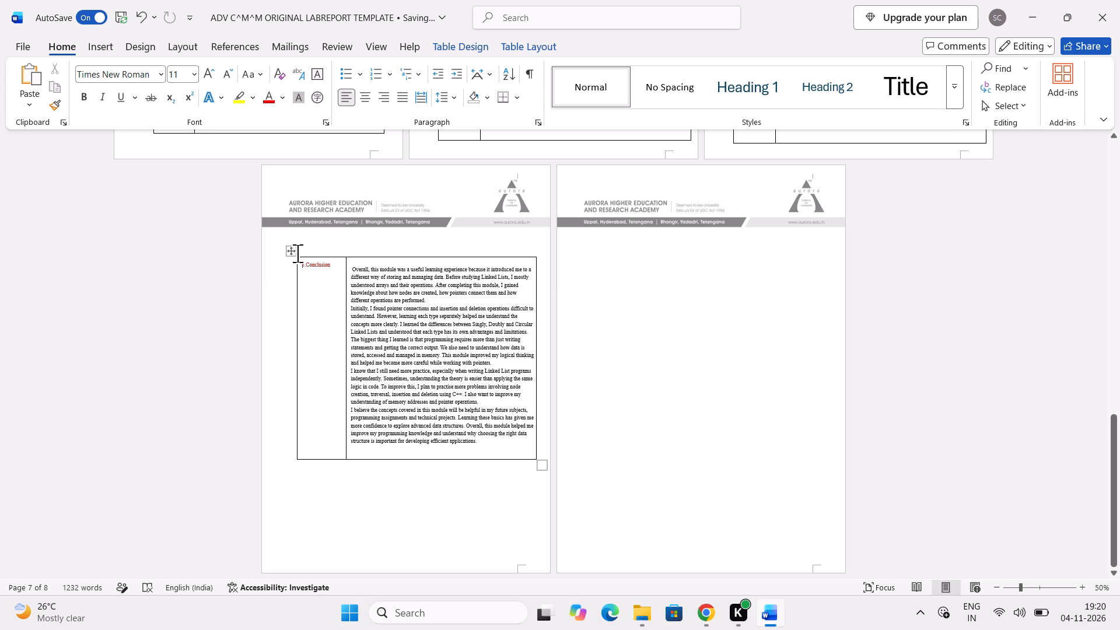
pyautogui.moveTo(292, 253); pyautogui.dragTo(293, 244)
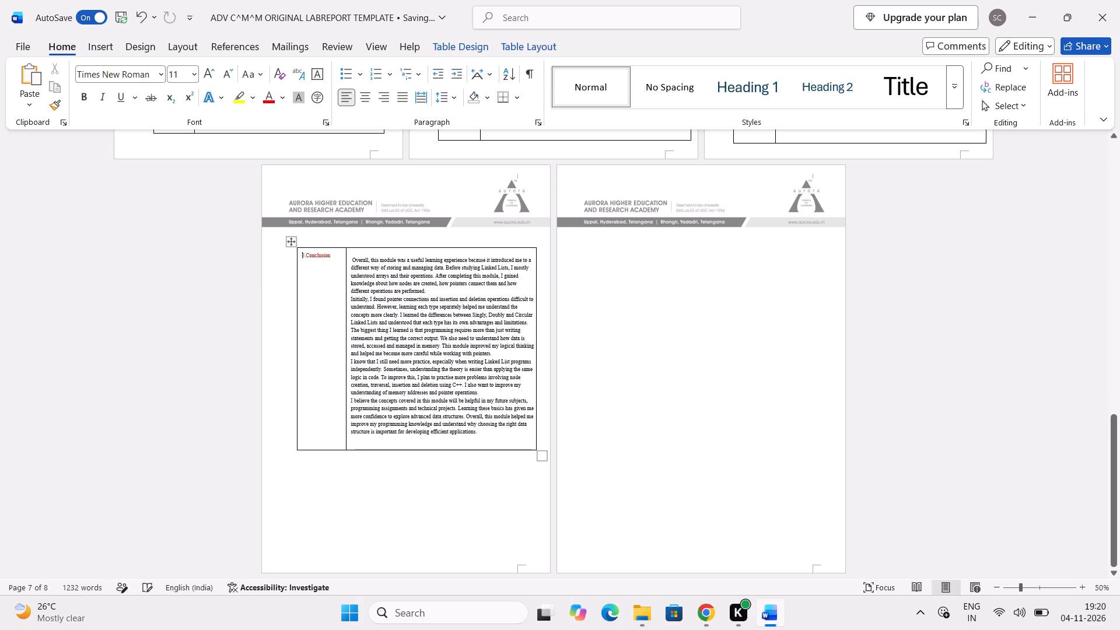
# Insert a blank row below the 5.Conclusion row.
pyautogui.rightClick(449, 441)
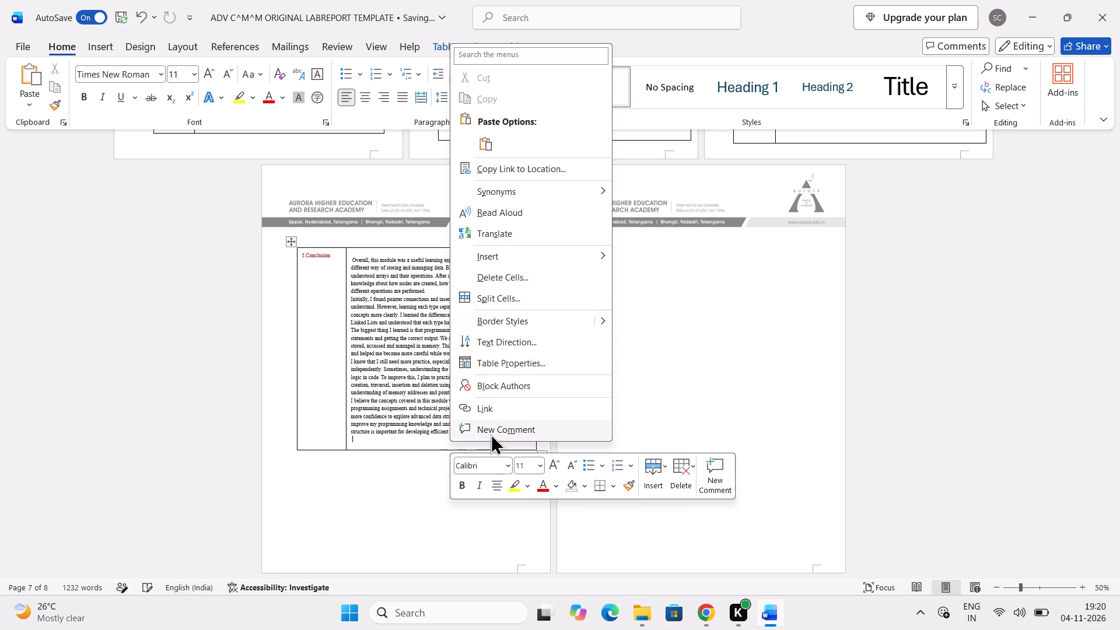
pyautogui.click(652, 467)
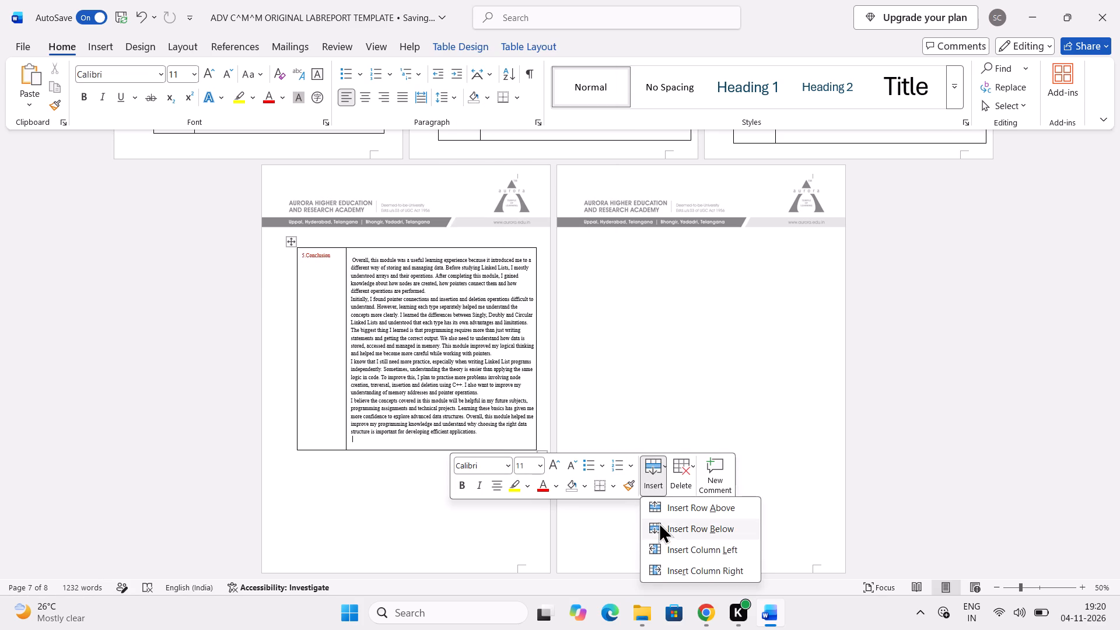
pyautogui.click(661, 522)
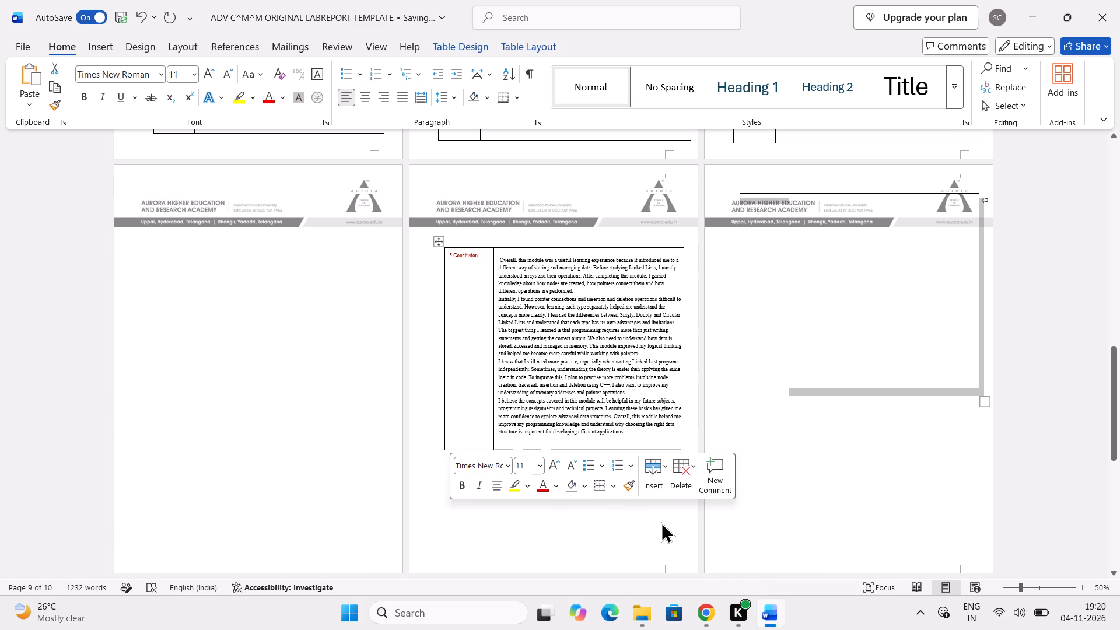
pyautogui.click(798, 332)
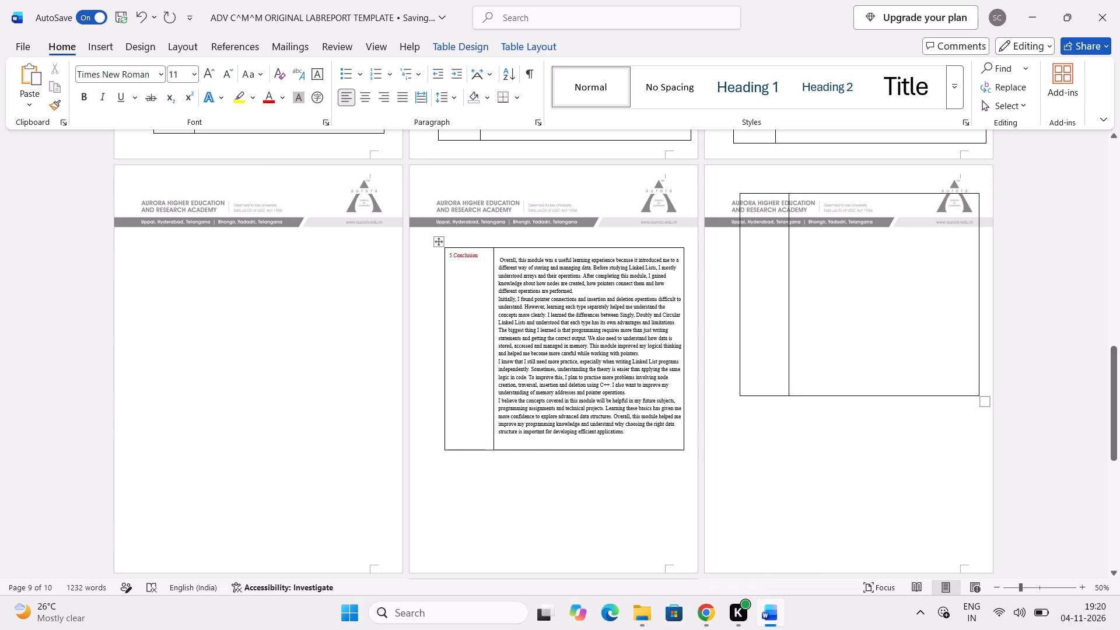
# Remove the empty page 7 before the 5.Conclusion table by deleting its blank lines.
pyautogui.click(241, 271)
pyautogui.press('Delete')
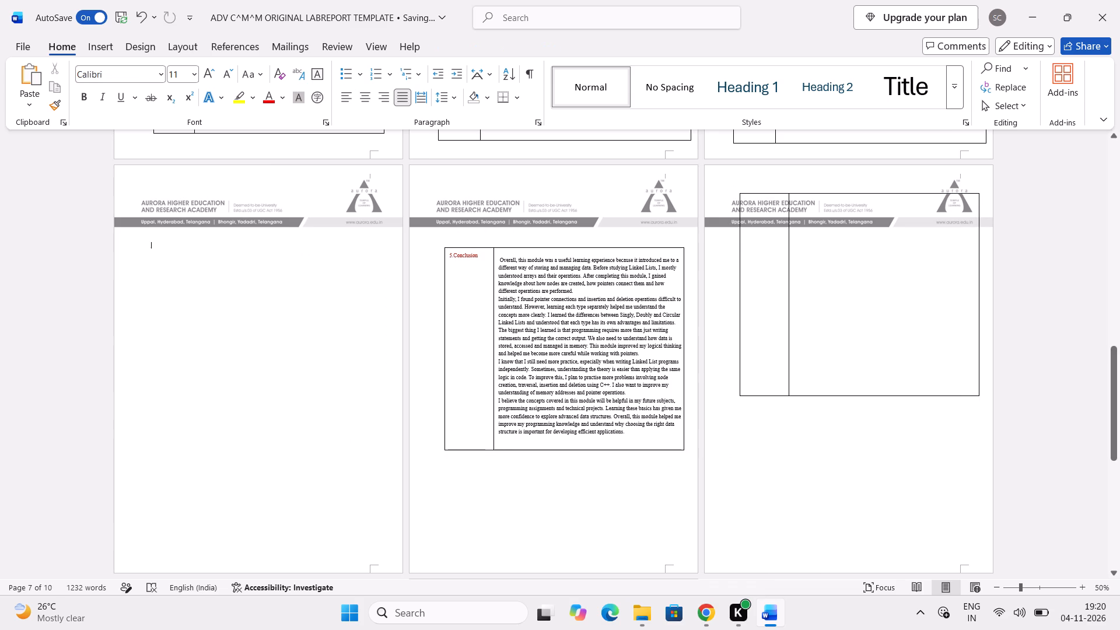
pyautogui.press('Delete')
pyautogui.press('Delete')
pyautogui.press('Delete')
pyautogui.press('Delete')
pyautogui.press('Delete')
pyautogui.press('Delete')
pyautogui.press('Delete')
pyautogui.press('Delete')
pyautogui.press('Delete')
pyautogui.press('Delete')
pyautogui.press('Delete')
pyautogui.press('Delete')
pyautogui.press('Delete')
pyautogui.press('Delete')
pyautogui.press('Delete')
pyautogui.press('Delete')
pyautogui.press('Delete')
pyautogui.press('Delete')
pyautogui.press('Delete')
pyautogui.press('Delete')
pyautogui.press('BackSpace')
pyautogui.press('BackSpace')
pyautogui.press('BackSpace')
pyautogui.press('BackSpace')
# Erase the Conclusion heading text in the page 7 row and enter "4. " in its place.
pyautogui.scroll(9, 240, 311)
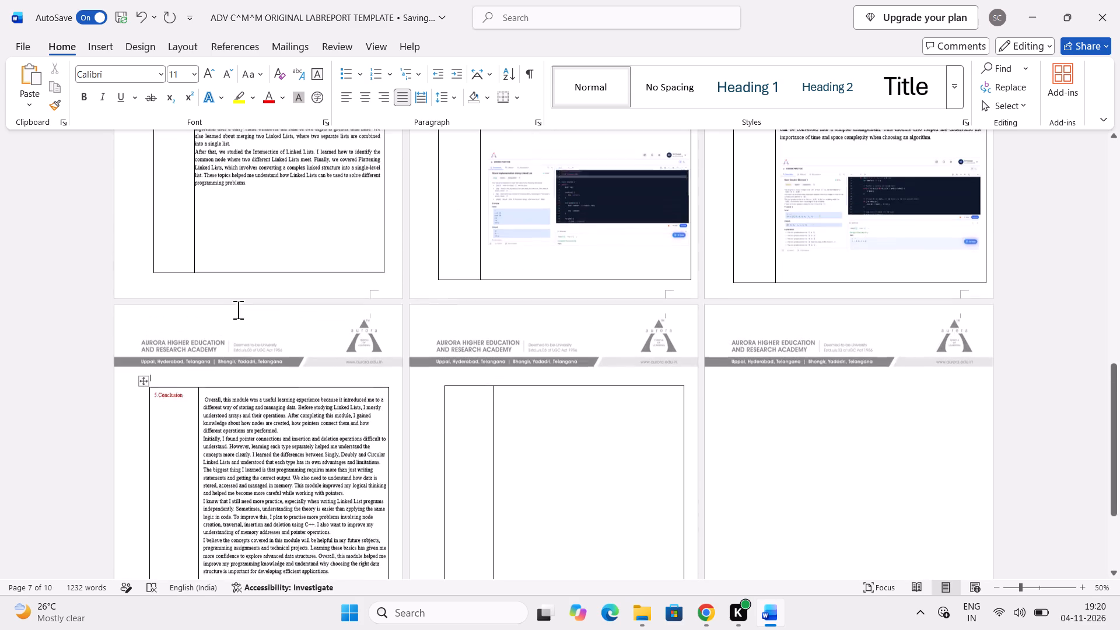
pyautogui.scroll(-9, 195, 323)
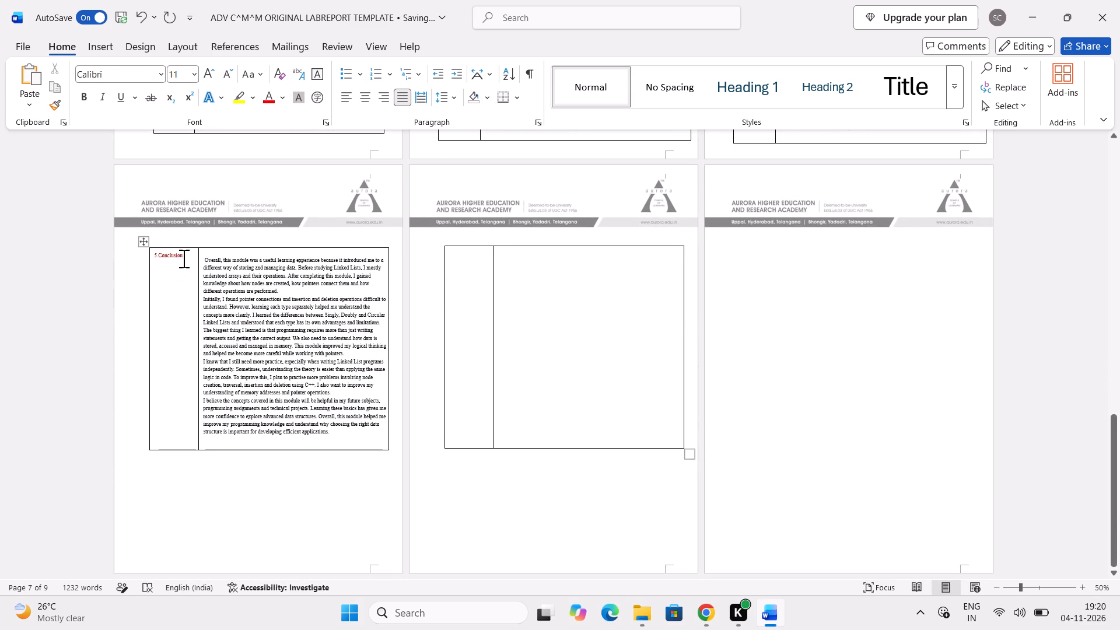
pyautogui.click(184, 258)
pyautogui.press('BackSpace')
pyautogui.press('BackSpace')
pyautogui.press('BackSpace')
pyautogui.press('BackSpace')
pyautogui.press('BackSpace')
pyautogui.press('BackSpace')
pyautogui.press('BackSpace')
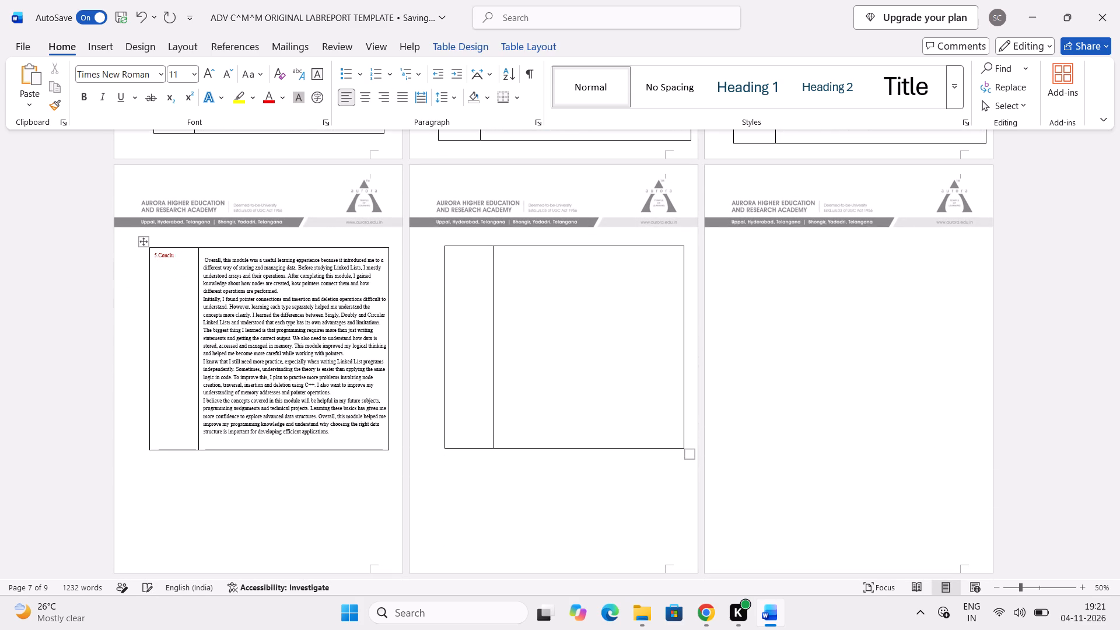
pyautogui.press('BackSpace')
pyautogui.press('BackSpace')
pyautogui.press('BackSpace')
pyautogui.press('BackSpace')
pyautogui.press('BackSpace')
pyautogui.write('4.')
pyautogui.press('space')
pyautogui.hotkey('alt', 'Tab')
pyautogui.hotkey('alt', 'Tab')
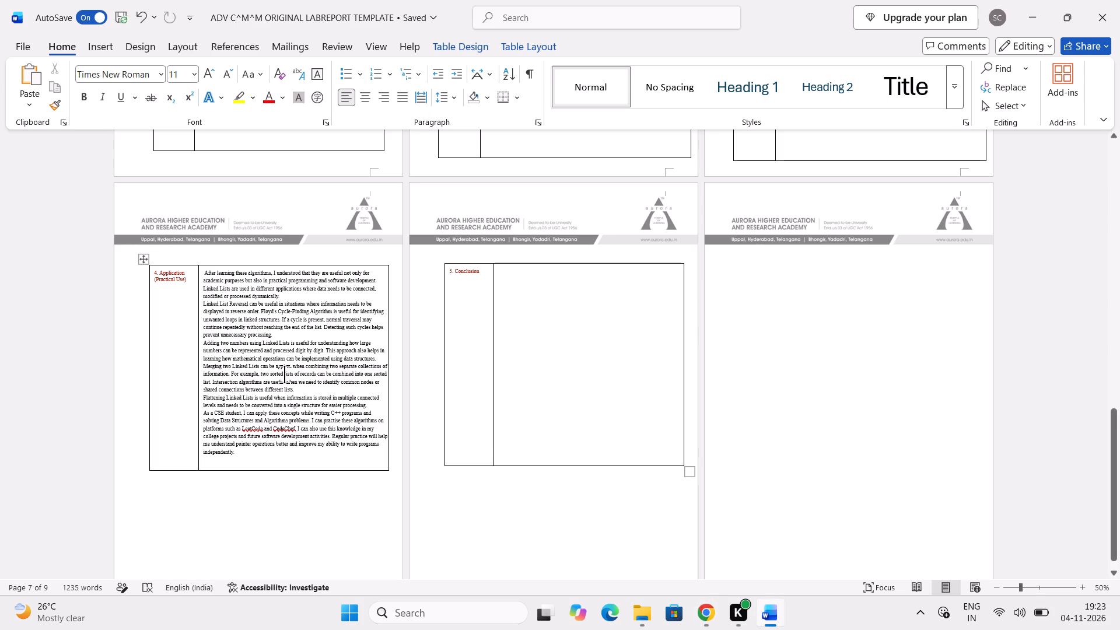
pyautogui.click(306, 388)
pyautogui.hotkey('ctrl', 'v')
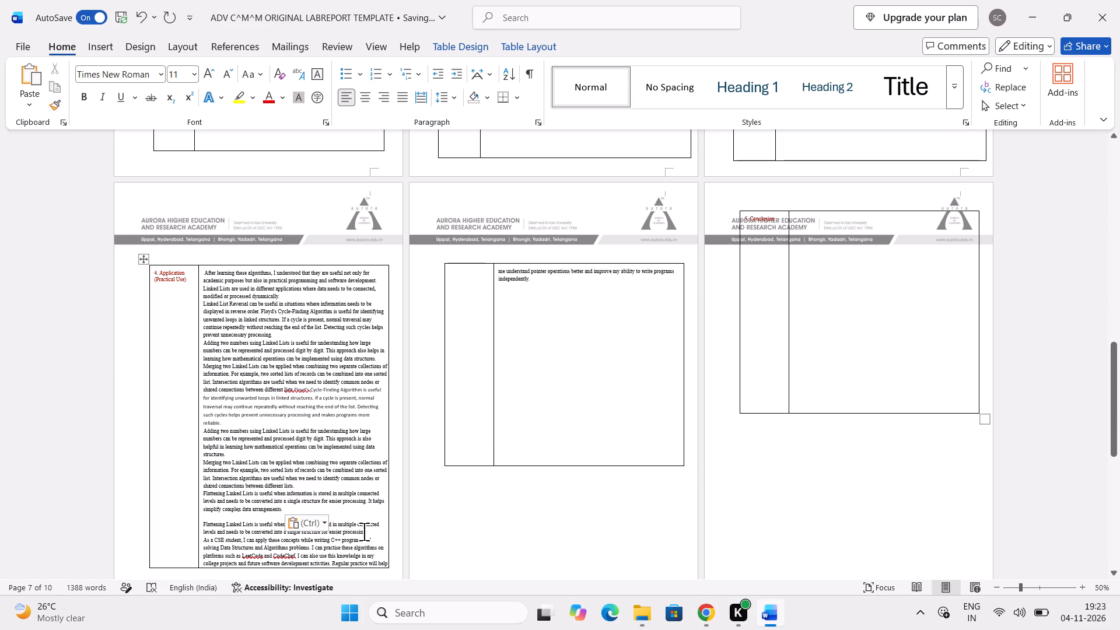
# Set the font of the newly pasted Application (Practical Use) paragraphs to Times New Roman.
pyautogui.moveTo(286, 506); pyautogui.dragTo(290, 384)
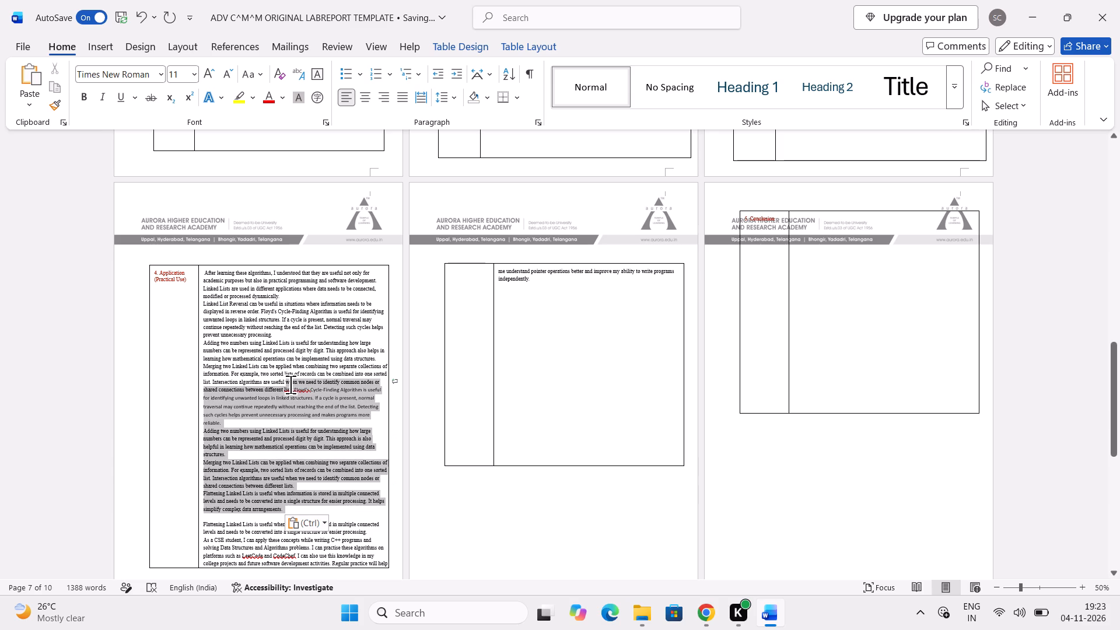
pyautogui.moveTo(290, 384); pyautogui.dragTo(289, 384)
pyautogui.click(334, 338)
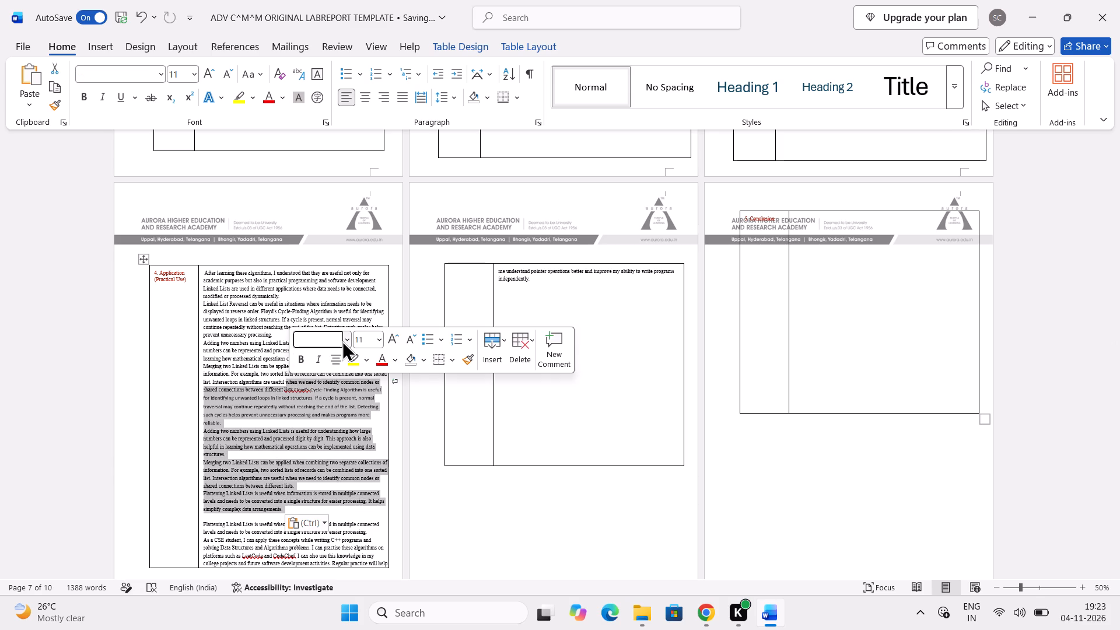
pyautogui.click(342, 340)
pyautogui.click(344, 341)
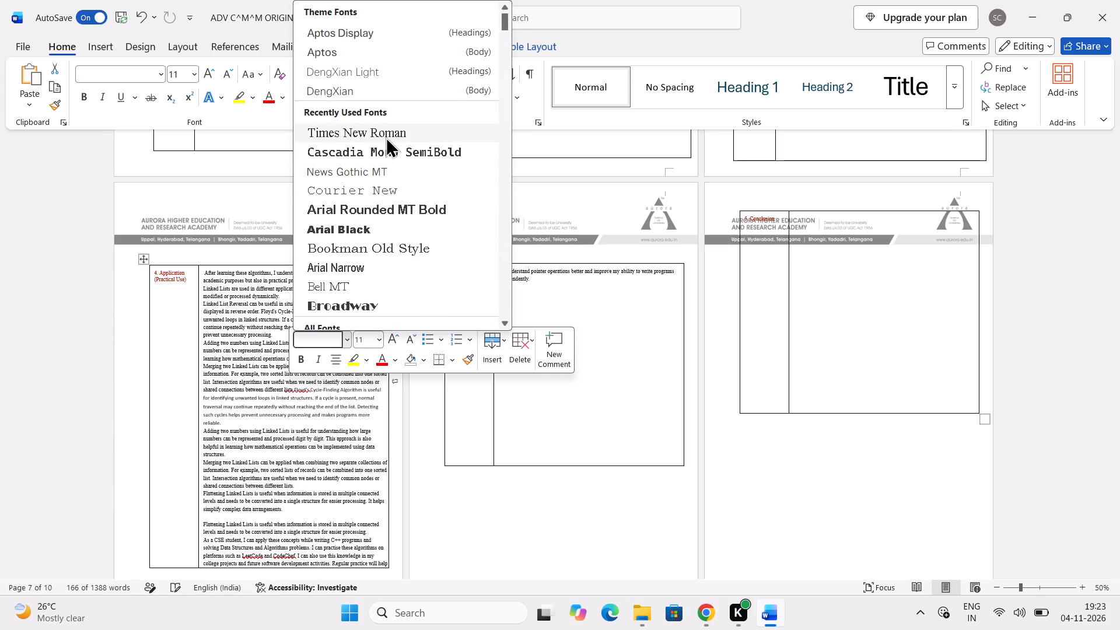
pyautogui.click(386, 136)
# Remove the blank line between the two Flattening Linked Lists paragraphs and join them with a space.
pyautogui.click(316, 514)
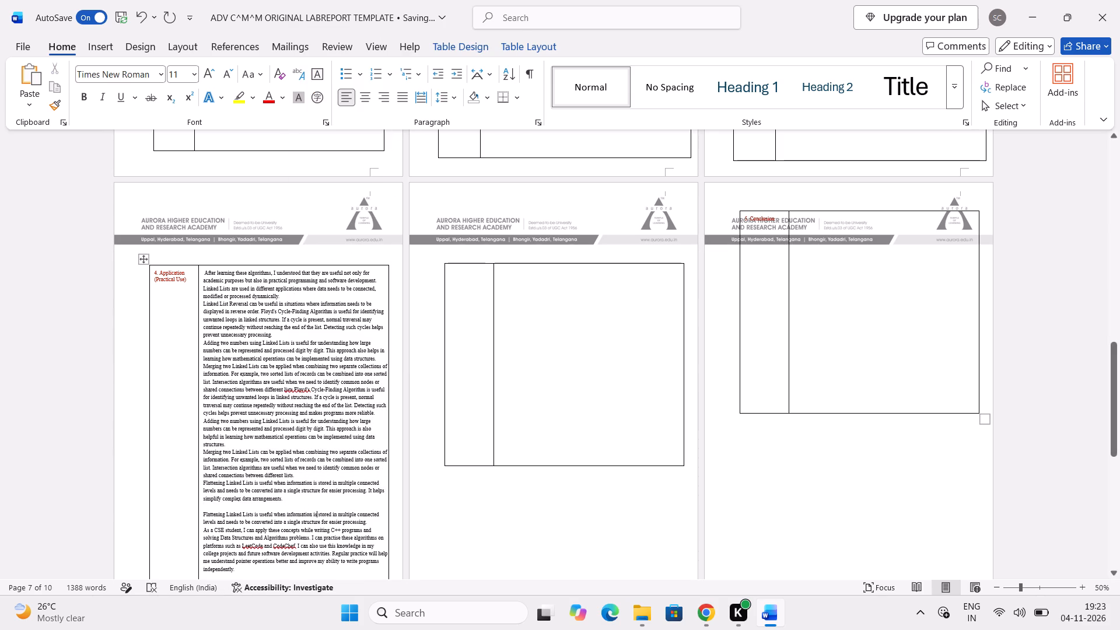
pyautogui.click(204, 512)
pyautogui.press('BackSpace')
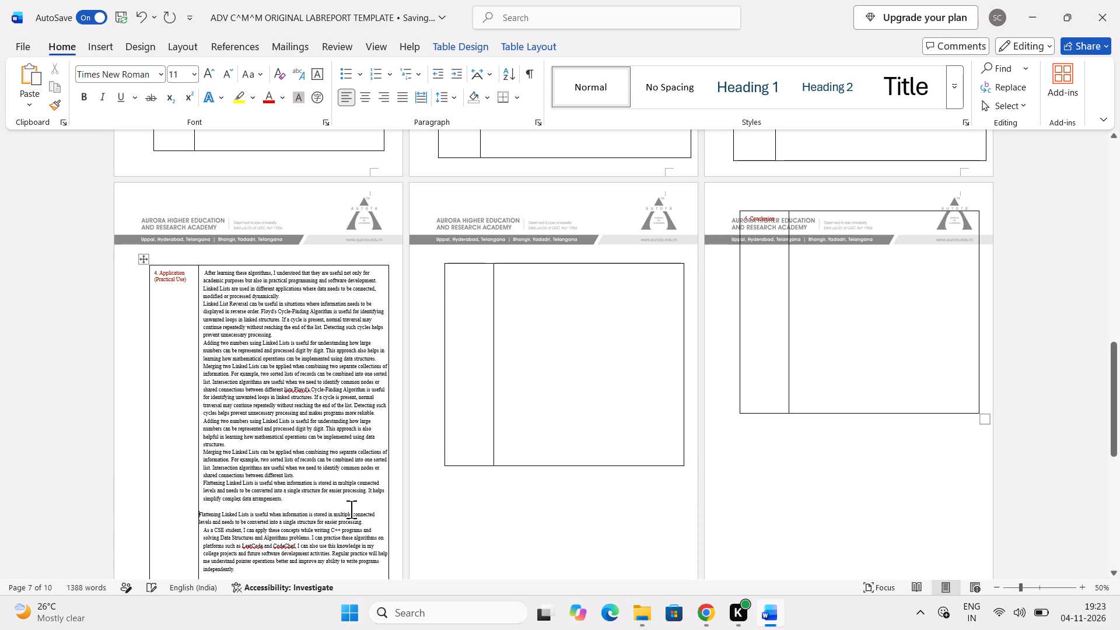
pyautogui.press('BackSpace')
pyautogui.press('BackSpace')
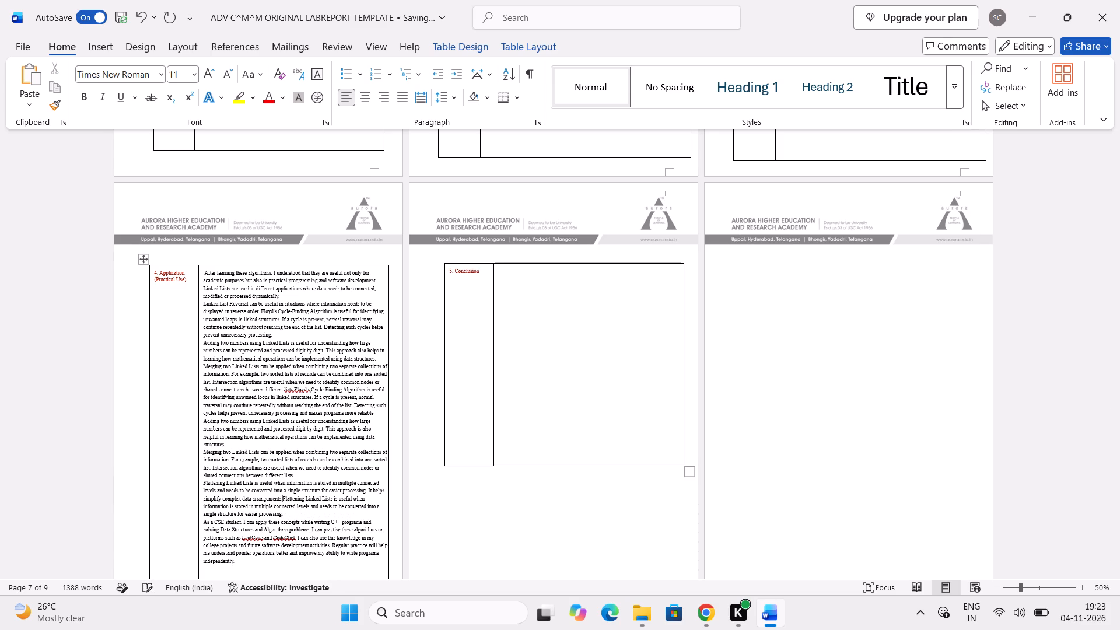
pyautogui.press('space')
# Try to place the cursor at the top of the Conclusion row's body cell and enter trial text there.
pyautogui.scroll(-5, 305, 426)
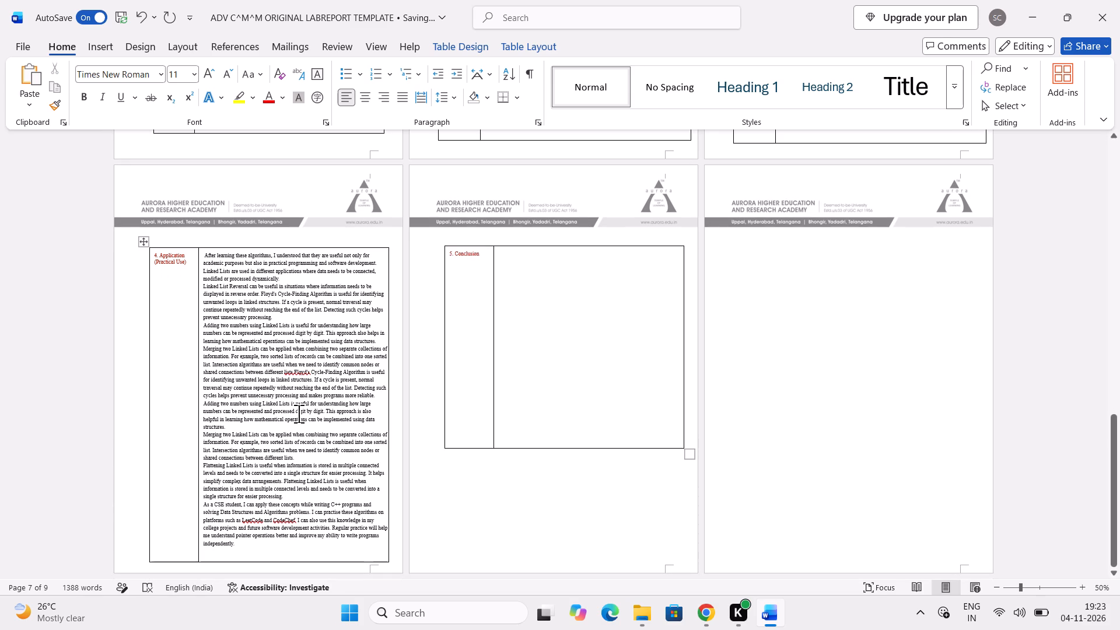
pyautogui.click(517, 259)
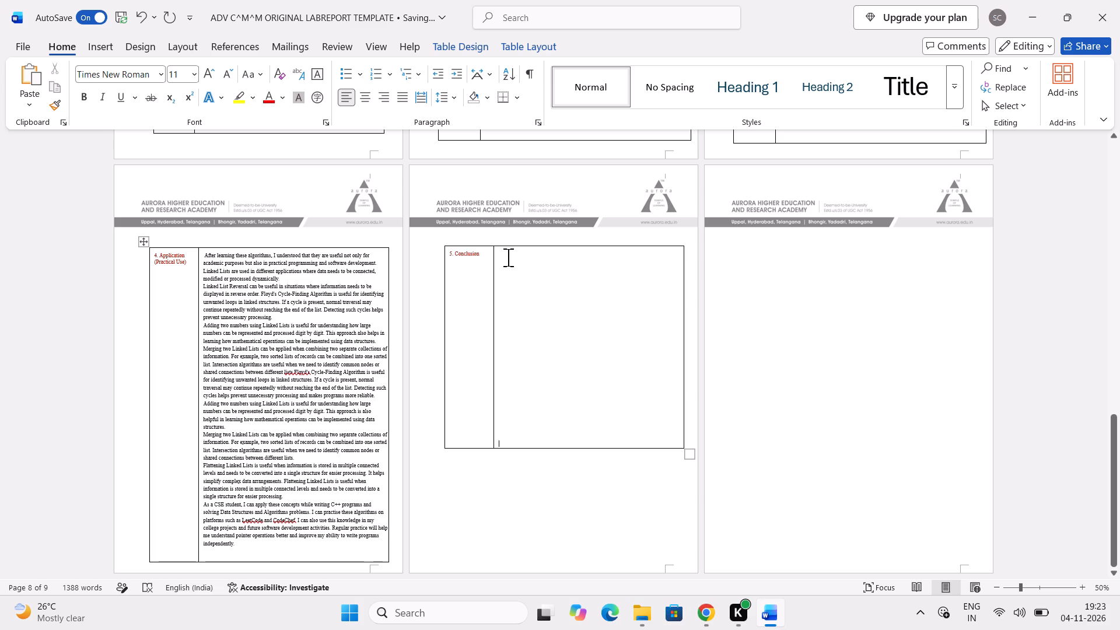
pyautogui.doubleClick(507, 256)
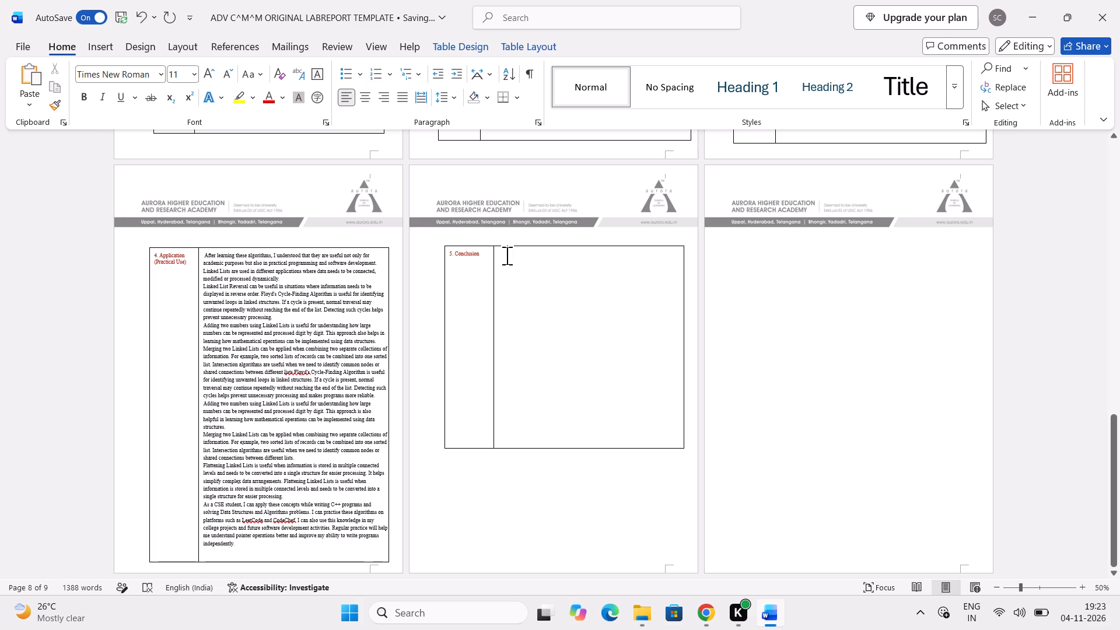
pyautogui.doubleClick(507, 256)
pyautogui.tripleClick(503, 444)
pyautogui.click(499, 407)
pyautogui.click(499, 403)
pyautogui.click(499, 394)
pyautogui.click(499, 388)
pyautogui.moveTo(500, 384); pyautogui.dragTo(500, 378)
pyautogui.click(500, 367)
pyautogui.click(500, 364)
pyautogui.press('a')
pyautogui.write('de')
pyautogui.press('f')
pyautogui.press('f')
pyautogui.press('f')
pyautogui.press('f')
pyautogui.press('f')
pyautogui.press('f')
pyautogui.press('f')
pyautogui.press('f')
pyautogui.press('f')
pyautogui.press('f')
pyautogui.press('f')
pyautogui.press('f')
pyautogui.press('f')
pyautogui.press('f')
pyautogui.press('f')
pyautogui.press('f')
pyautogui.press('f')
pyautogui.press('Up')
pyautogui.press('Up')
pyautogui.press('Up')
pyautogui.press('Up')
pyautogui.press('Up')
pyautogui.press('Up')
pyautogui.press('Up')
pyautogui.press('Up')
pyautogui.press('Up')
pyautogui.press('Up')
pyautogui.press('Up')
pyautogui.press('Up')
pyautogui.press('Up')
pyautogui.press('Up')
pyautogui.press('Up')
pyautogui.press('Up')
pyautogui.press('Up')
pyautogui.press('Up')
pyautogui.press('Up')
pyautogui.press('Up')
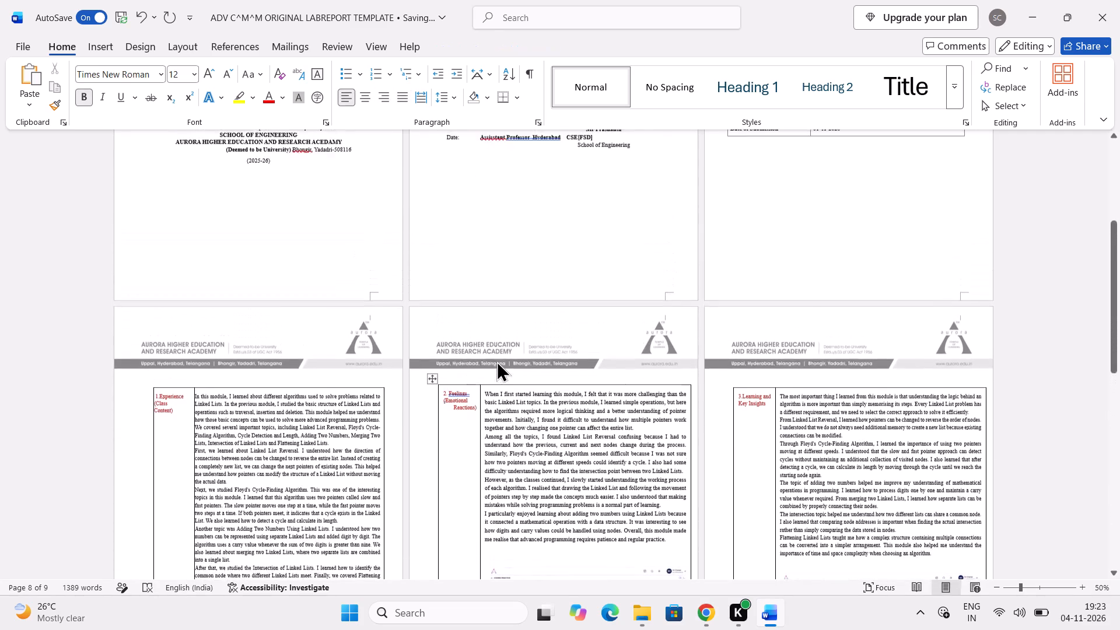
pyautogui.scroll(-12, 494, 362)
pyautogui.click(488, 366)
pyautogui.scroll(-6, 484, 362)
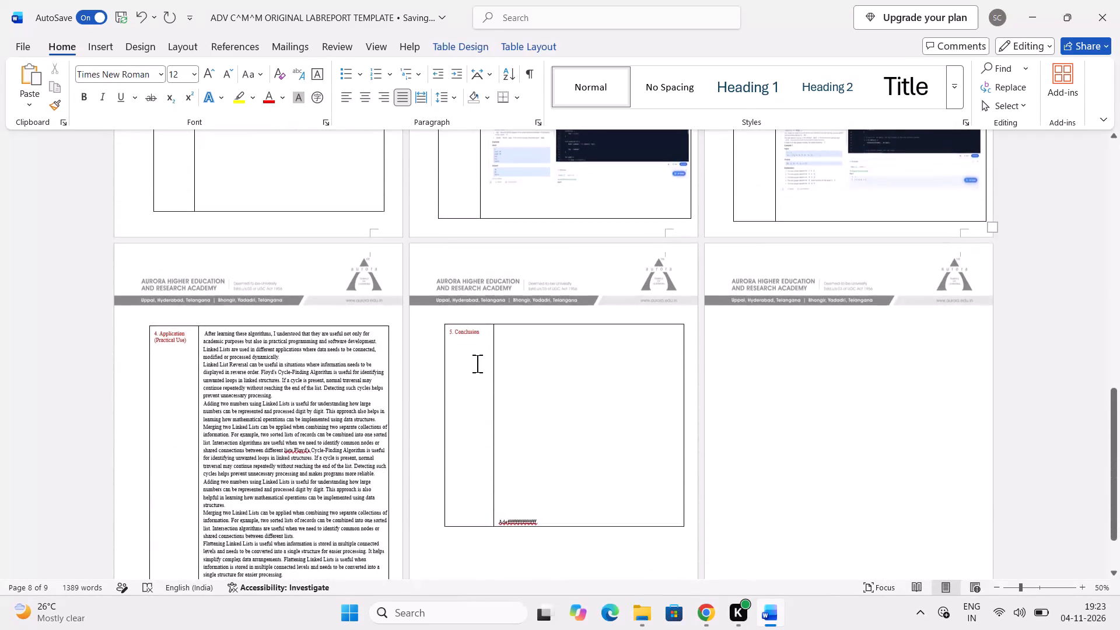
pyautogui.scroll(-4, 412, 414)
# Insert a new table row below the Application (Practical Use) row.
pyautogui.click(274, 549)
pyautogui.rightClick(274, 549)
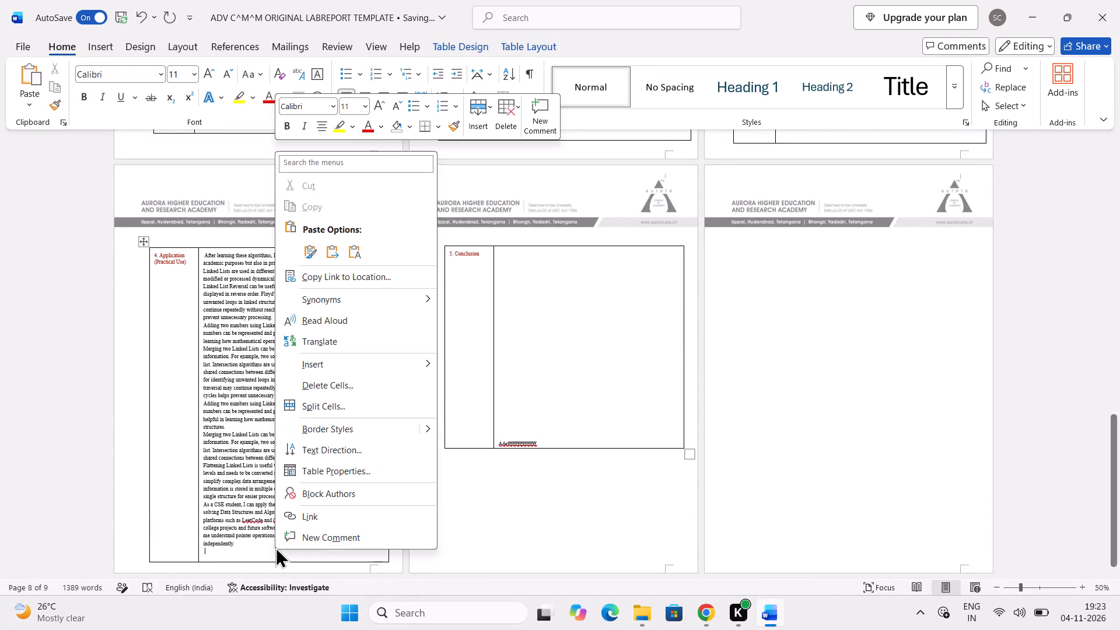
pyautogui.click(487, 109)
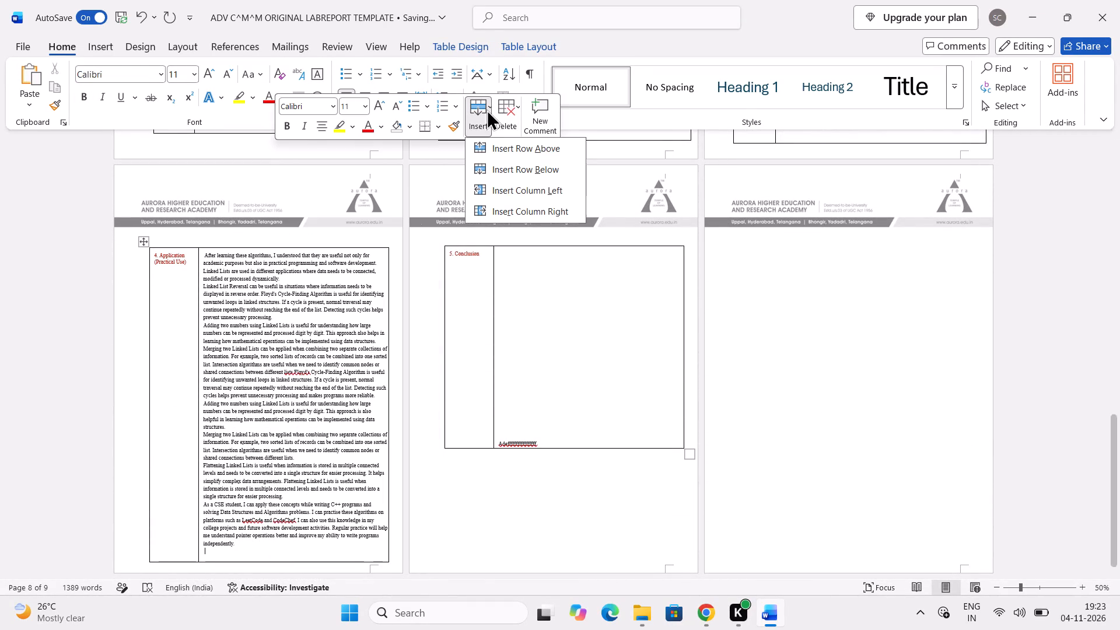
pyautogui.click(516, 176)
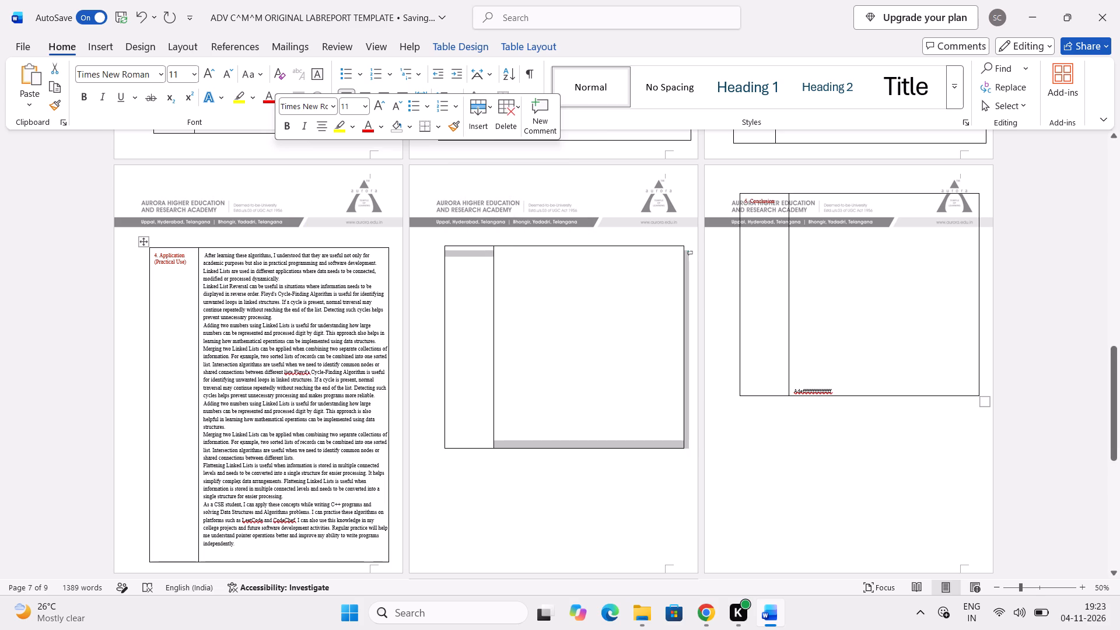
# Delete the old Conclusion row with its trial text from page 9.
pyautogui.moveTo(858, 430); pyautogui.dragTo(730, 188)
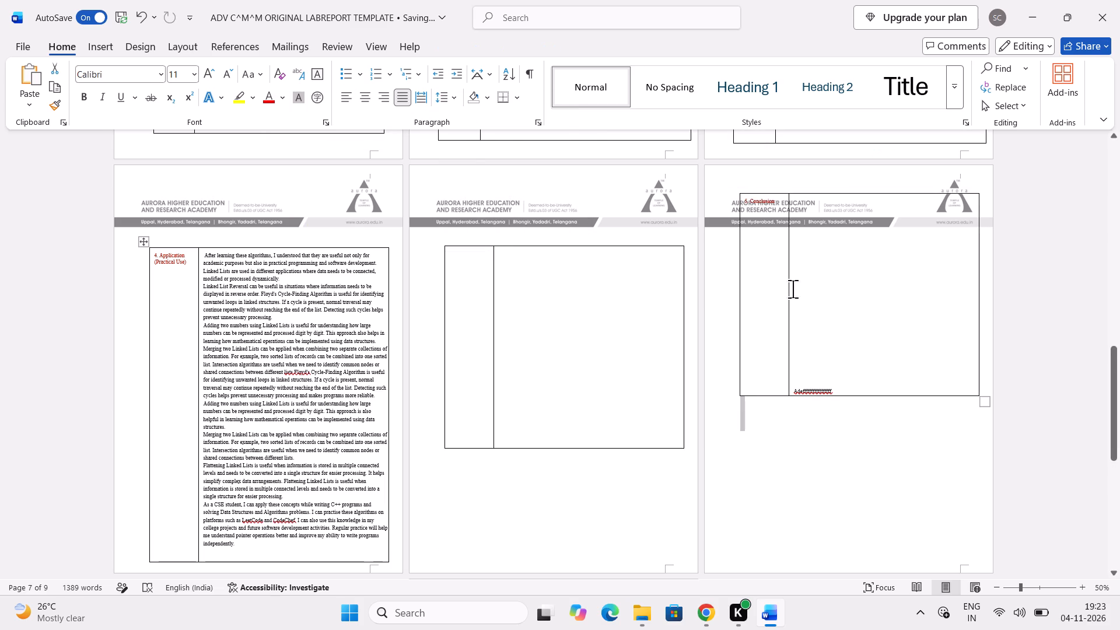
pyautogui.moveTo(847, 429); pyautogui.dragTo(744, 194)
pyautogui.click(825, 478)
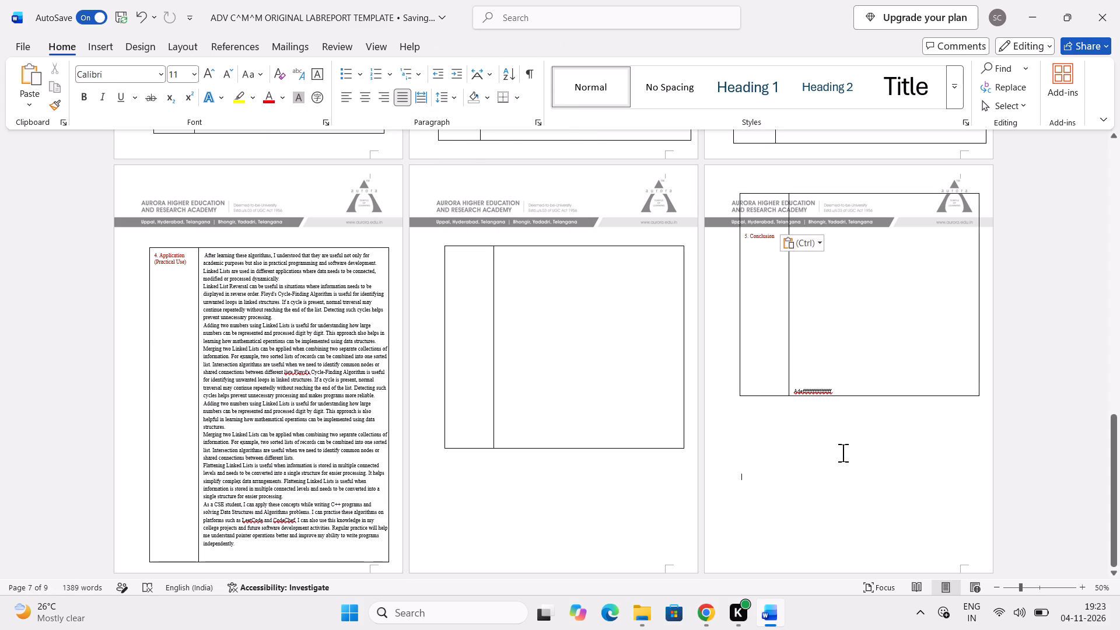
pyautogui.moveTo(843, 453); pyautogui.dragTo(742, 213)
pyautogui.press('BackSpace')
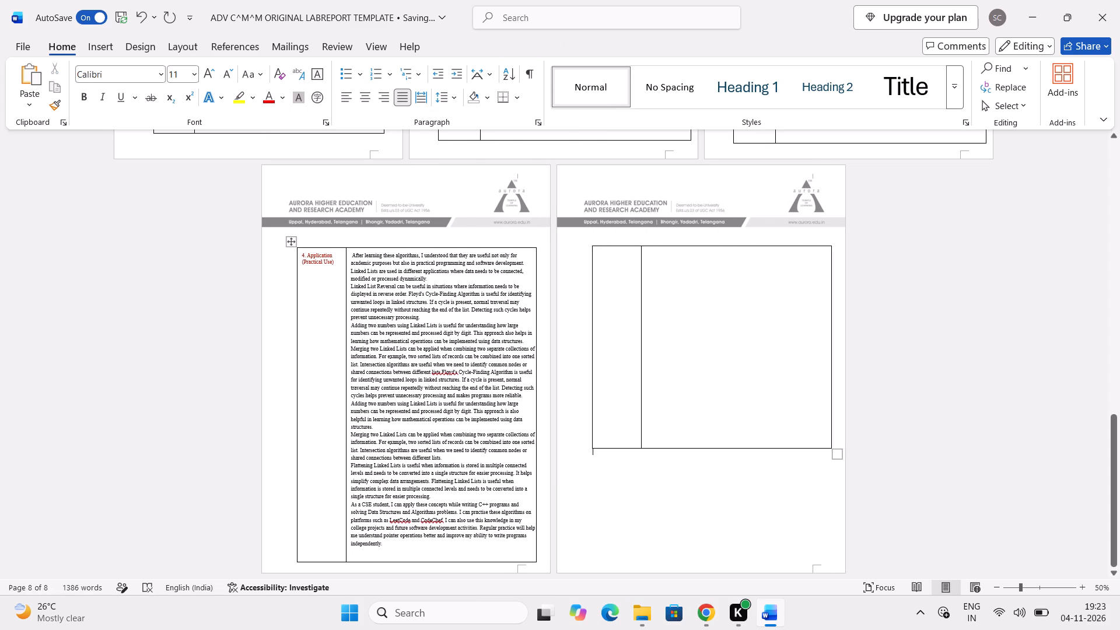
# Copy the "4. Application (Practical Use)" heading into the heading cell of the new row on page 8.
pyautogui.click(610, 262)
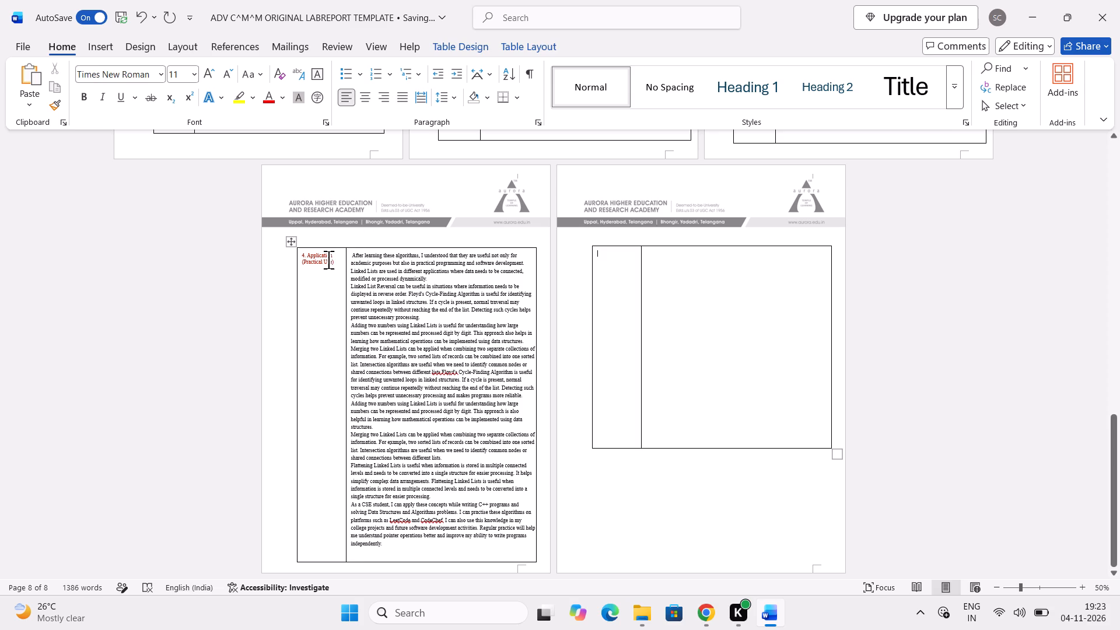
pyautogui.moveTo(333, 262); pyautogui.dragTo(297, 255)
pyautogui.hotkey('ctrl', 'c')
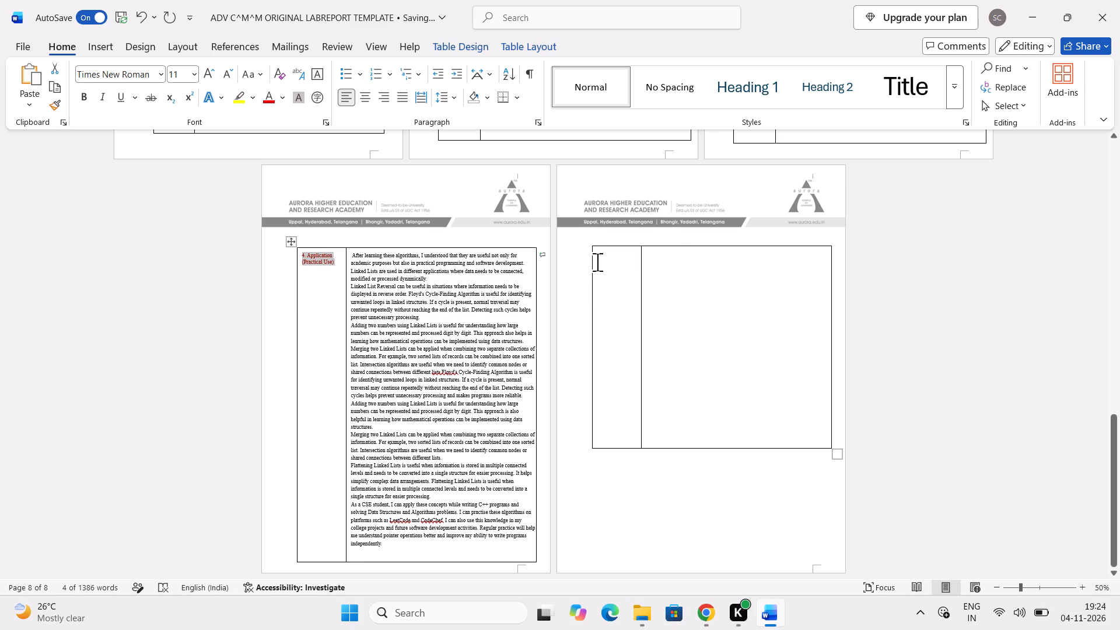
pyautogui.click(597, 261)
pyautogui.hotkey('ctrl', 'v')
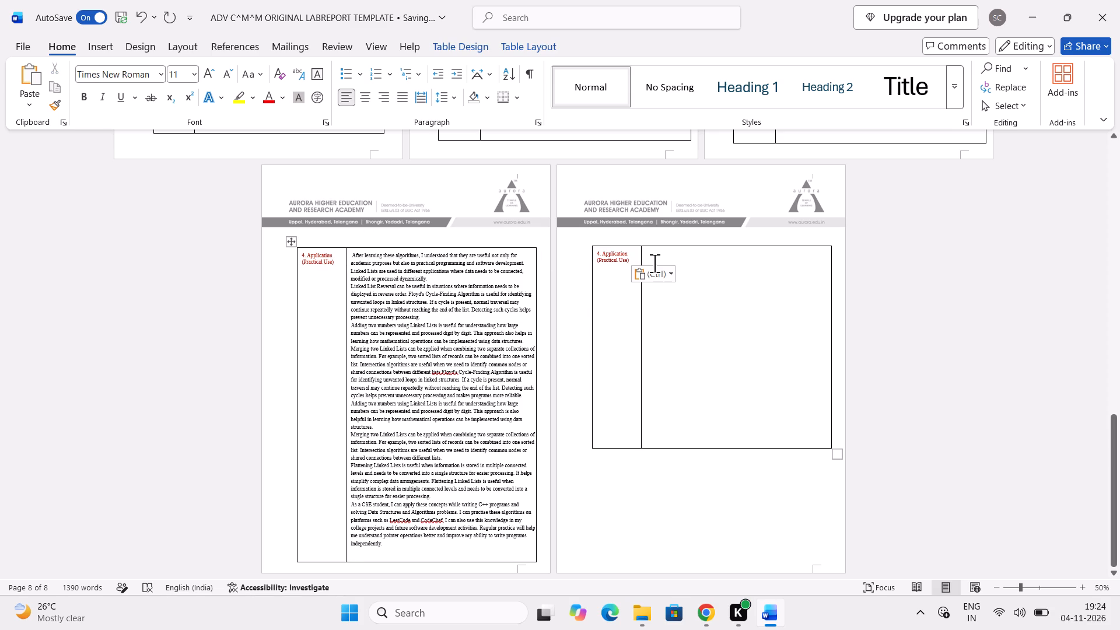
# Replace the copied heading in the new page 8 row with "5. Conclusion", without a leading space.
pyautogui.press('BackSpace')
pyautogui.press('BackSpace')
pyautogui.press('BackSpace')
pyautogui.press('BackSpace')
pyautogui.press('BackSpace')
pyautogui.press('BackSpace')
pyautogui.press('BackSpace')
pyautogui.press('BackSpace')
pyautogui.press('BackSpace')
pyautogui.press('BackSpace')
pyautogui.press('BackSpace')
pyautogui.press('BackSpace')
pyautogui.press('BackSpace')
pyautogui.press('BackSpace')
pyautogui.press('BackSpace')
pyautogui.press('BackSpace')
pyautogui.press('BackSpace')
pyautogui.press('BackSpace')
pyautogui.press('BackSpace')
pyautogui.press('BackSpace')
pyautogui.press('BackSpace')
pyautogui.press('BackSpace')
pyautogui.press('BackSpace')
pyautogui.press('BackSpace')
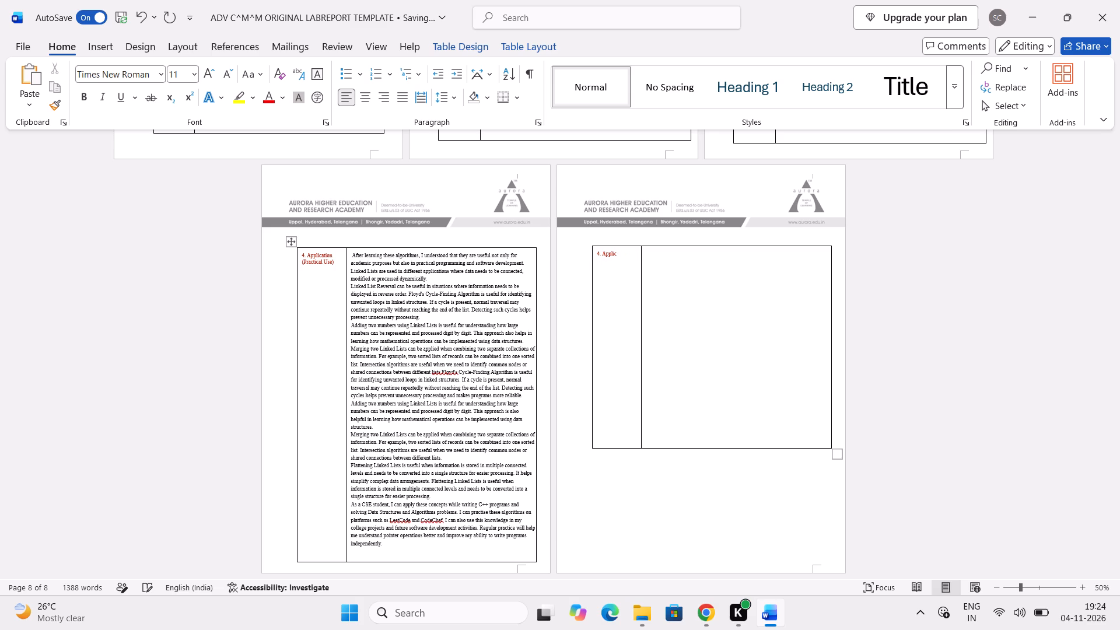
pyautogui.press('BackSpace')
pyautogui.press('BackSpace')
pyautogui.press('BackSpace')
pyautogui.press('BackSpace')
pyautogui.press('BackSpace')
pyautogui.write('5.')
pyautogui.press('space')
pyautogui.write('Conclusion')
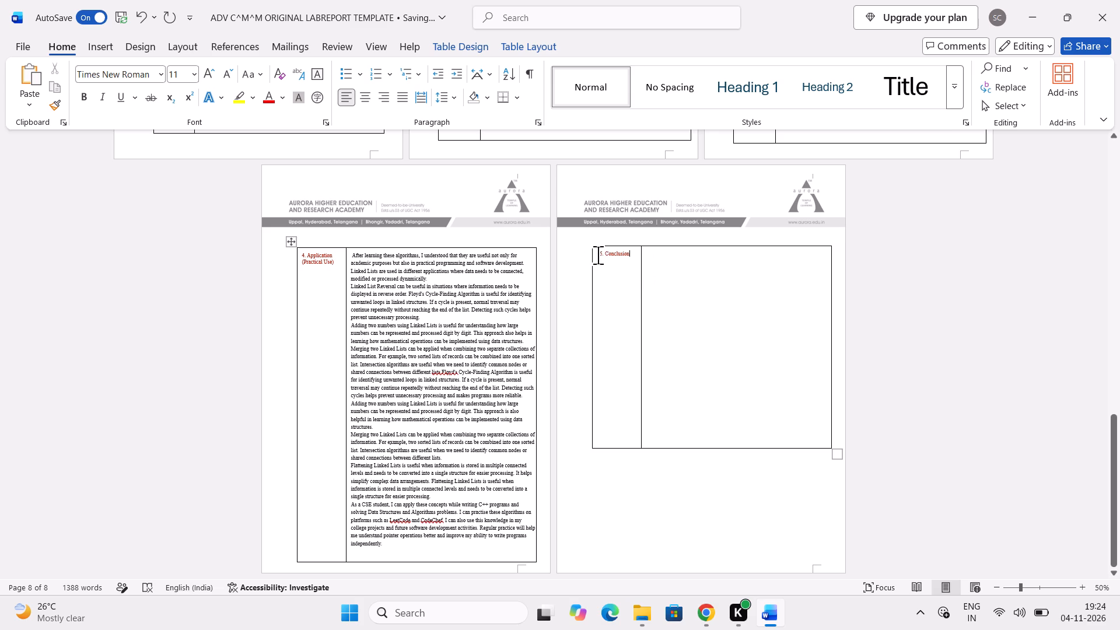
pyautogui.click(601, 256)
pyautogui.press('BackSpace')
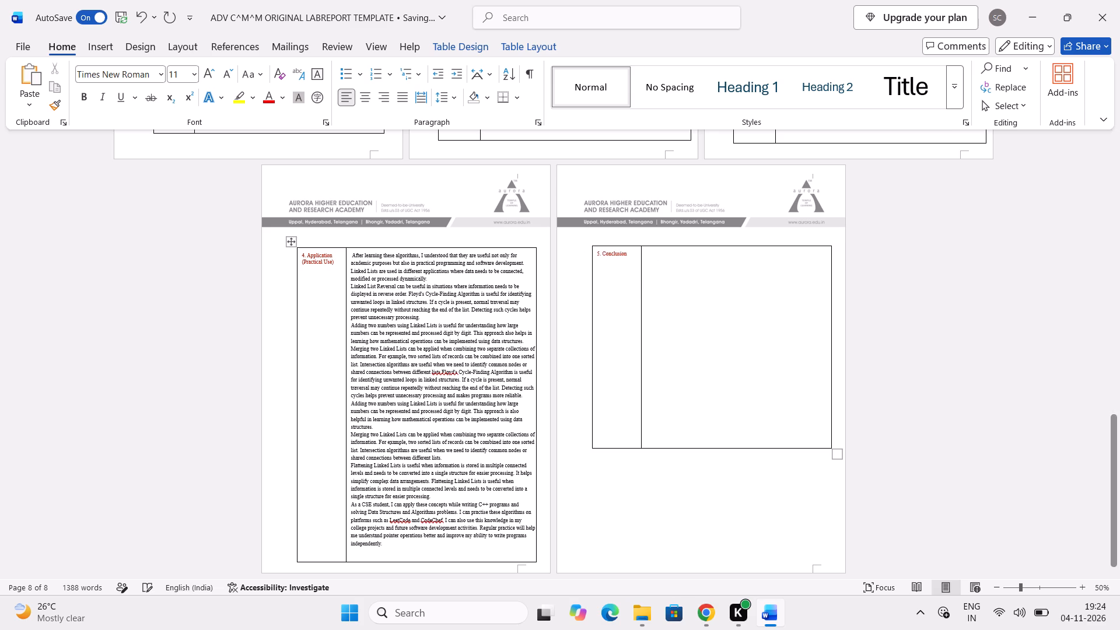
# Copy all the "5. Conclusion" paragraphs of the ChatGPT essay into the empty content cell of the Word report's Conclusion row.
pyautogui.click(650, 251)
pyautogui.hotkey('alt', 'Tab')
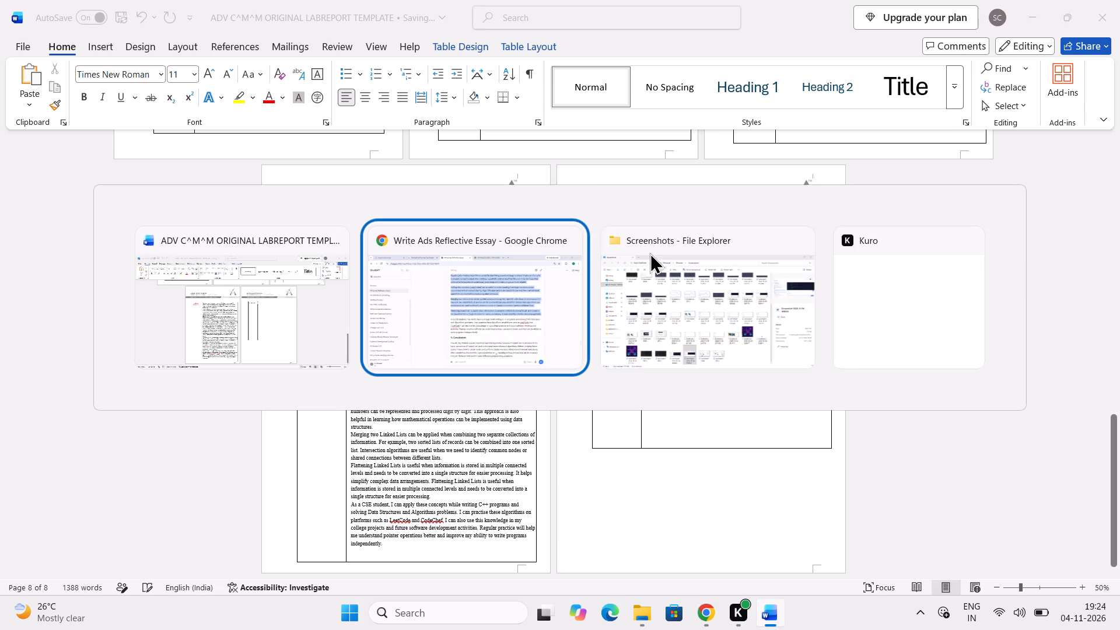
pyautogui.scroll(-3, 373, 308)
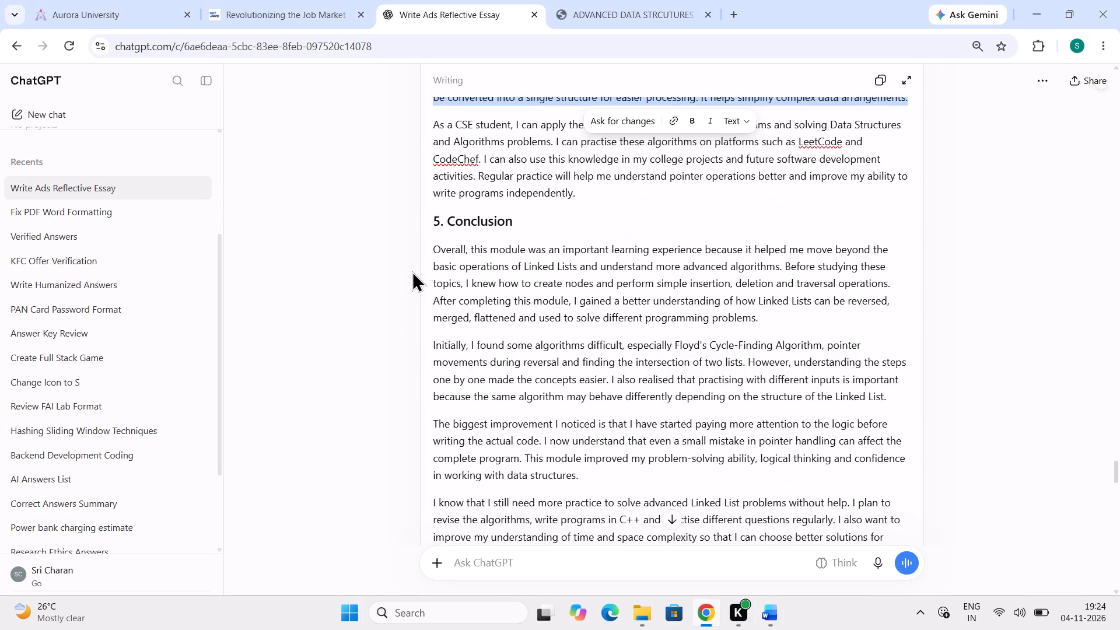
pyautogui.moveTo(433, 243); pyautogui.dragTo(624, 395)
pyautogui.scroll(-5, 587, 391)
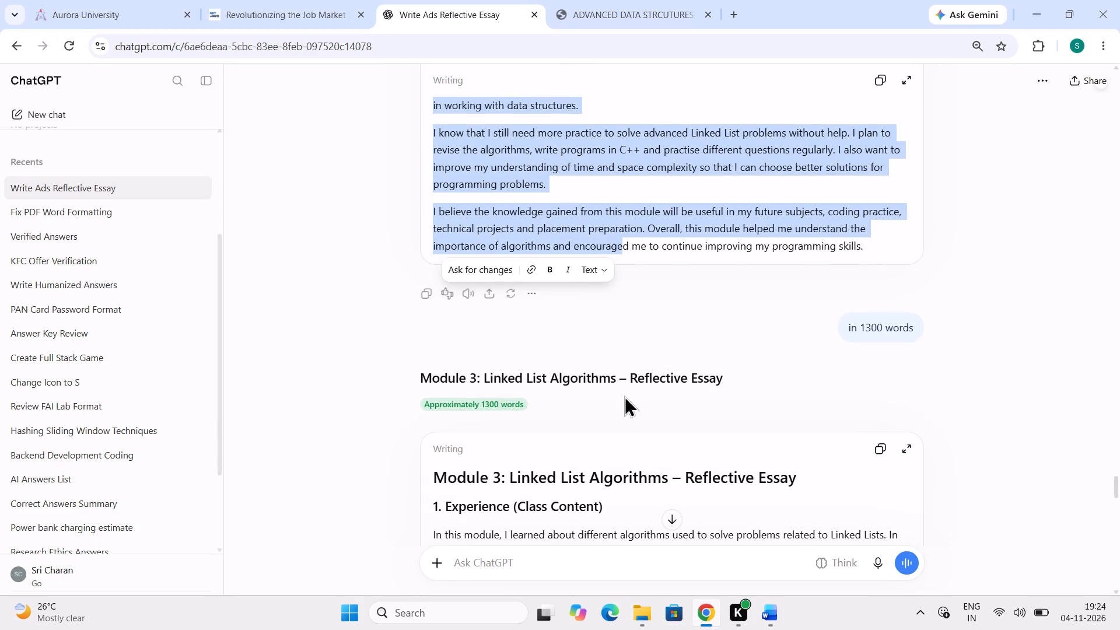
pyautogui.moveTo(624, 395); pyautogui.dragTo(901, 250)
pyautogui.hotkey('ctrl', 'c')
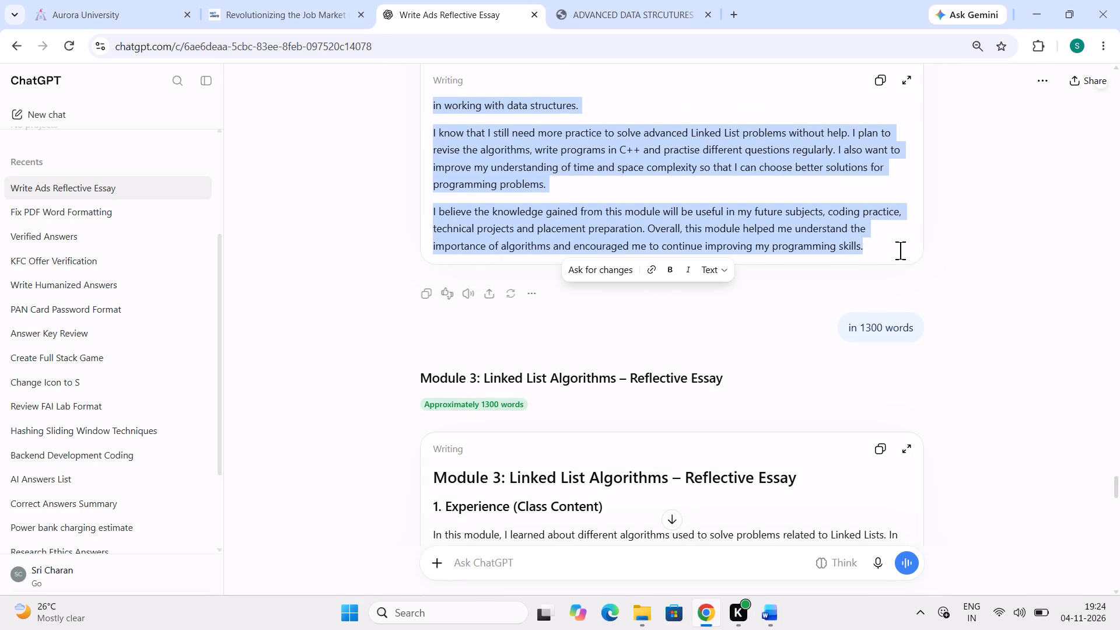
pyautogui.hotkey('alt', 'Tab')
pyautogui.click(650, 254)
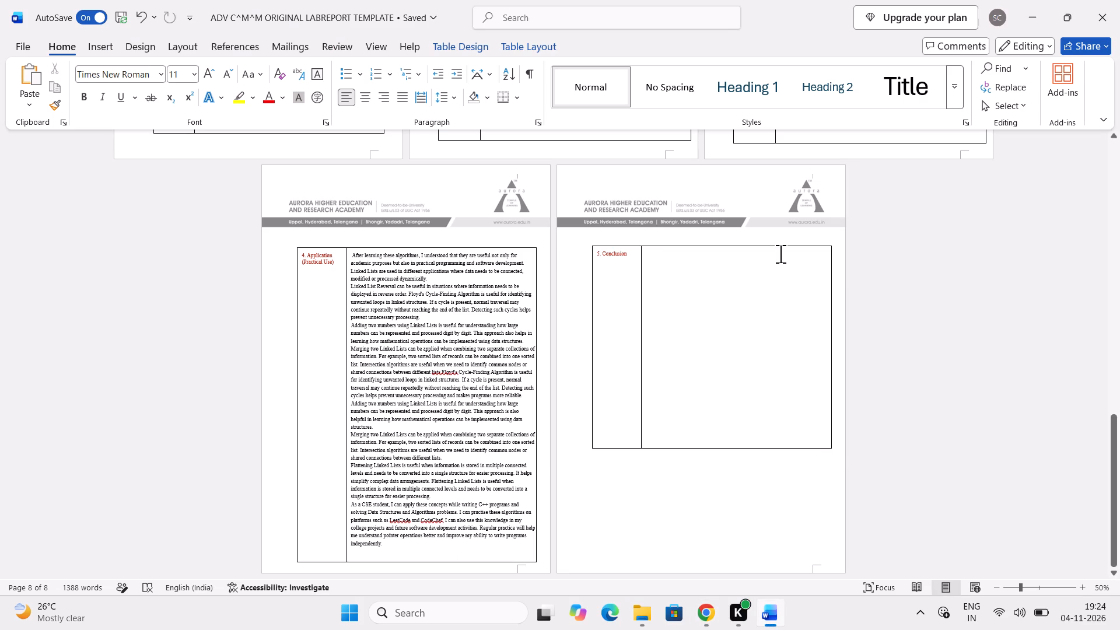
pyautogui.hotkey('ctrl', 'v')
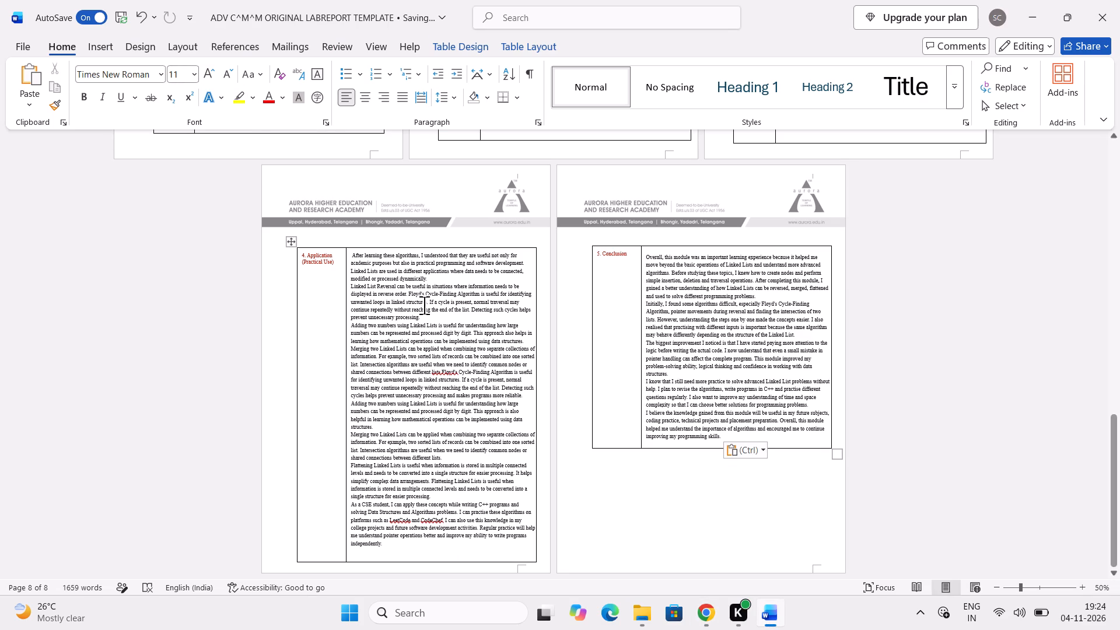
# Change the Name of the Assessment on page 3 to "Lab Report-3".
pyautogui.scroll(12, 528, 406)
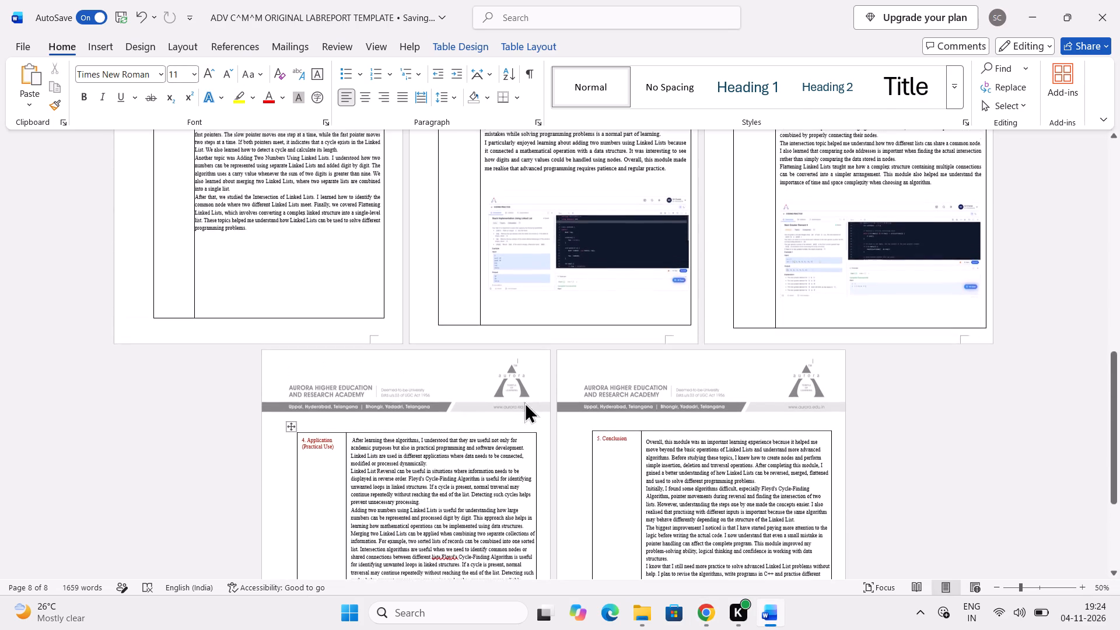
pyautogui.scroll(17, 524, 402)
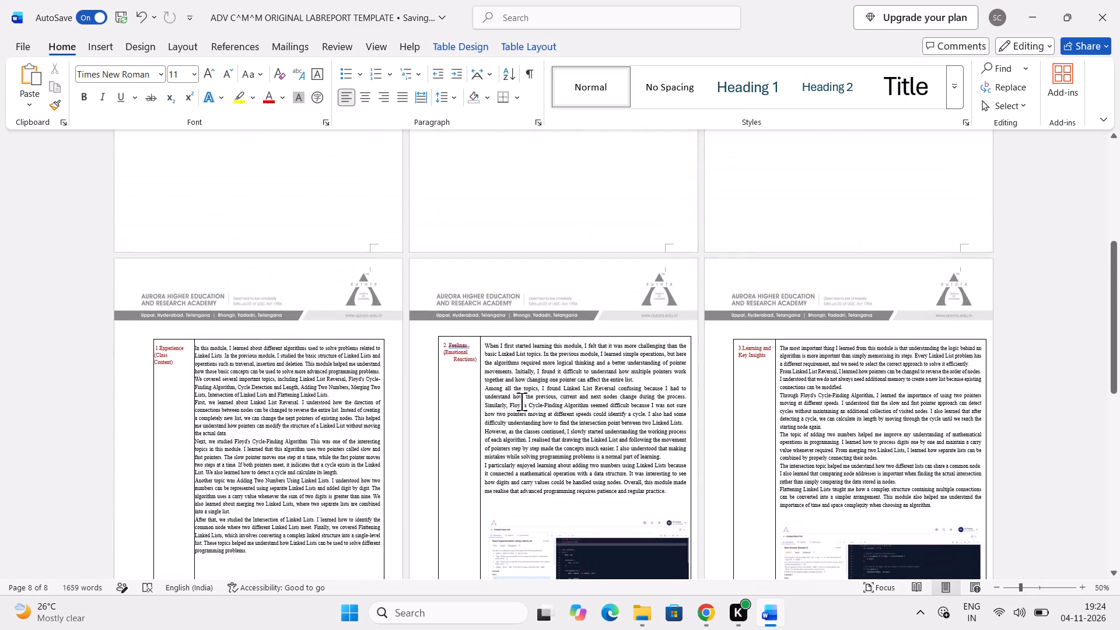
pyautogui.scroll(11, 516, 398)
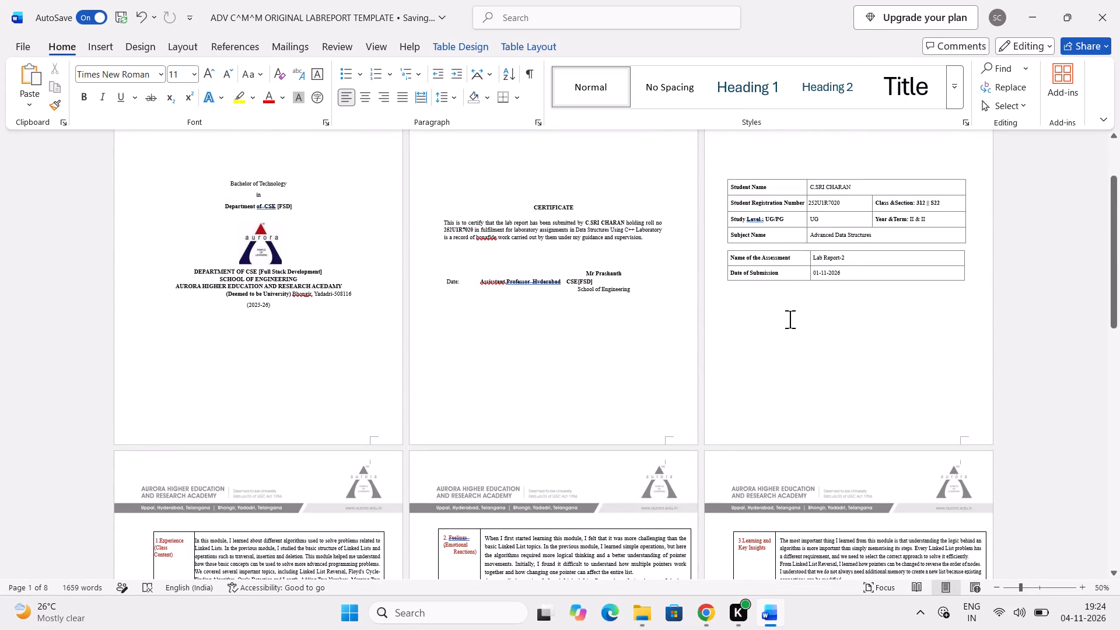
pyautogui.click(848, 258)
pyautogui.press('BackSpace')
pyautogui.press('BackSpace')
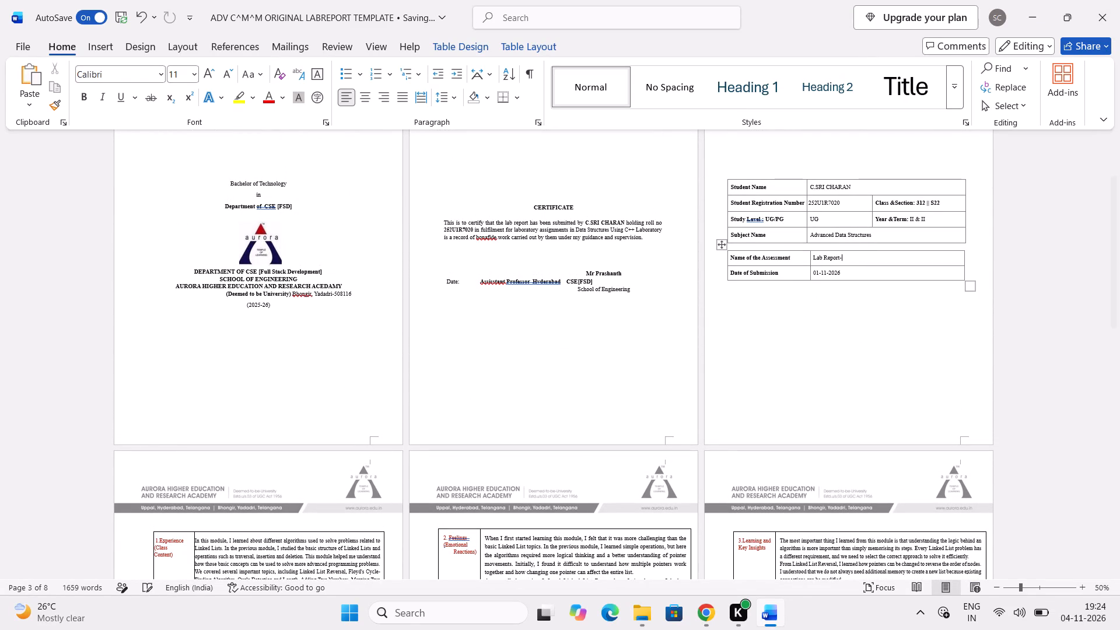
pyautogui.press('3')
# Set the Date of Submission on page 3 to 06-11-2026.
pyautogui.click(825, 274)
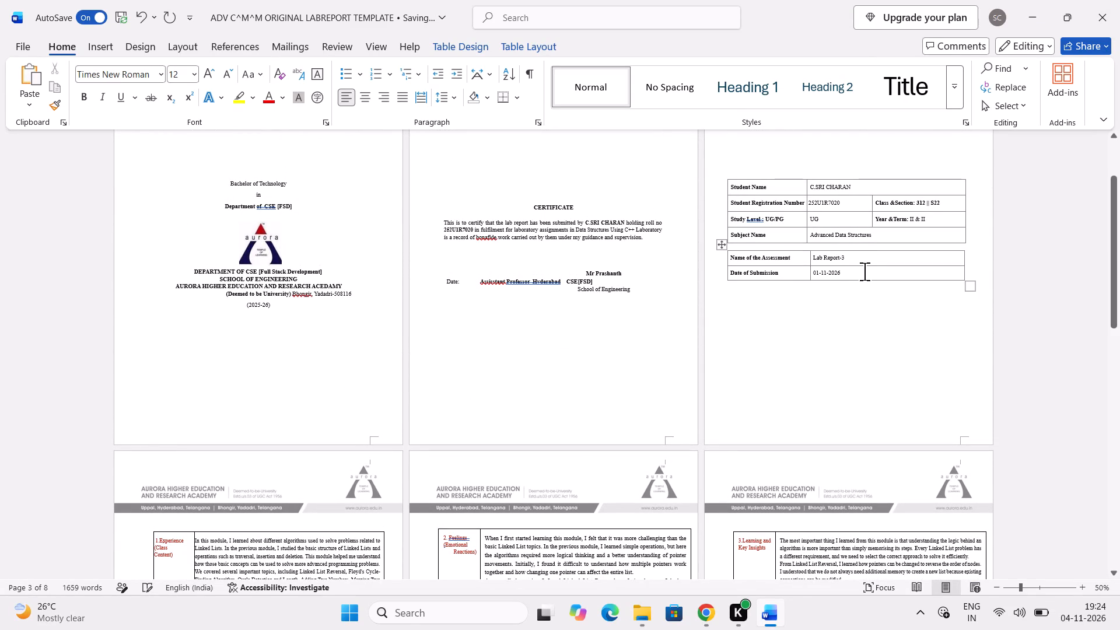
pyautogui.press('Left')
pyautogui.press('Left')
pyautogui.press('Left')
pyautogui.press('Left')
pyautogui.press('BackSpace')
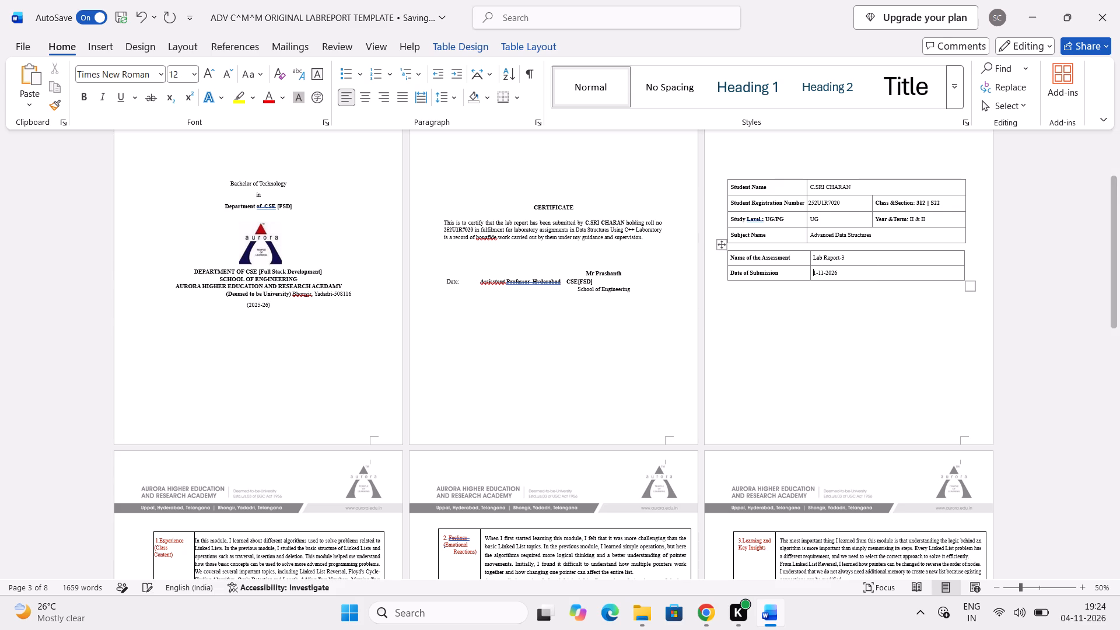
pyautogui.press('6')
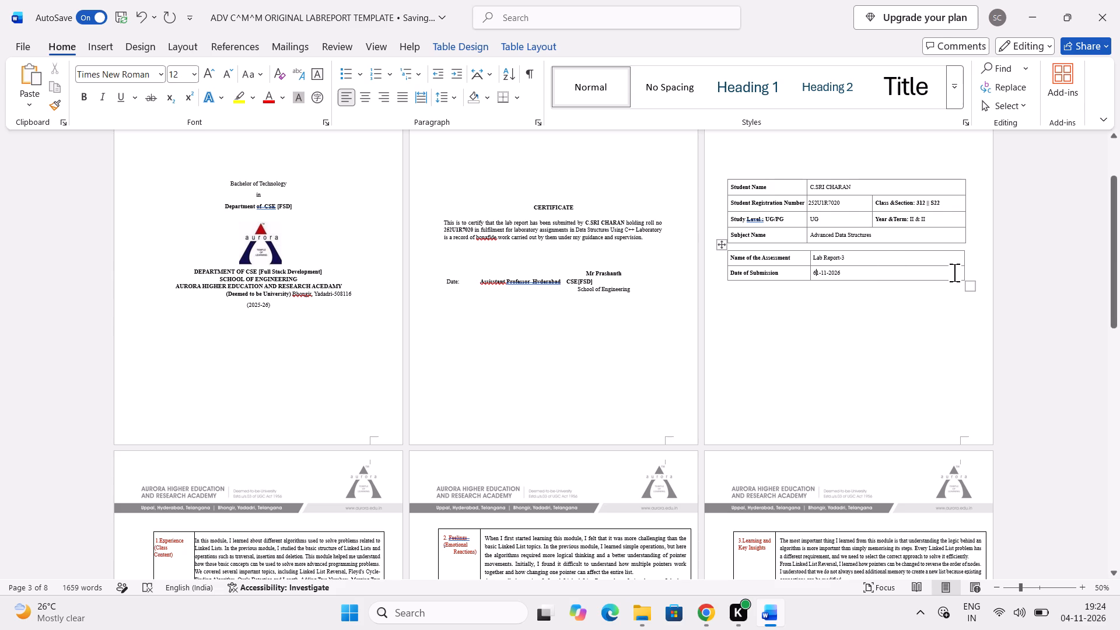
pyautogui.press('BackSpace')
pyautogui.press('Right')
pyautogui.press('BackSpace')
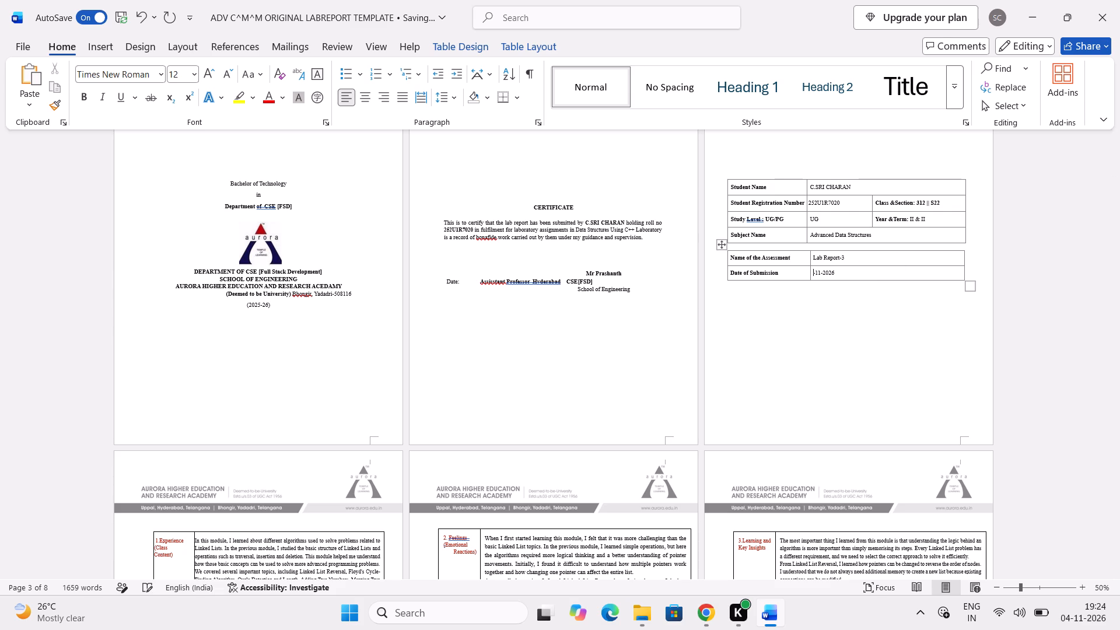
pyautogui.press('6')
pyautogui.press('BackSpace')
pyautogui.write('06')
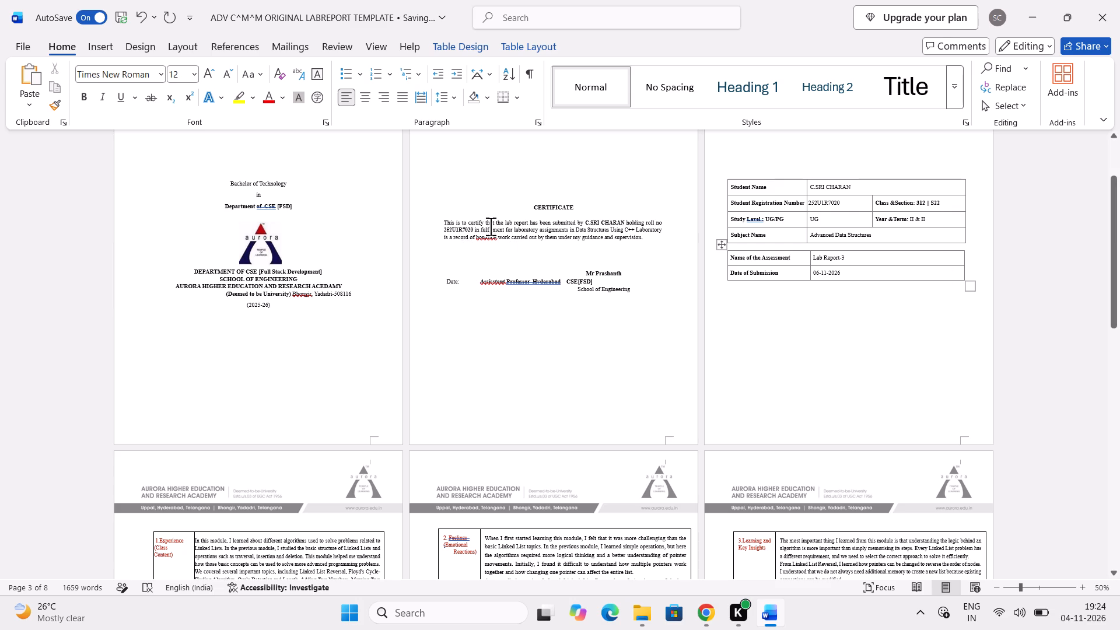
# Move the professor title text after "Date:" on the certificate page onto its own line.
pyautogui.click(480, 284)
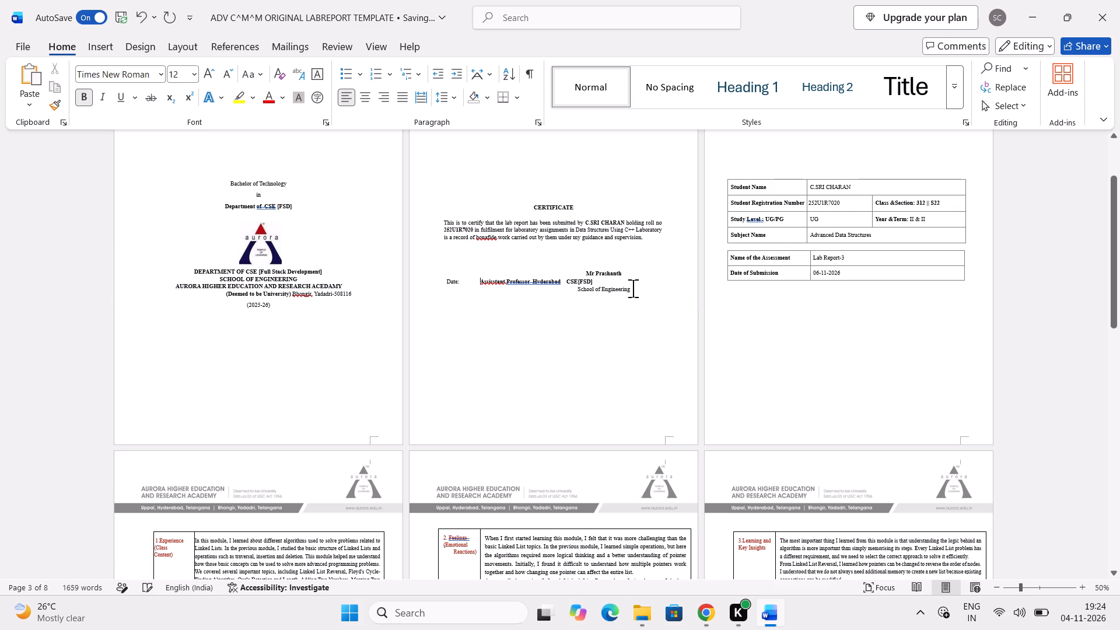
pyautogui.press('Return')
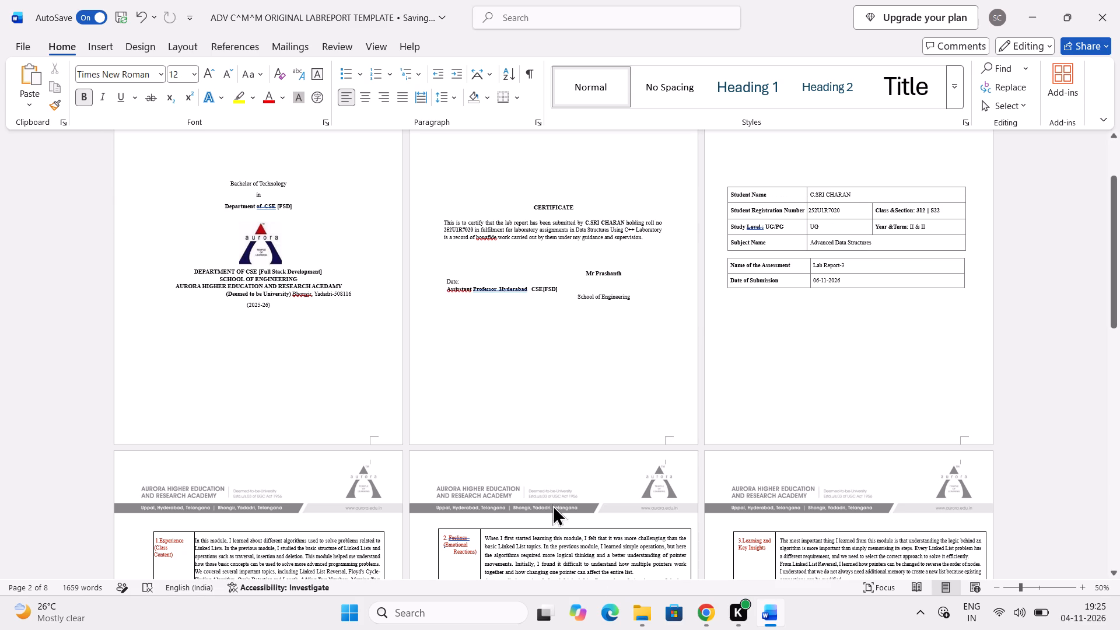
# Open labreport2 from the Advanced c++ folder and examine the layout of its certificate signature block, returning to the Word report.
pyautogui.click(643, 611)
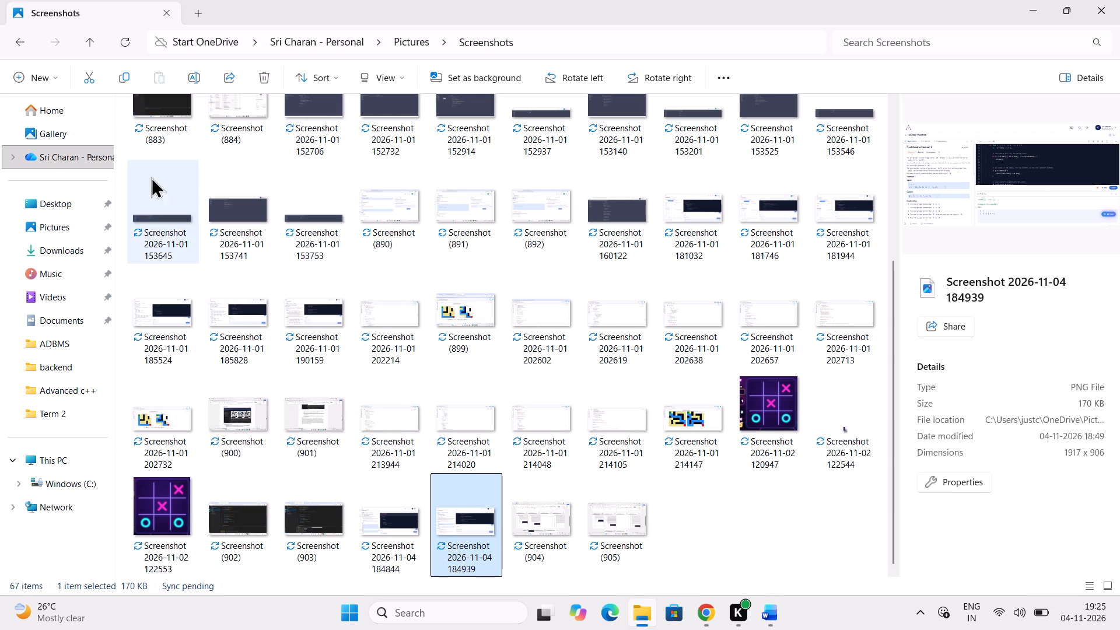
pyautogui.click(47, 199)
pyautogui.tripleClick(208, 155)
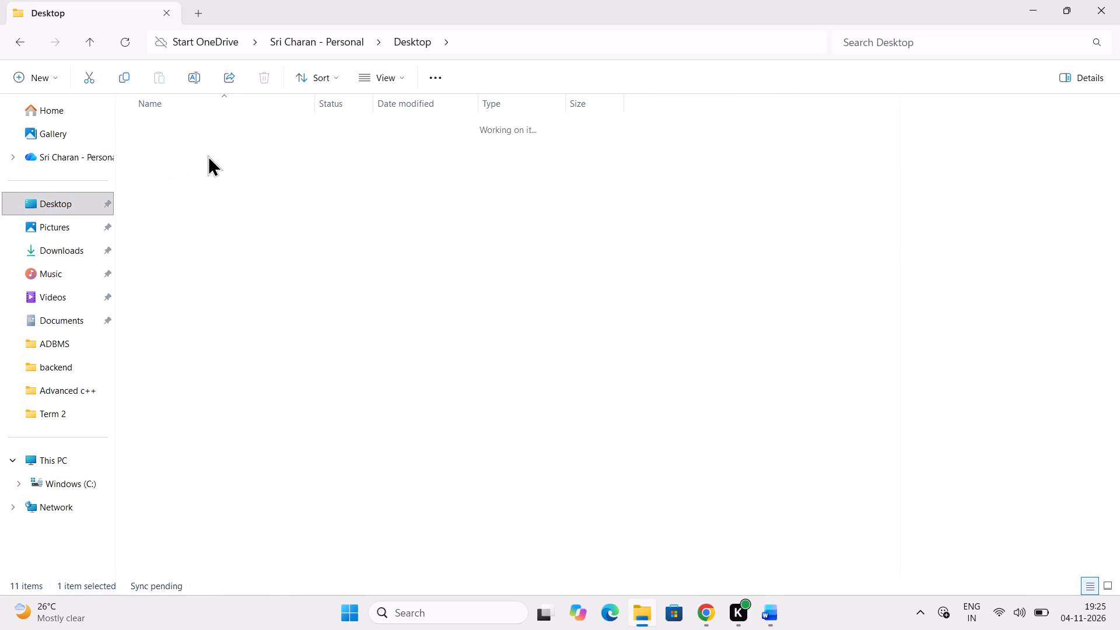
pyautogui.click(208, 155)
pyautogui.doubleClick(216, 136)
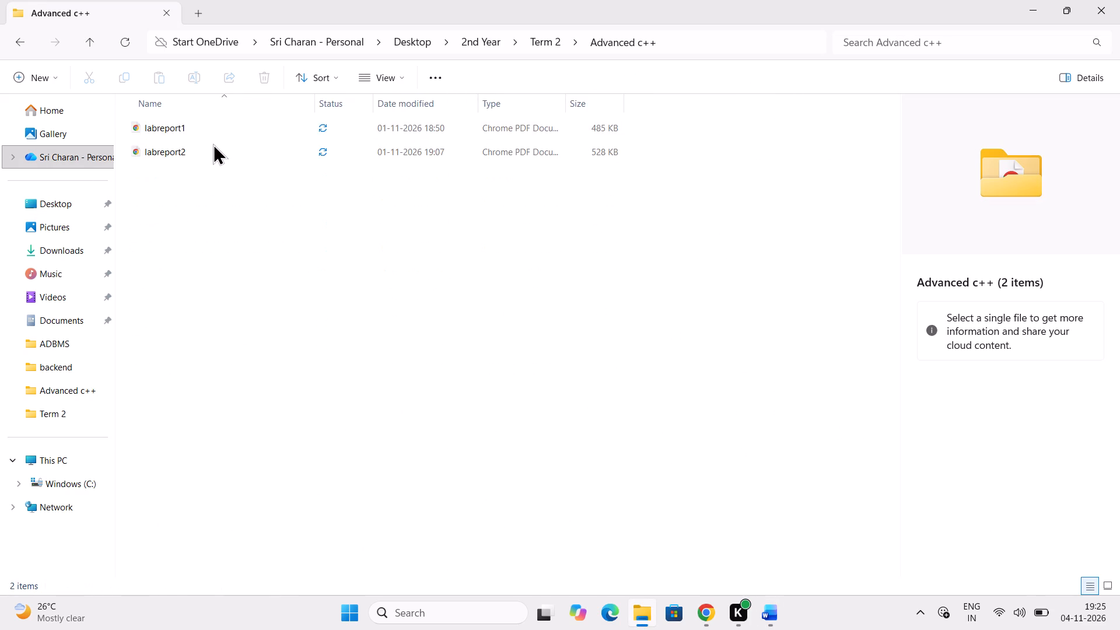
pyautogui.doubleClick(211, 157)
pyautogui.scroll(-13, 409, 249)
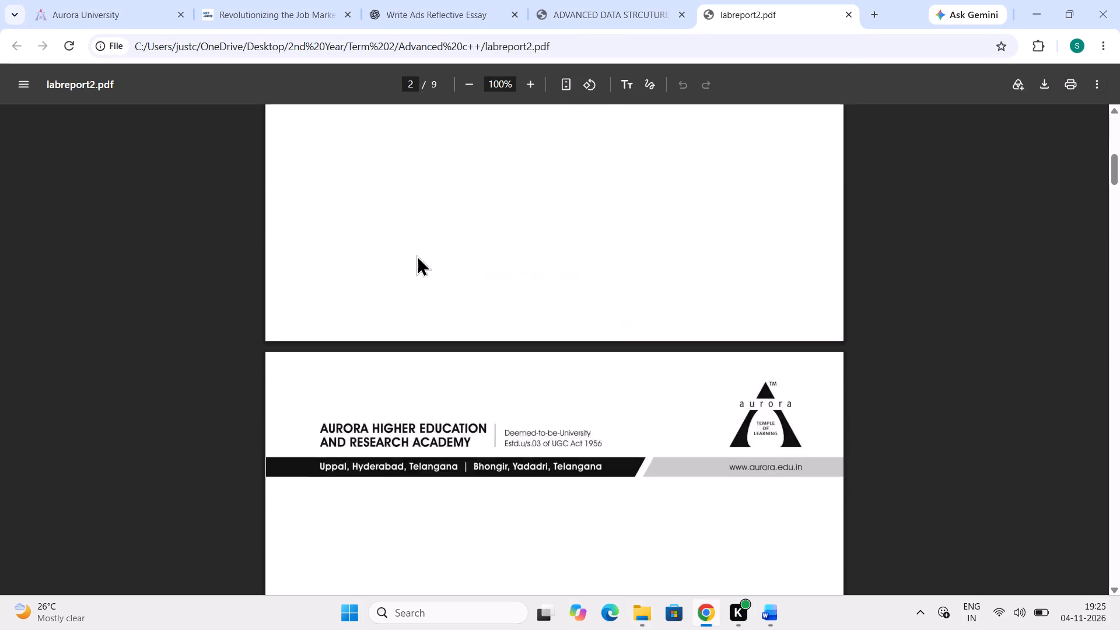
pyautogui.scroll(-13, 416, 255)
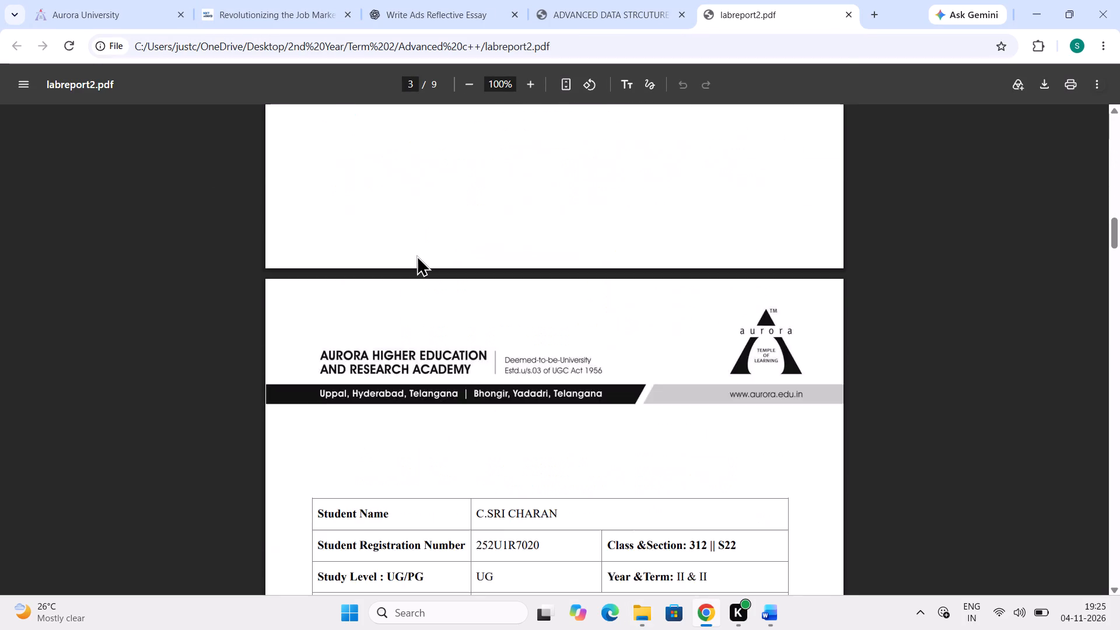
pyautogui.scroll(5, 416, 255)
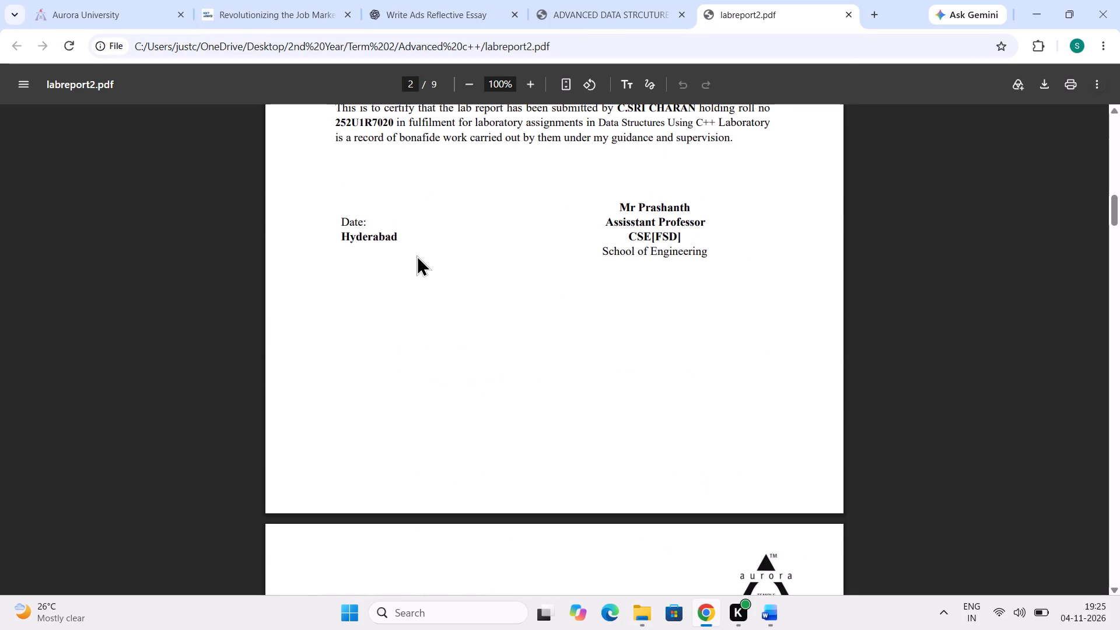
pyautogui.hotkey('alt', 'Tab')
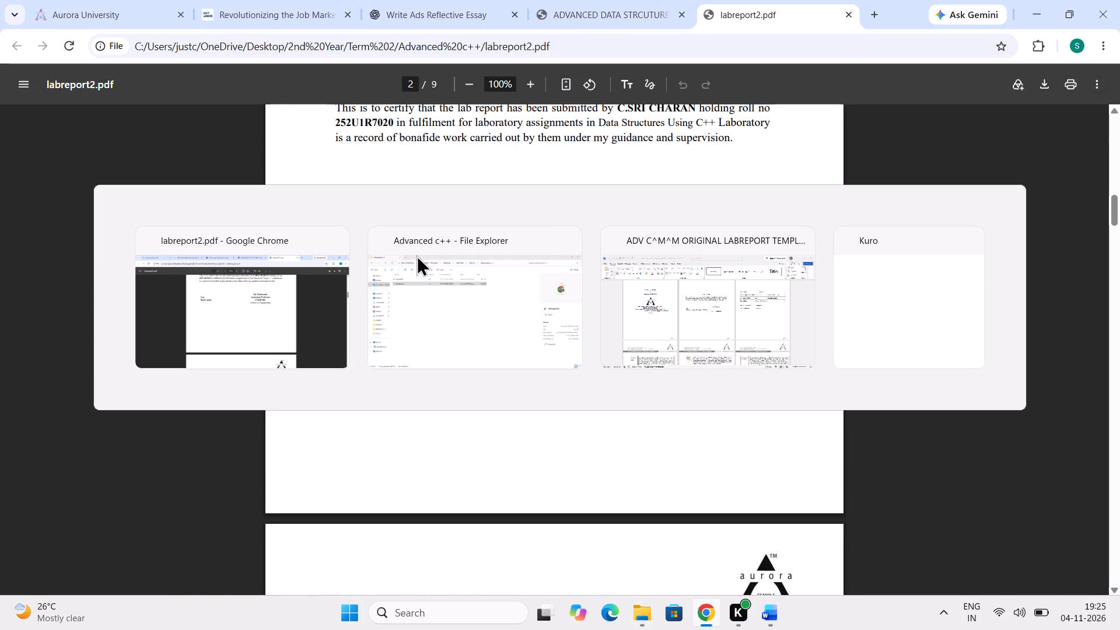
pyautogui.hotkey('alt', 'Tab')
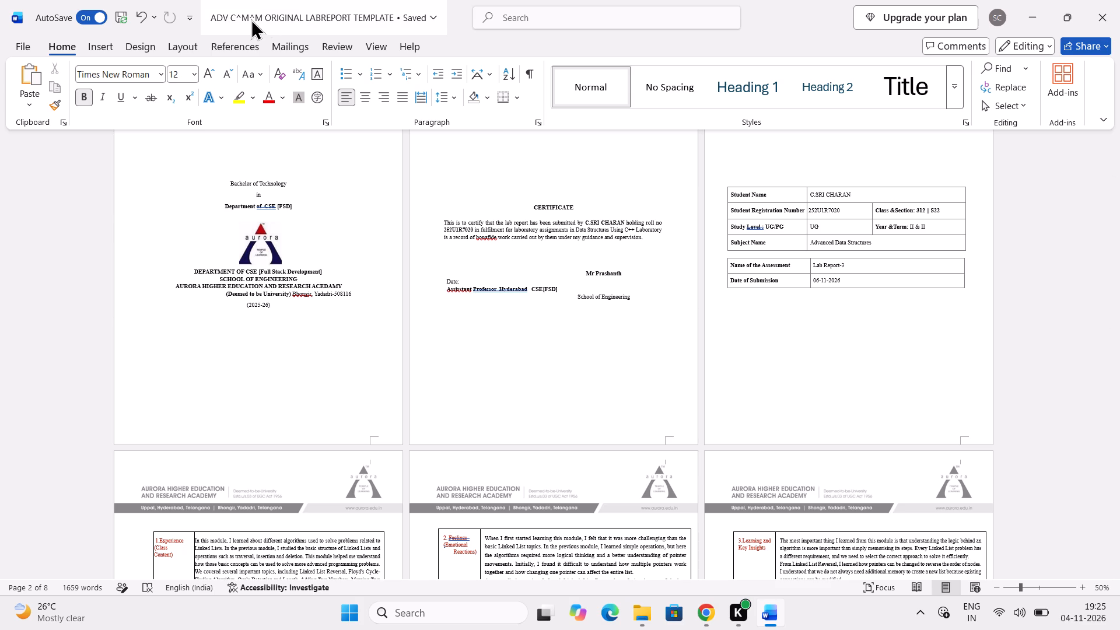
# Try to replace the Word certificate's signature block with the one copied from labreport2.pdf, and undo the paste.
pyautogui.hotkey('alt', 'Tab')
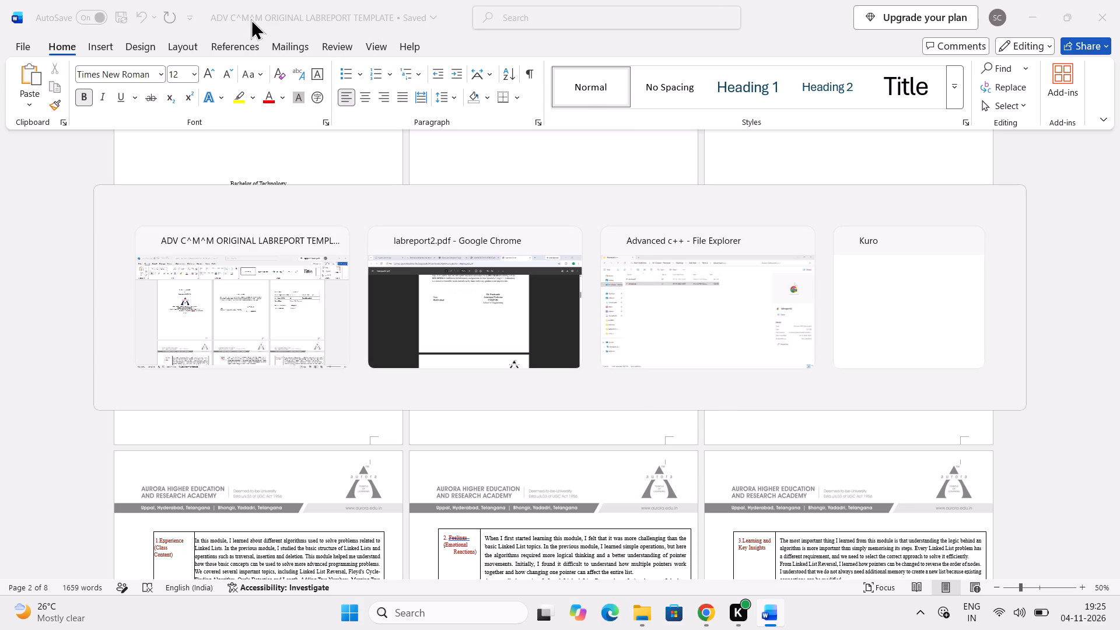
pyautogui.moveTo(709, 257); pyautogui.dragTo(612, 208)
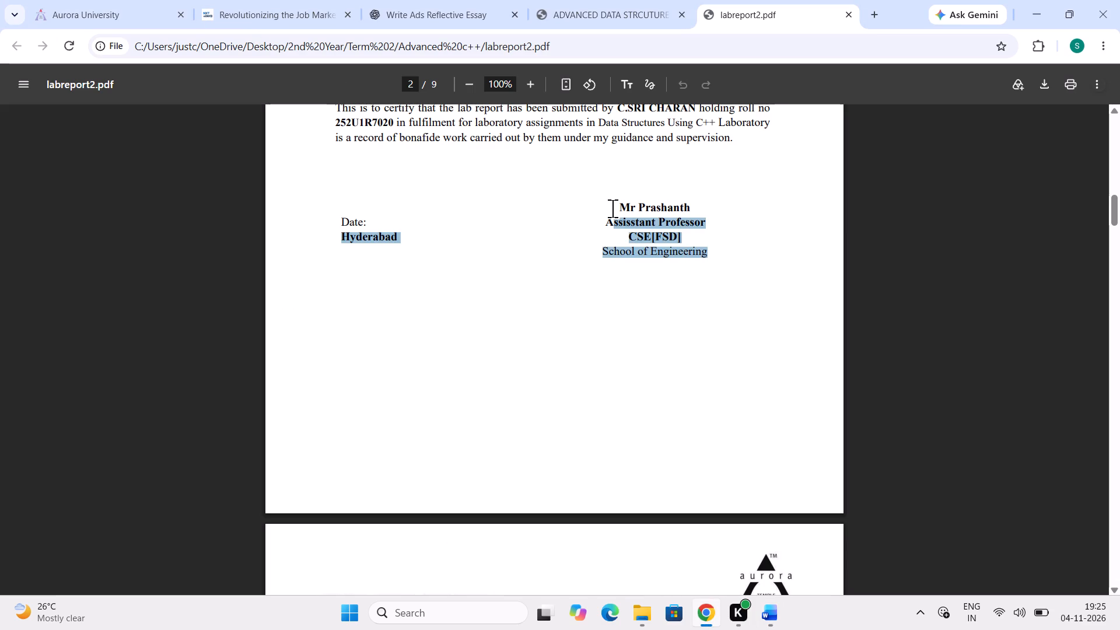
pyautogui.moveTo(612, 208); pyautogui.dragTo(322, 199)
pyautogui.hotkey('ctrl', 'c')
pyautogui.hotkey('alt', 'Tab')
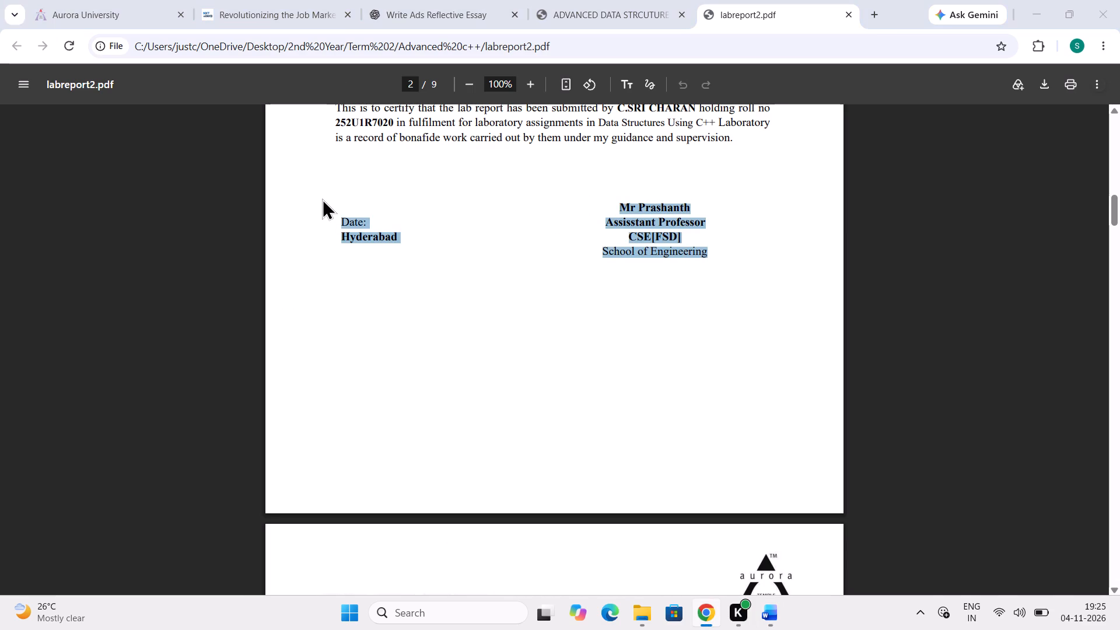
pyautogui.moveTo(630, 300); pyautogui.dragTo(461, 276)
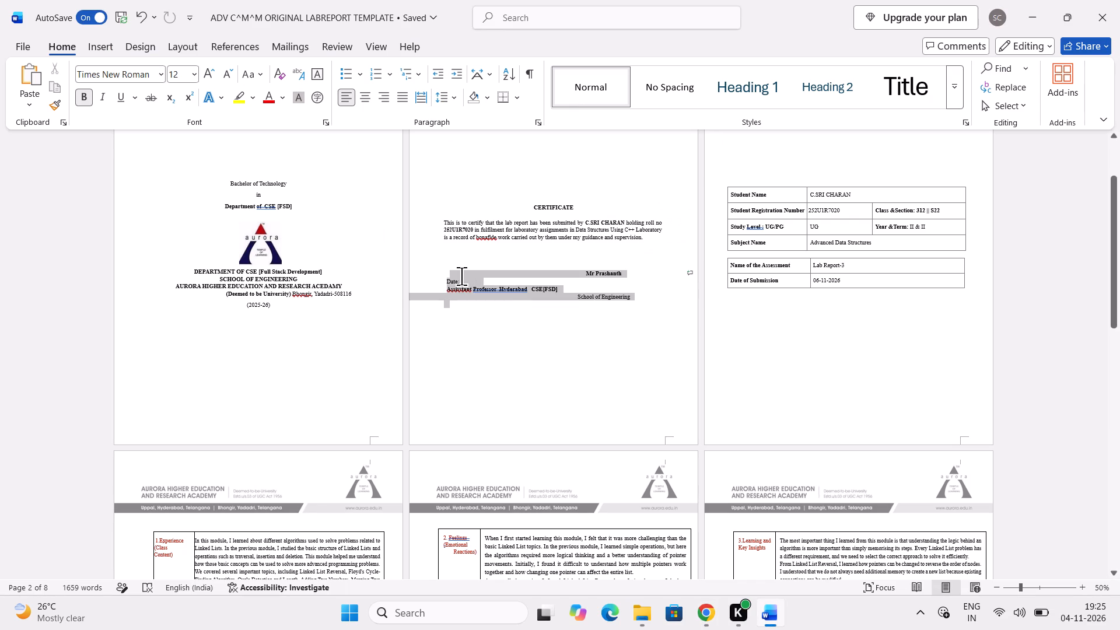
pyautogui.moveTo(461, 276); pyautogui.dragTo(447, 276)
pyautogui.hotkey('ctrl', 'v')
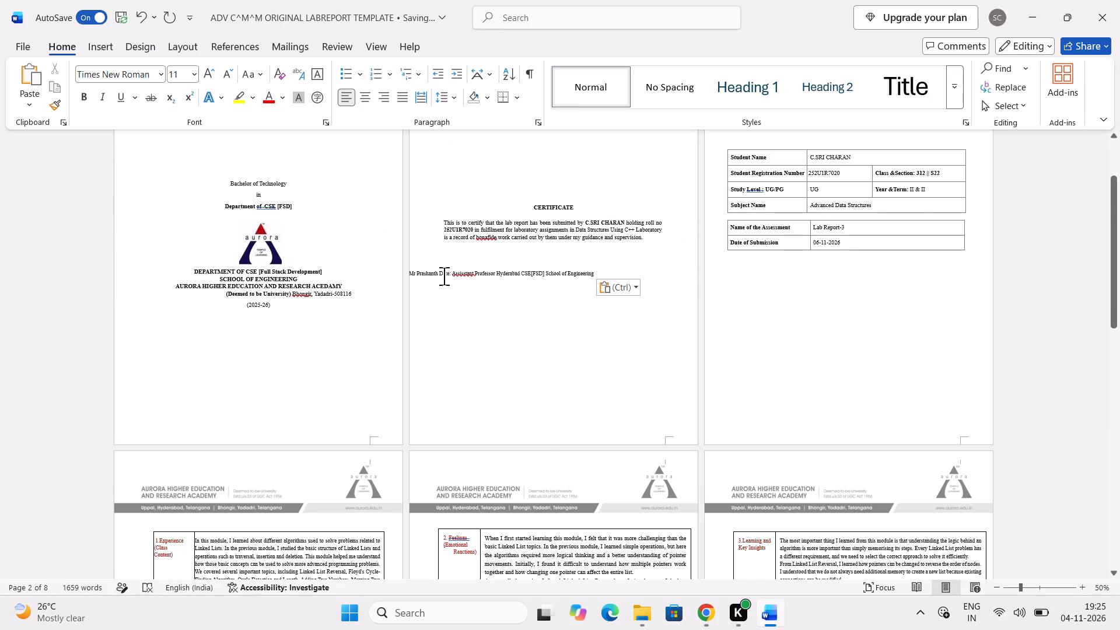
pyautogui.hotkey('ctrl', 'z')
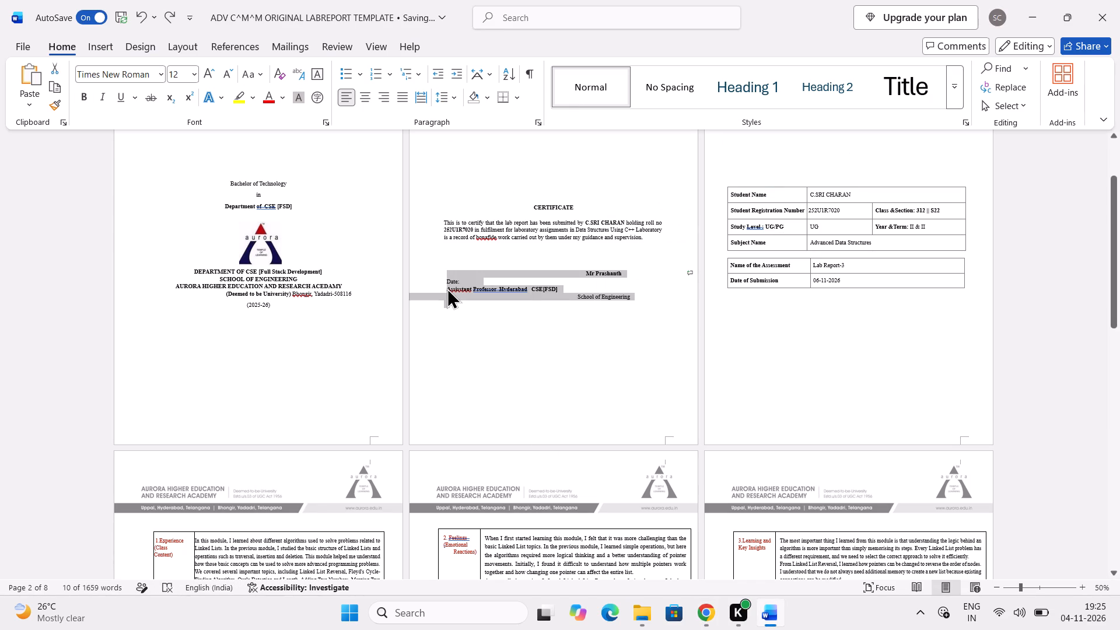
# Insert a blank line between "Date:" and the "Assistant Professor Hyderabad CSE[FSD]" line on the certificate page.
pyautogui.click(447, 288)
pyautogui.press('Return')
pyautogui.press('Return')
pyautogui.press('Return')
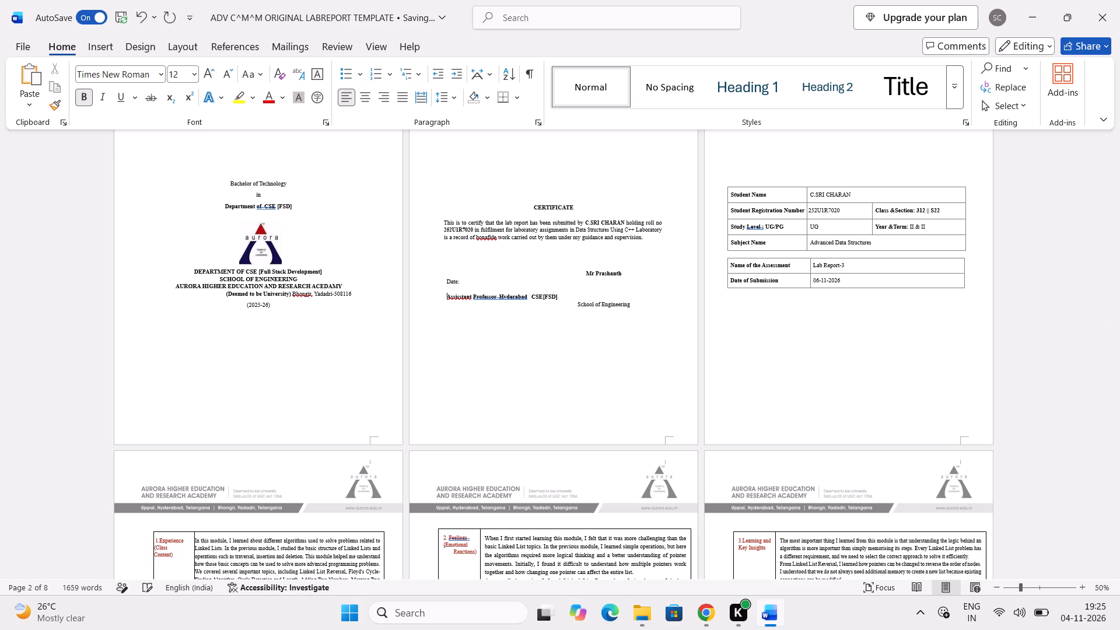
pyautogui.press('BackSpace')
pyautogui.press('BackSpace')
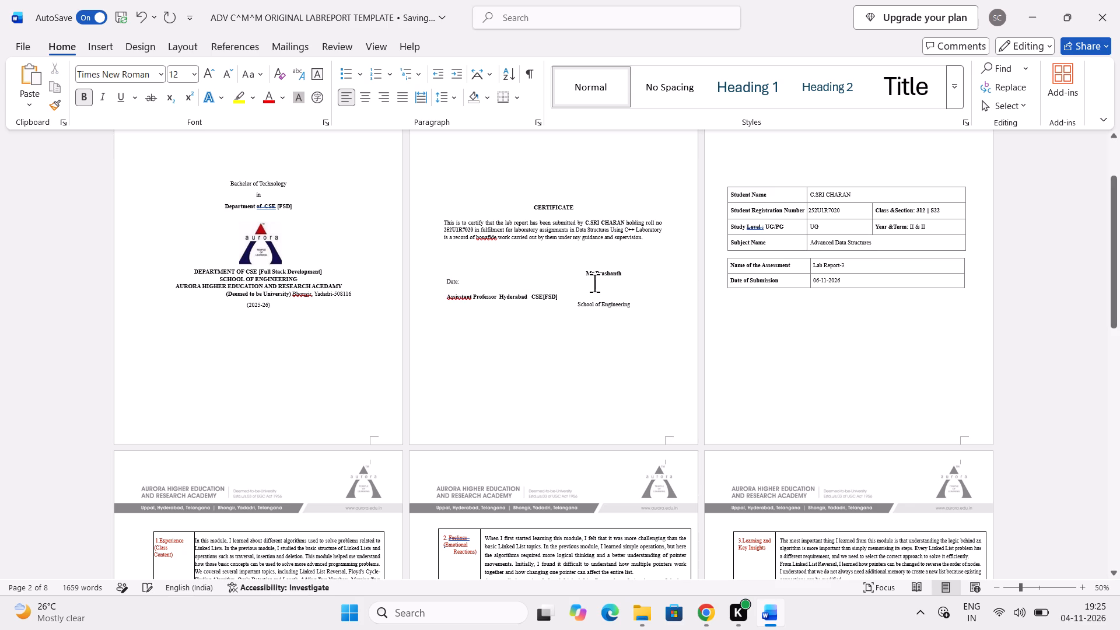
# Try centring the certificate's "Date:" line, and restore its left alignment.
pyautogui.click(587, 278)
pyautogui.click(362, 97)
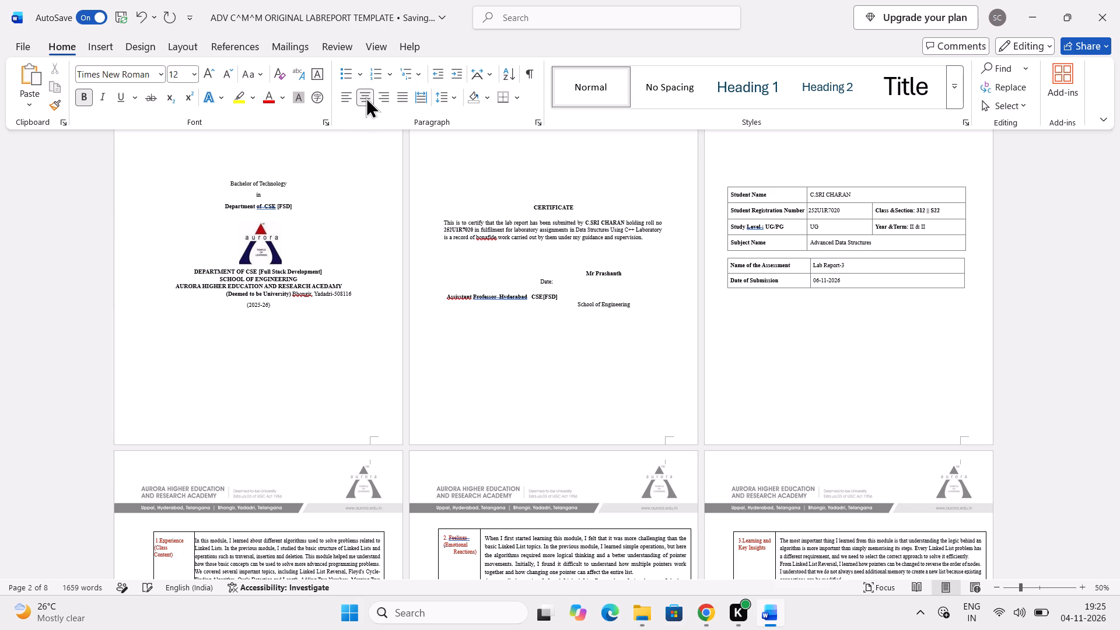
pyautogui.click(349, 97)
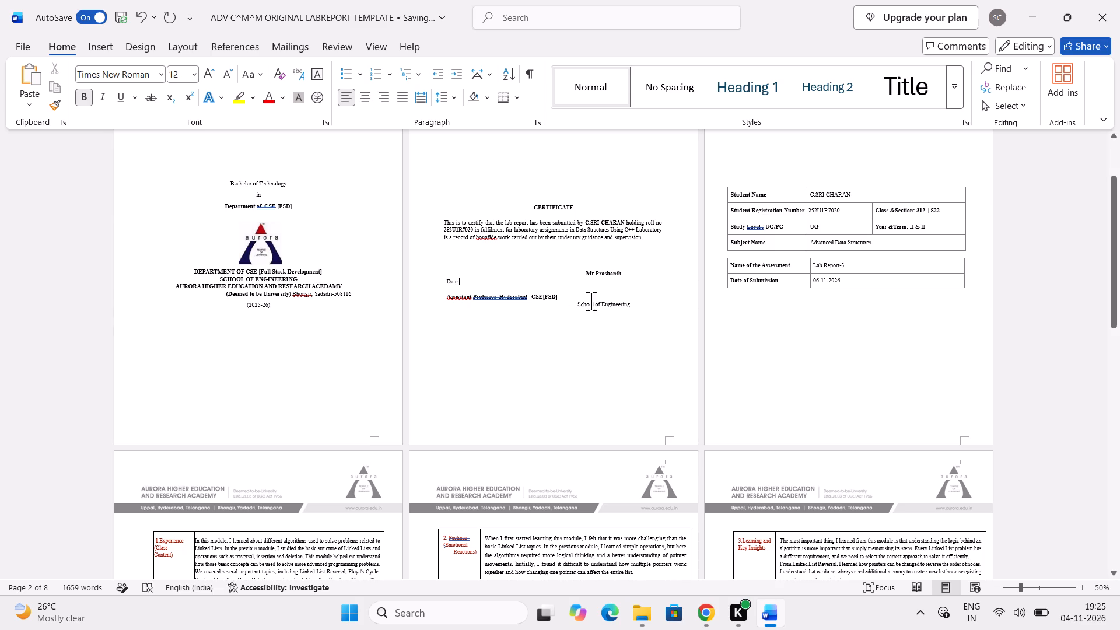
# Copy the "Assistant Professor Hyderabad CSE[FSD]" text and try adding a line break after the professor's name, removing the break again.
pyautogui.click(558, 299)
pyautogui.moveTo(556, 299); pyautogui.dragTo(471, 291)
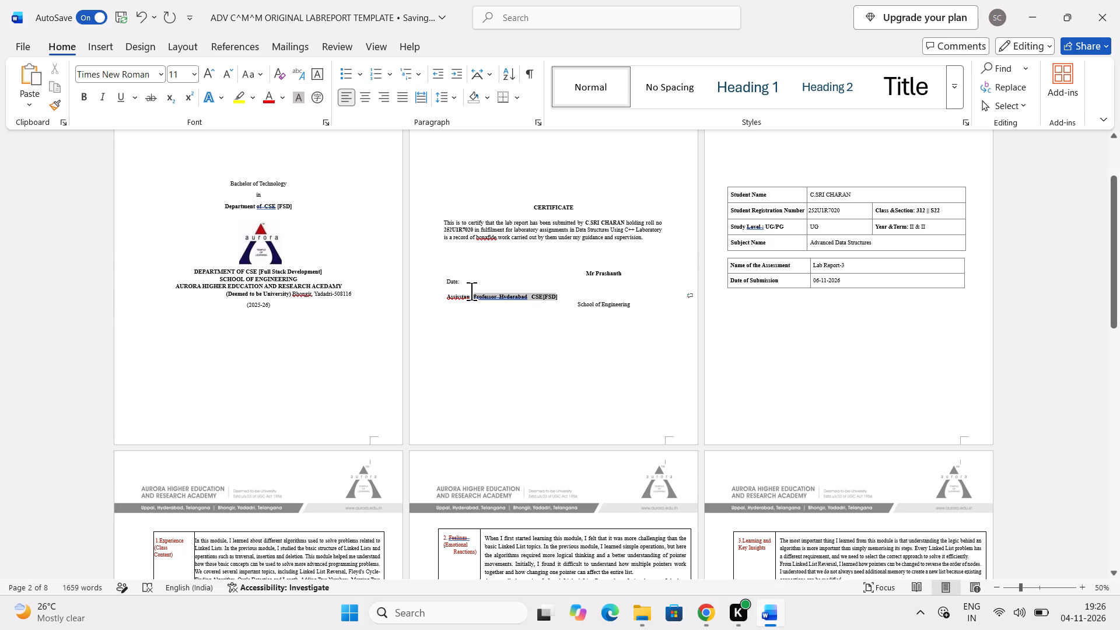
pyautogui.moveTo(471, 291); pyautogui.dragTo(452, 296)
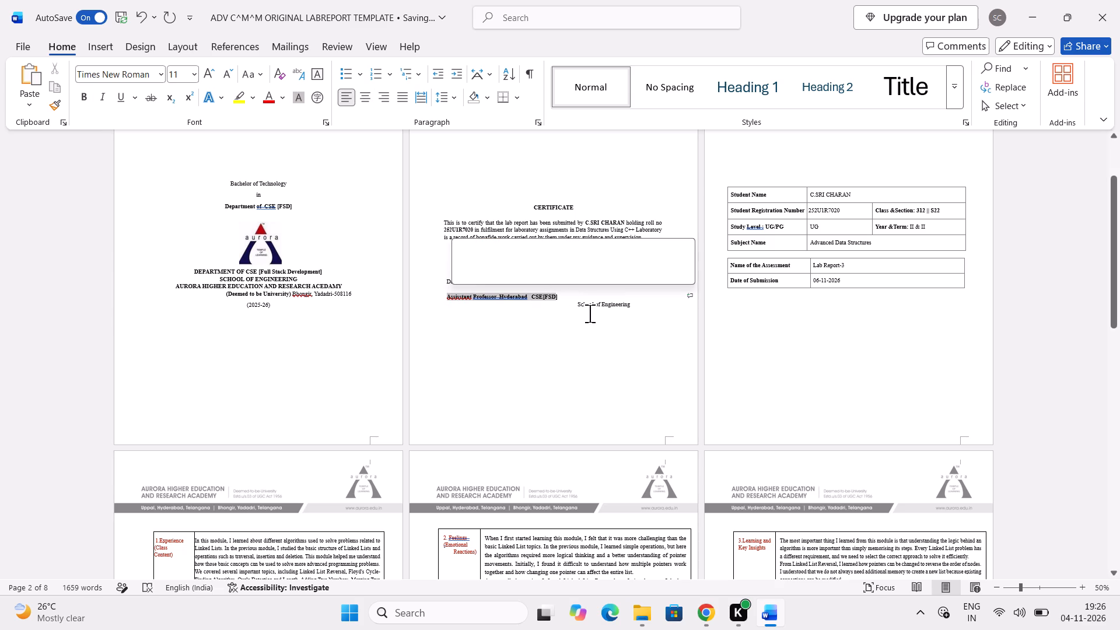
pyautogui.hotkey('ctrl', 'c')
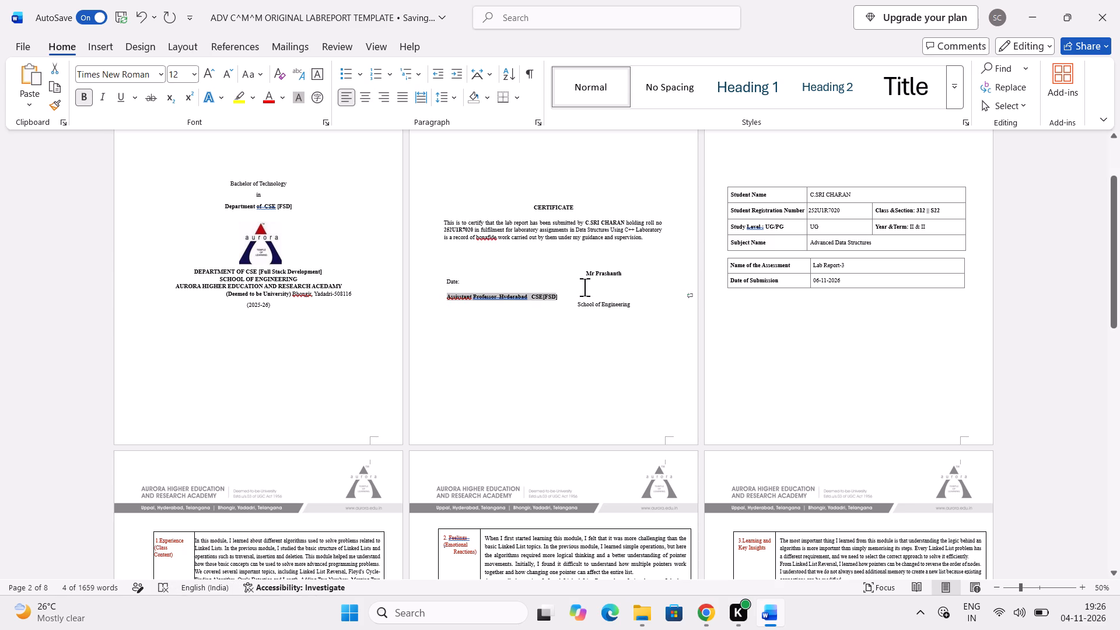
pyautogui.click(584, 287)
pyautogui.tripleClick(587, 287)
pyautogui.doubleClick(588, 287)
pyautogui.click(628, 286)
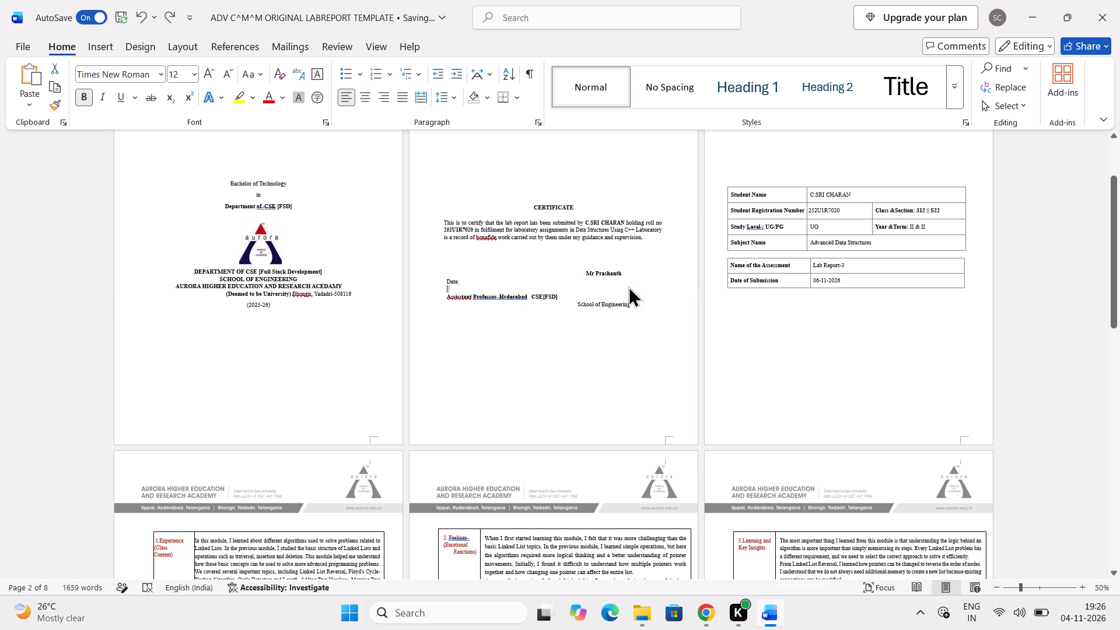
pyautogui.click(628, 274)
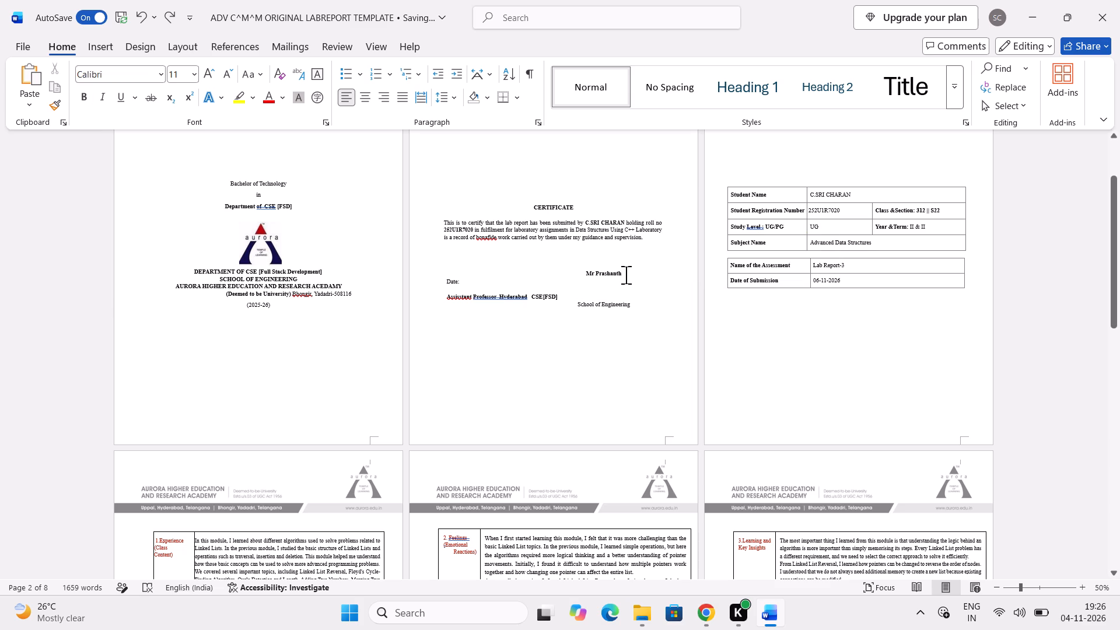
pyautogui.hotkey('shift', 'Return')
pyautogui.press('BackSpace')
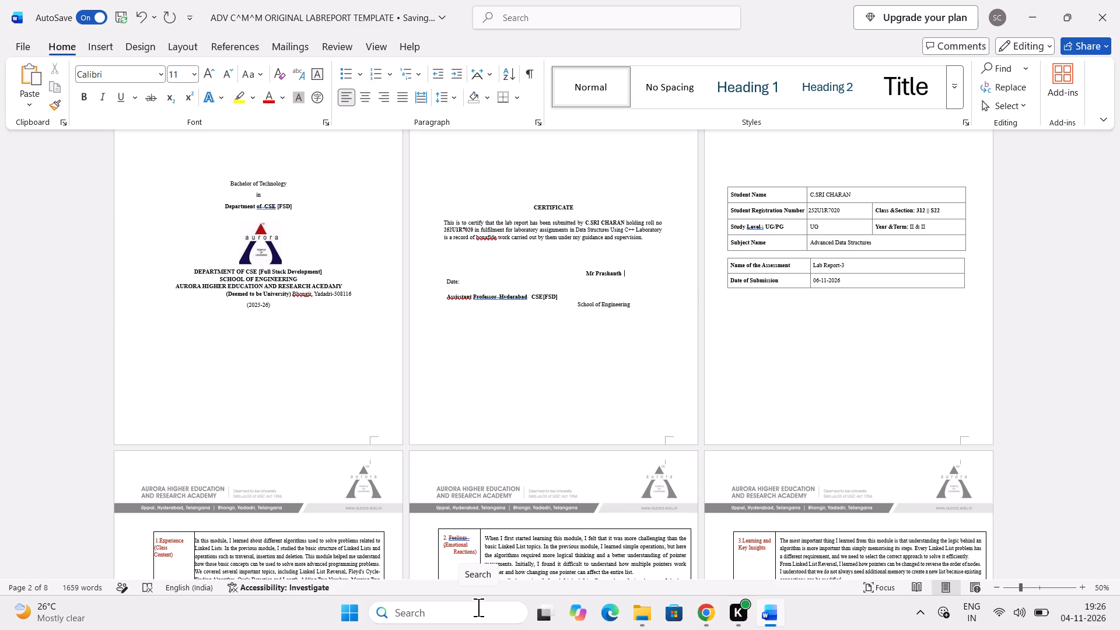
# Open the labreport1 PDF from the Advanced c++ folder in Word, just once, and view its certificate page.
pyautogui.click(642, 619)
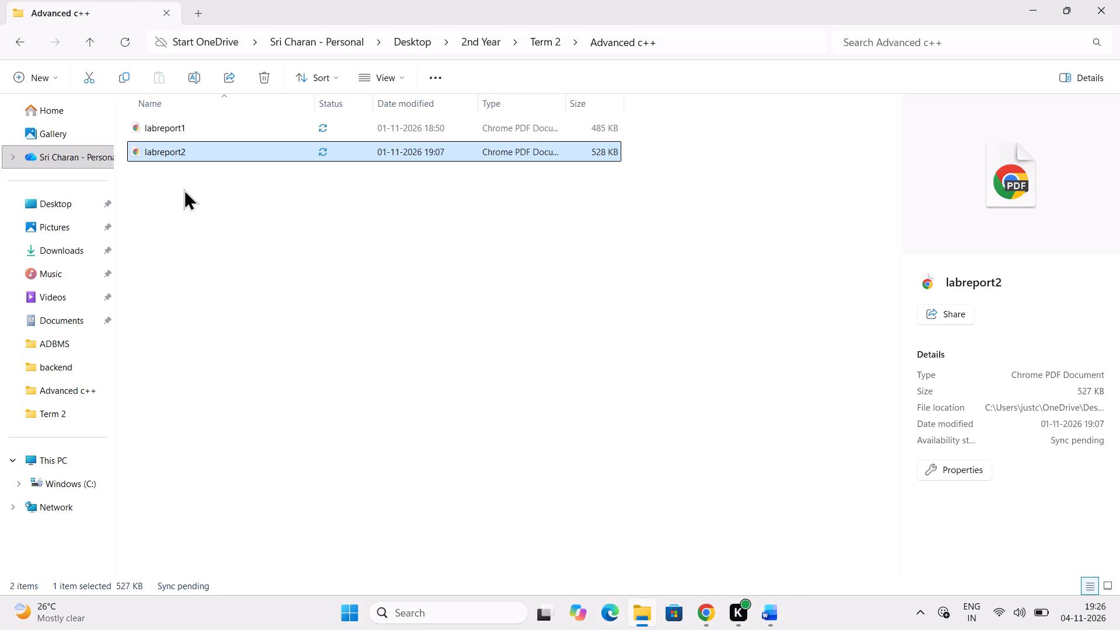
pyautogui.rightClick(208, 127)
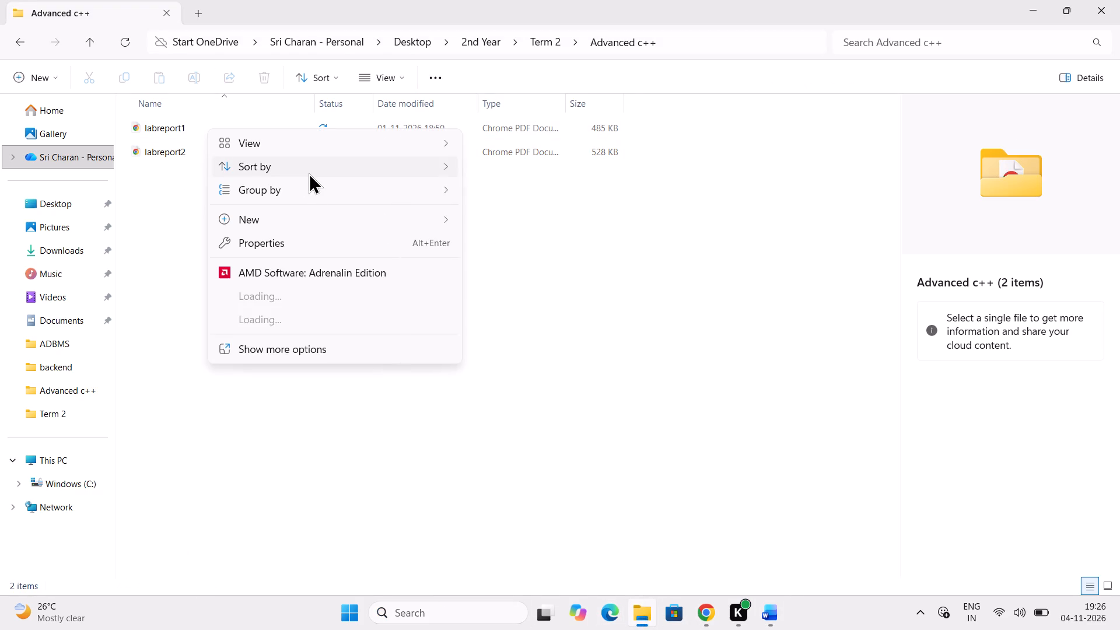
pyautogui.click(177, 215)
pyautogui.rightClick(178, 123)
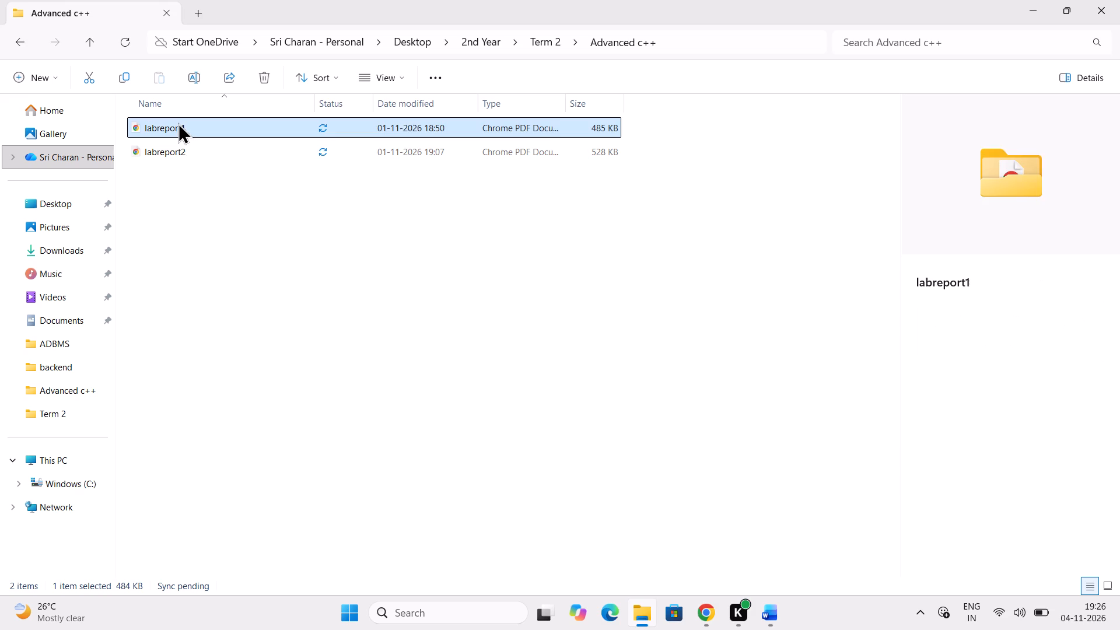
pyautogui.click(283, 158)
pyautogui.click(523, 250)
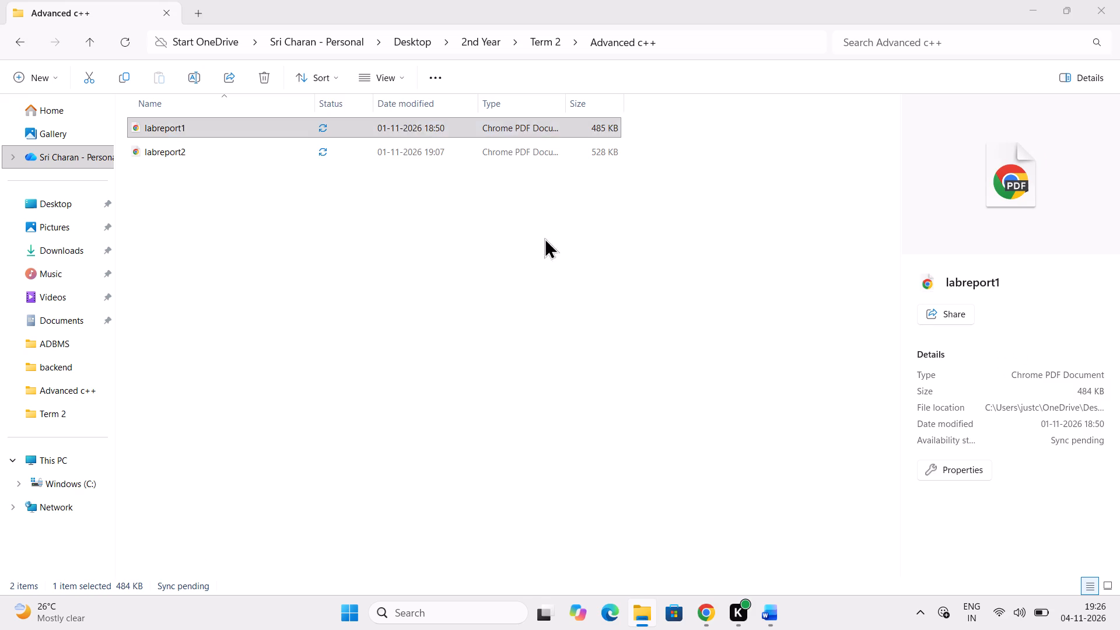
pyautogui.scroll(-4, 533, 446)
pyautogui.click(534, 402)
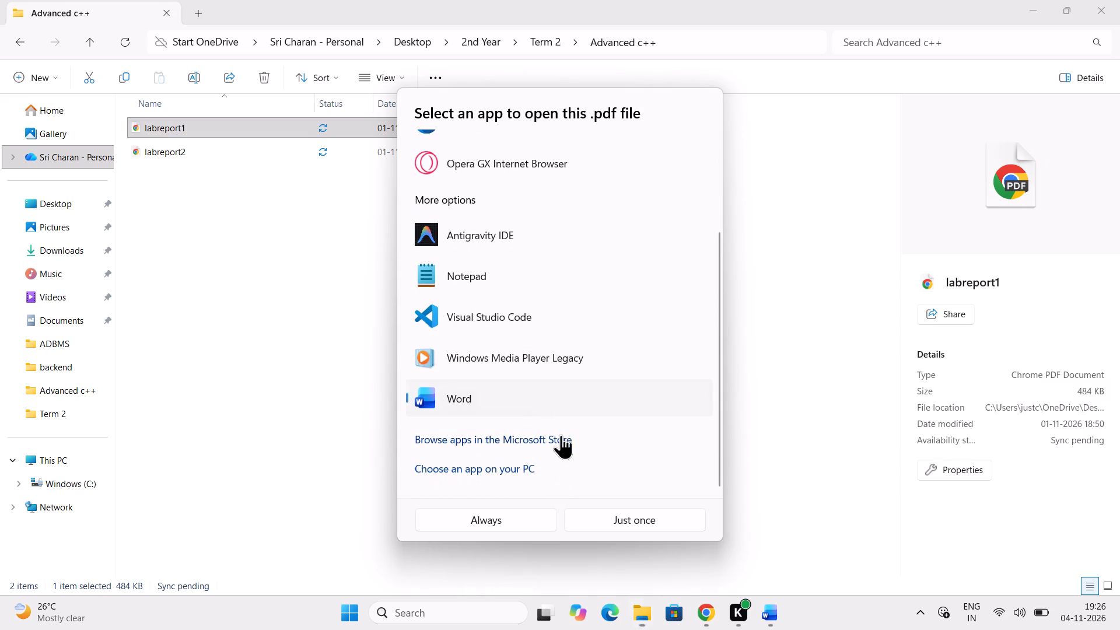
pyautogui.click(628, 520)
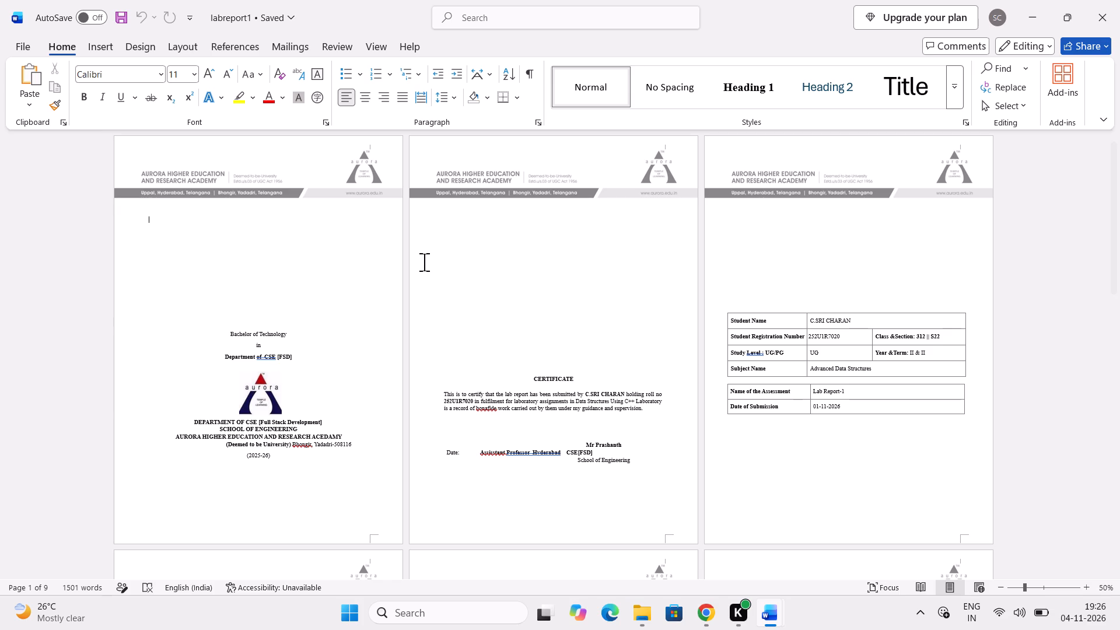
pyautogui.scroll(-2, 584, 531)
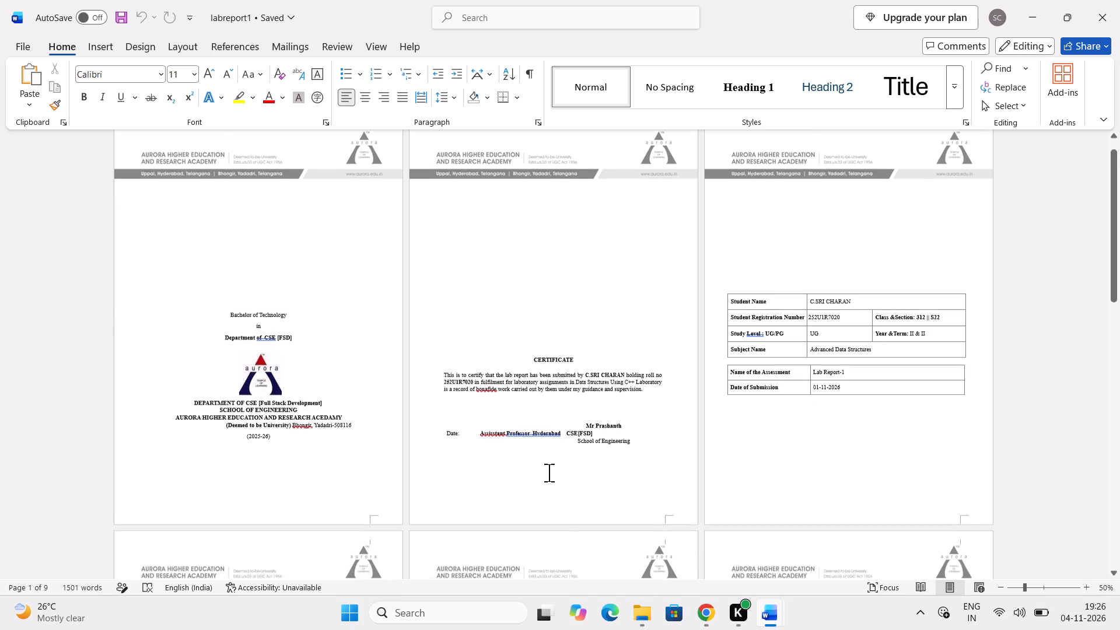
pyautogui.scroll(-2, 549, 473)
pyautogui.scroll(4, 513, 274)
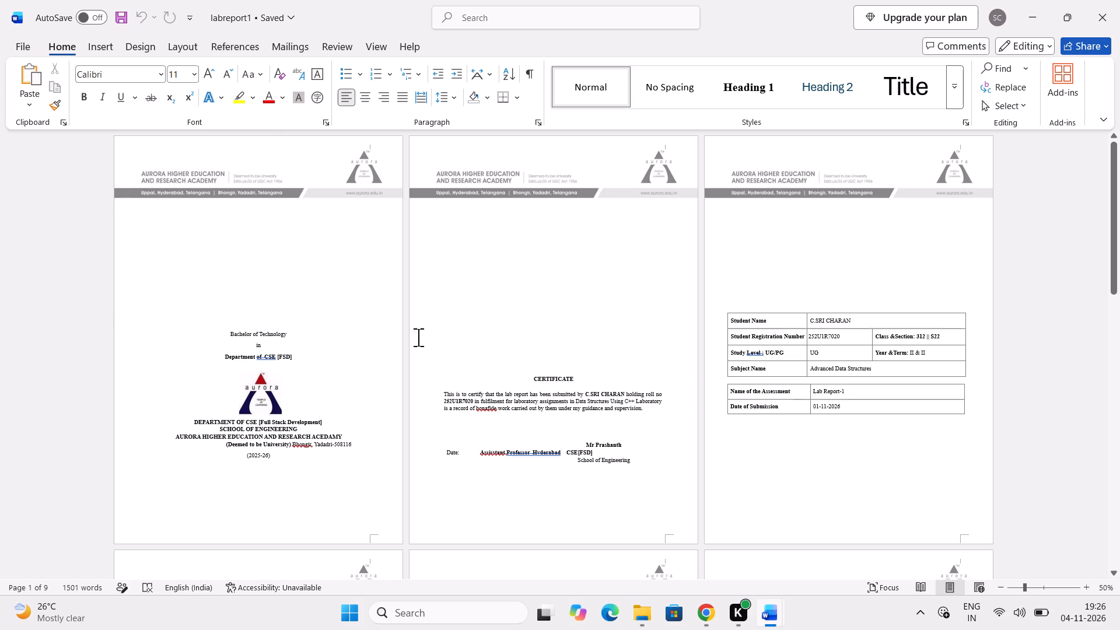
# Delete blank lines above the CERTIFICATE heading on page 2 of labreport1.
pyautogui.click(85, 103)
pyautogui.click(470, 313)
pyautogui.press('BackSpace')
pyautogui.press('BackSpace')
pyautogui.press('BackSpace')
pyautogui.press('BackSpace')
pyautogui.press('BackSpace')
pyautogui.press('BackSpace')
pyautogui.press('BackSpace')
pyautogui.press('BackSpace')
pyautogui.press('BackSpace')
pyautogui.press('BackSpace')
pyautogui.press('BackSpace')
pyautogui.press('BackSpace')
pyautogui.press('BackSpace')
pyautogui.press('BackSpace')
pyautogui.press('BackSpace')
pyautogui.press('BackSpace')
pyautogui.press('BackSpace')
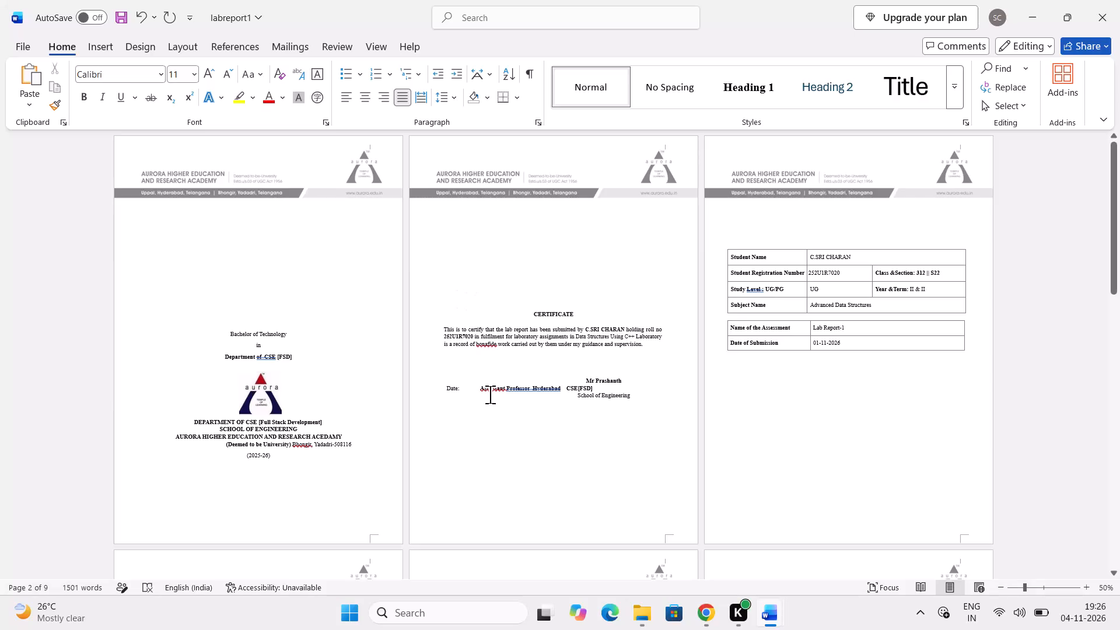
# Indent "Assistant Professor Hyderabad" in labreport1's signature block with spaces so it sits beneath the professor's name.
pyautogui.click(480, 388)
pyautogui.press('space')
pyautogui.press('space')
pyautogui.press('space')
pyautogui.press('space')
pyautogui.press('space')
pyautogui.press('space')
pyautogui.press('space')
pyautogui.press('space')
pyautogui.press('space')
pyautogui.press('space')
pyautogui.press('space')
pyautogui.press('space')
pyautogui.press('space')
pyautogui.press('space')
pyautogui.press('space')
pyautogui.press('space')
pyautogui.press('space')
pyautogui.press('space')
pyautogui.press('space')
pyautogui.press('space')
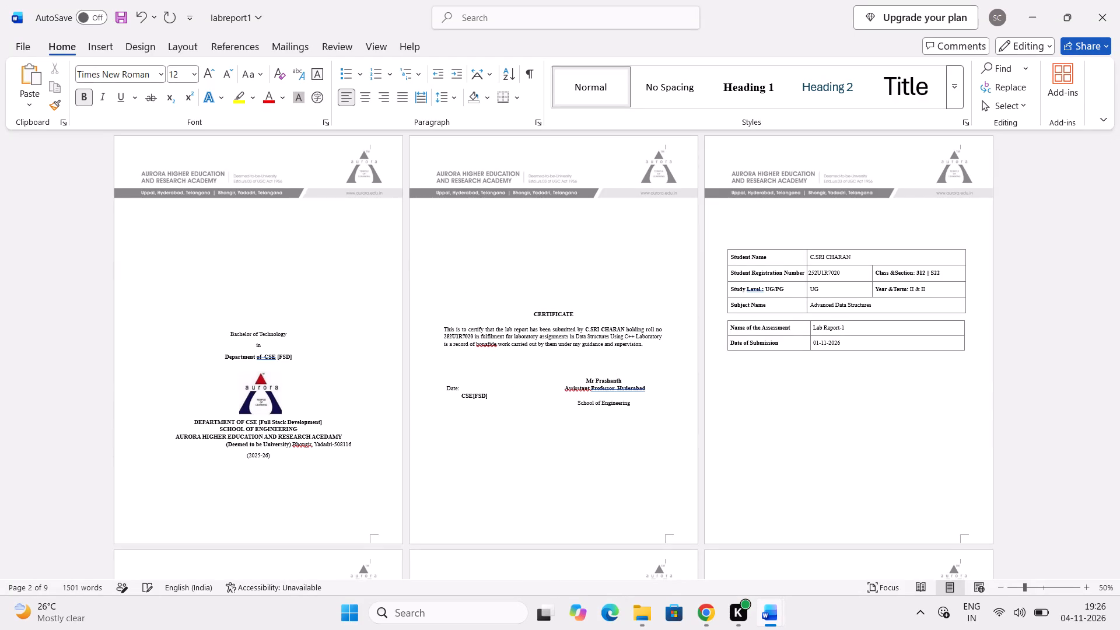
# Indent the "CSE[FSD]" line in labreport1's signature block with spaces, moving it toward the professor's title.
pyautogui.click(456, 395)
pyautogui.press('space')
pyautogui.press('space')
pyautogui.press('space')
pyautogui.press('space')
pyautogui.press('space')
pyautogui.press('space')
pyautogui.press('space')
pyautogui.press('space')
pyautogui.press('space')
pyautogui.press('space')
pyautogui.press('space')
pyautogui.press('space')
pyautogui.press('space')
pyautogui.press('space')
pyautogui.press('space')
pyautogui.press('space')
pyautogui.press('space')
pyautogui.press('space')
pyautogui.press('space')
pyautogui.press('space')
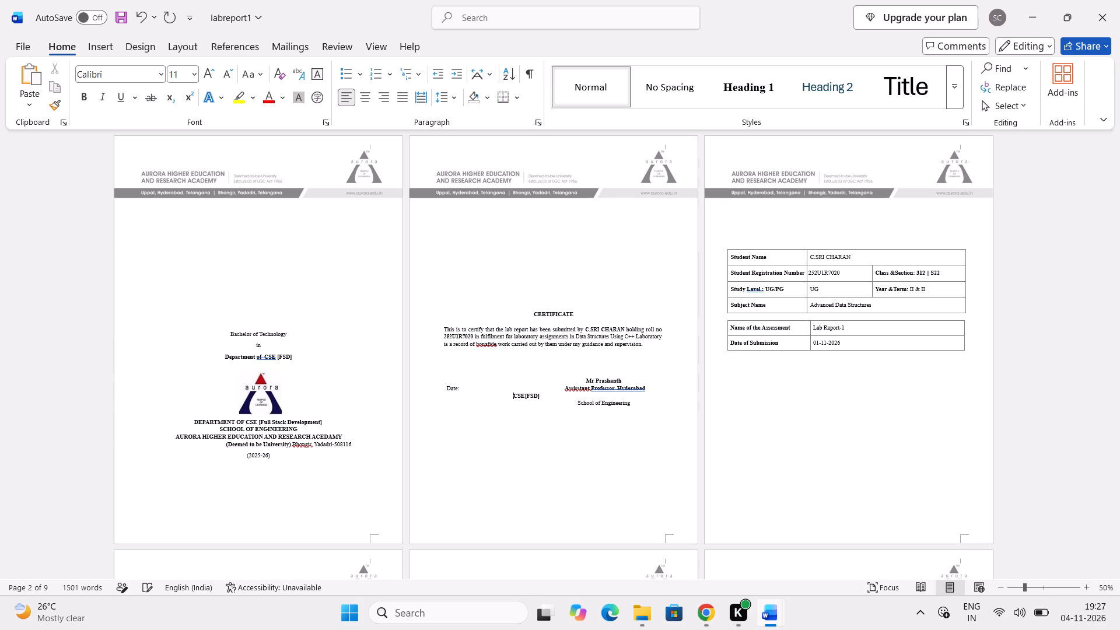
# Switch to the ADV C^M^M ORIGINAL LABREPORT TEMPLATE document and indent "Assistant Professor Hyderabad" with spaces to sit beneath the professor's name.
pyautogui.hotkey('alt', 'Tab')
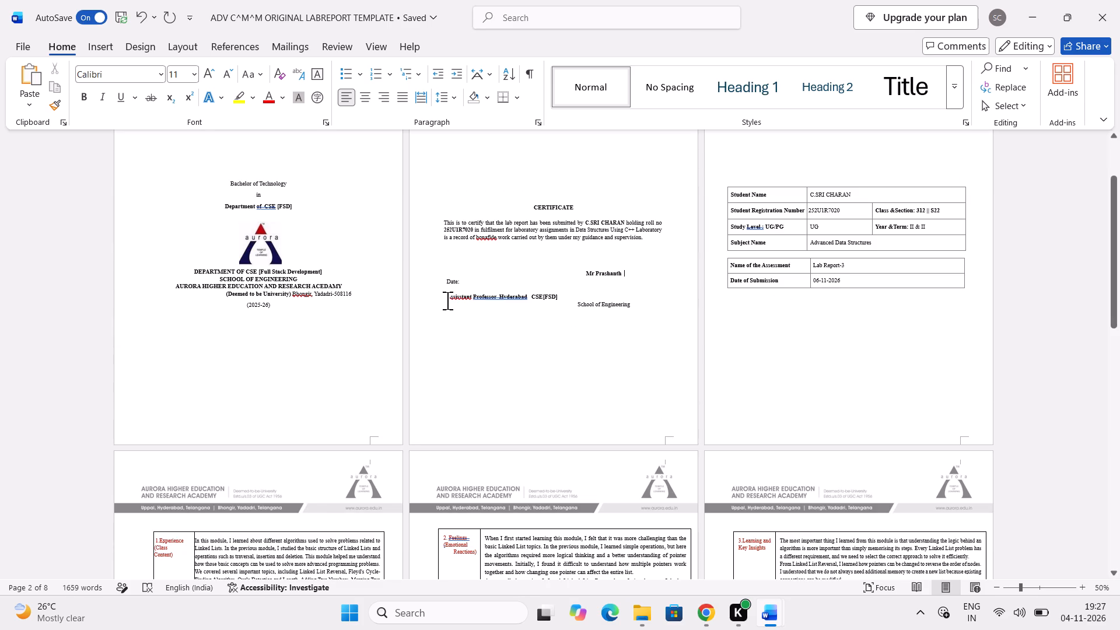
pyautogui.click(447, 300)
pyautogui.press('space')
pyautogui.write('v')
pyautogui.press('space')
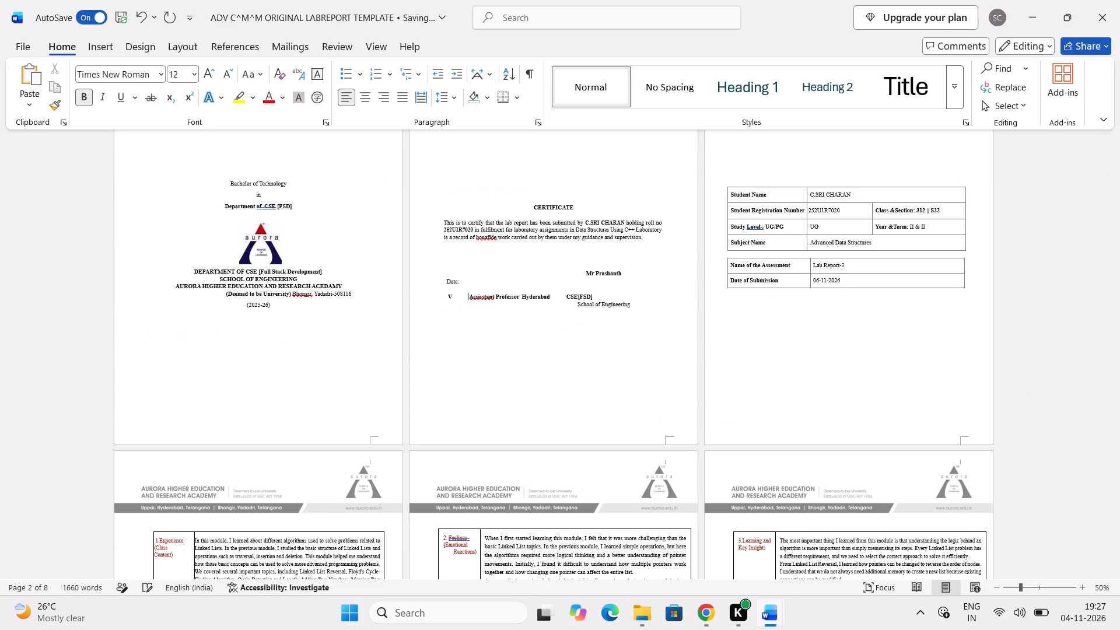
pyautogui.press('space')
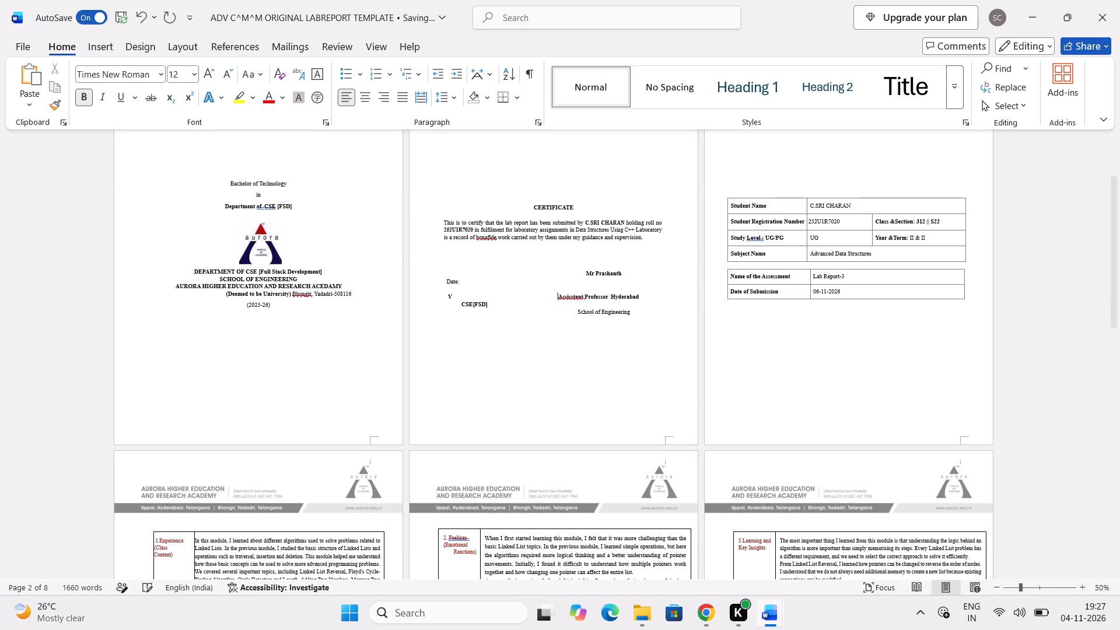
pyautogui.press('space')
pyautogui.press('space')
pyautogui.press('space')
pyautogui.press('space')
pyautogui.press('space')
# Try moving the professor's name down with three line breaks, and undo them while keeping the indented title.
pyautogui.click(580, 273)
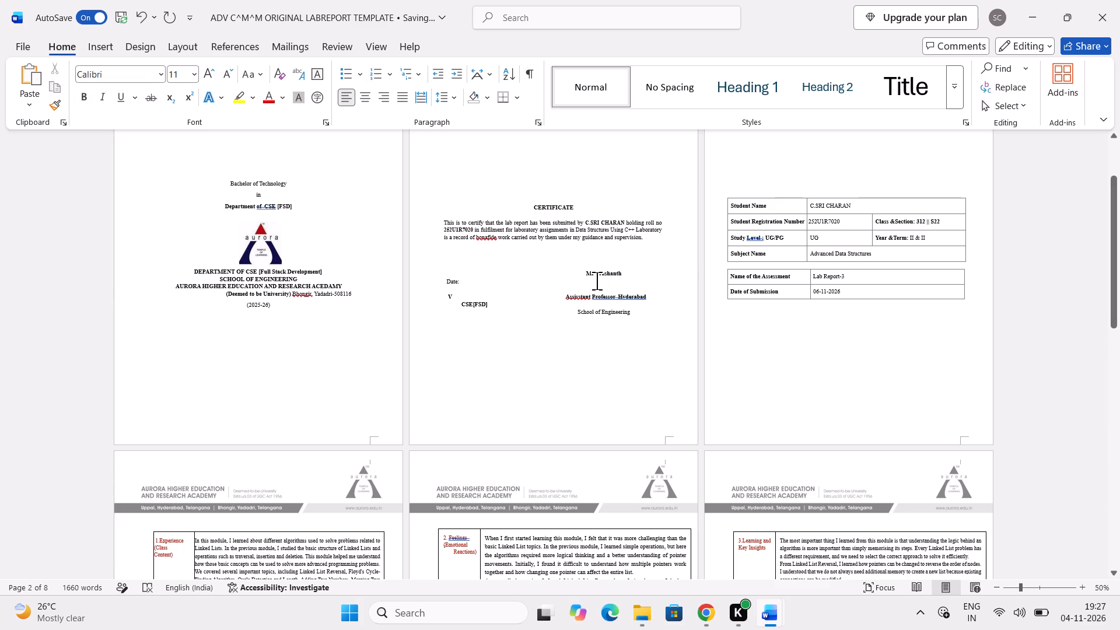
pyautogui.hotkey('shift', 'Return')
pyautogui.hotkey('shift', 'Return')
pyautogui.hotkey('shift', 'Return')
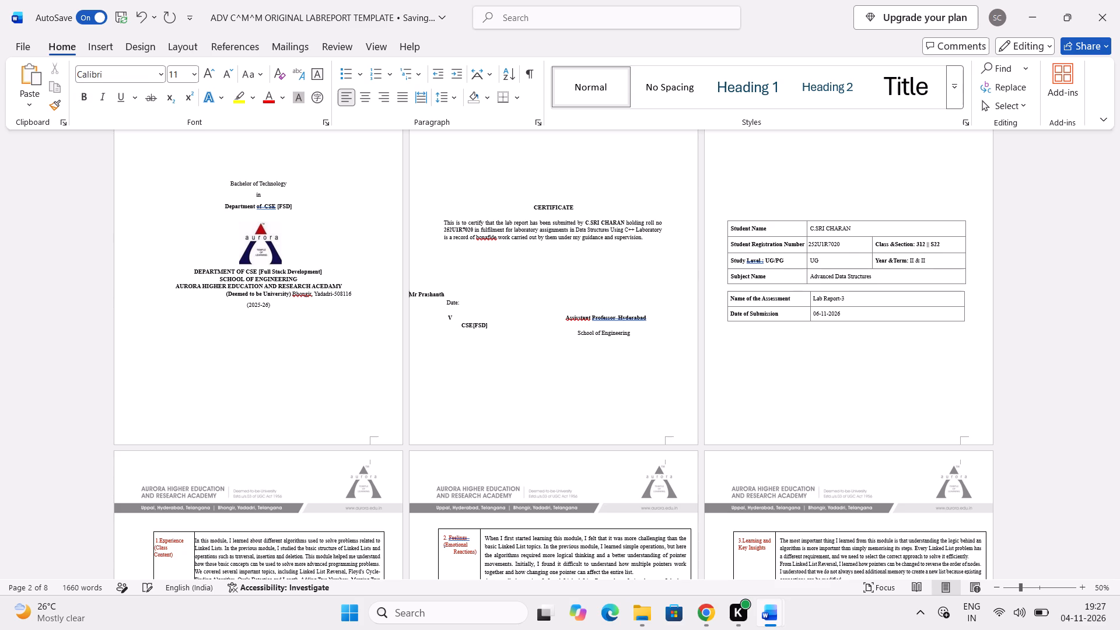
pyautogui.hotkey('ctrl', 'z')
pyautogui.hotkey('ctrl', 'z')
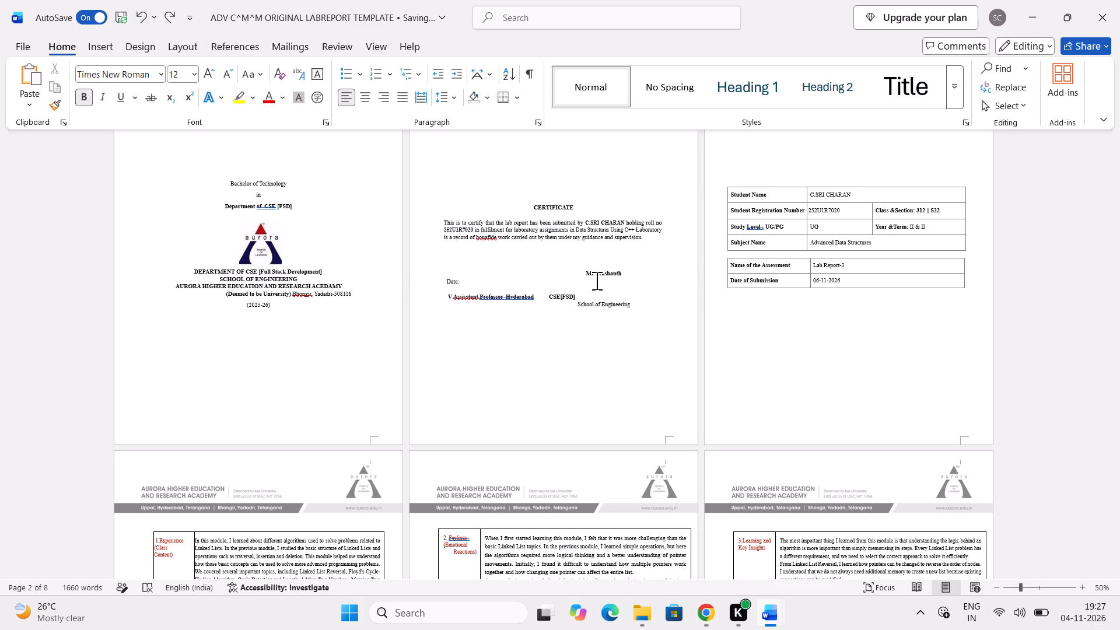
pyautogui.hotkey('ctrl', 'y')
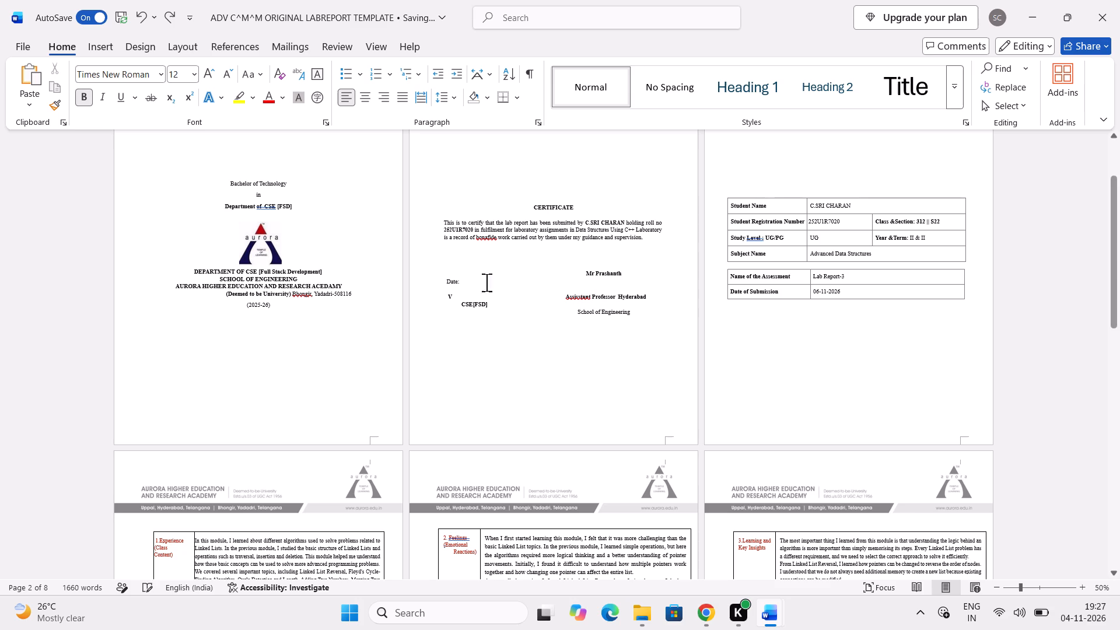
# Indent the "CSE[FSD]" line with spaces so it sits between the professor's title and "School of Engineering".
pyautogui.click(454, 306)
pyautogui.press('space')
pyautogui.press('space')
pyautogui.press('space')
pyautogui.press('space')
pyautogui.press('space')
pyautogui.press('space')
pyautogui.press('space')
pyautogui.press('space')
pyautogui.press('space')
pyautogui.press('space')
pyautogui.press('space')
pyautogui.press('space')
pyautogui.press('space')
pyautogui.press('space')
pyautogui.press('space')
pyautogui.press('space')
pyautogui.press('space')
pyautogui.press('space')
pyautogui.press('space')
pyautogui.press('space')
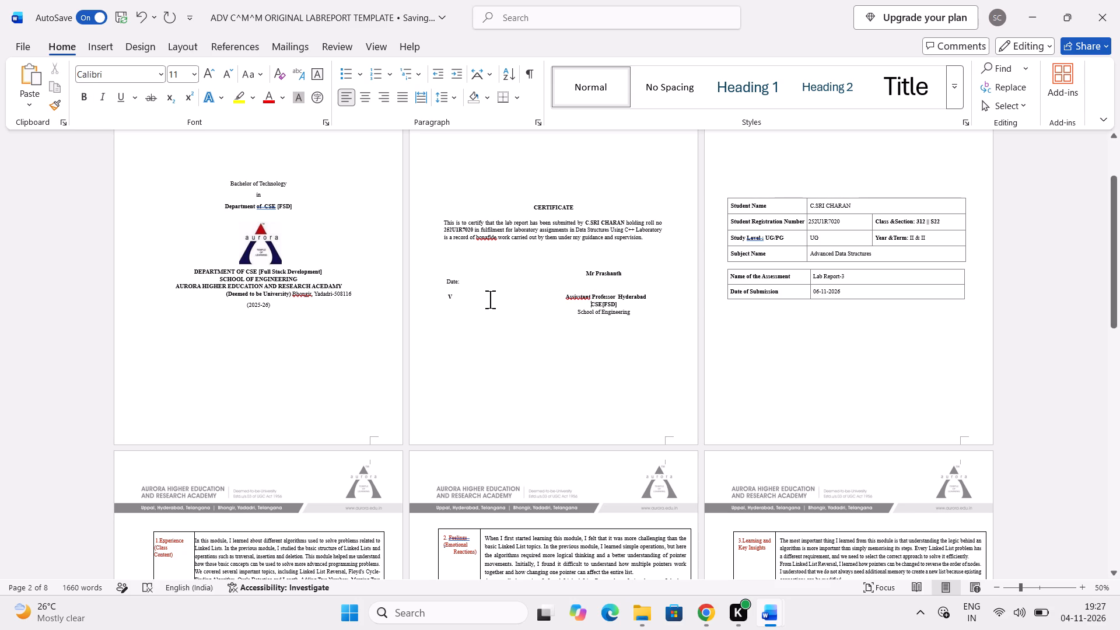
# Delete the stray "V" below "Date:" and re-space the "Assistant Professor Hyderabad" line beneath the professor's name.
pyautogui.click(468, 297)
pyautogui.press('BackSpace')
pyautogui.press('BackSpace')
pyautogui.press('BackSpace')
pyautogui.press('BackSpace')
pyautogui.press('BackSpace')
pyautogui.press('BackSpace')
pyautogui.press('BackSpace')
pyautogui.press('BackSpace')
pyautogui.press('BackSpace')
pyautogui.press('BackSpace')
pyautogui.press('BackSpace')
pyautogui.press('BackSpace')
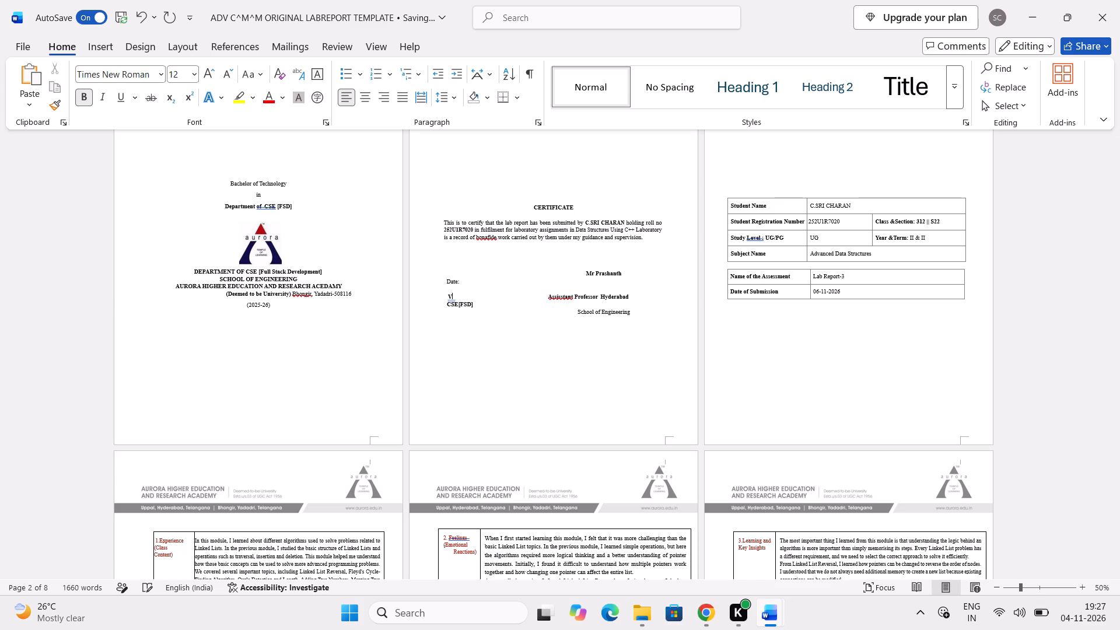
pyautogui.press('BackSpace')
pyautogui.press('space')
pyautogui.press('space')
pyautogui.press('space')
pyautogui.press('space')
pyautogui.press('space')
pyautogui.press('space')
pyautogui.press('space')
pyautogui.press('space')
pyautogui.press('space')
pyautogui.press('space')
pyautogui.press('space')
pyautogui.press('space')
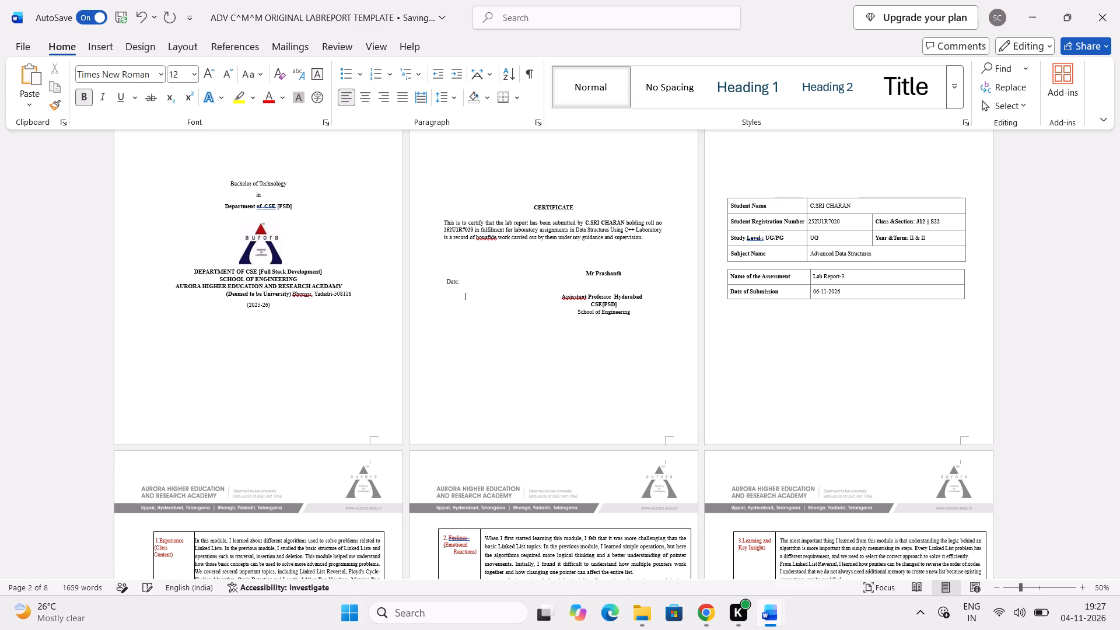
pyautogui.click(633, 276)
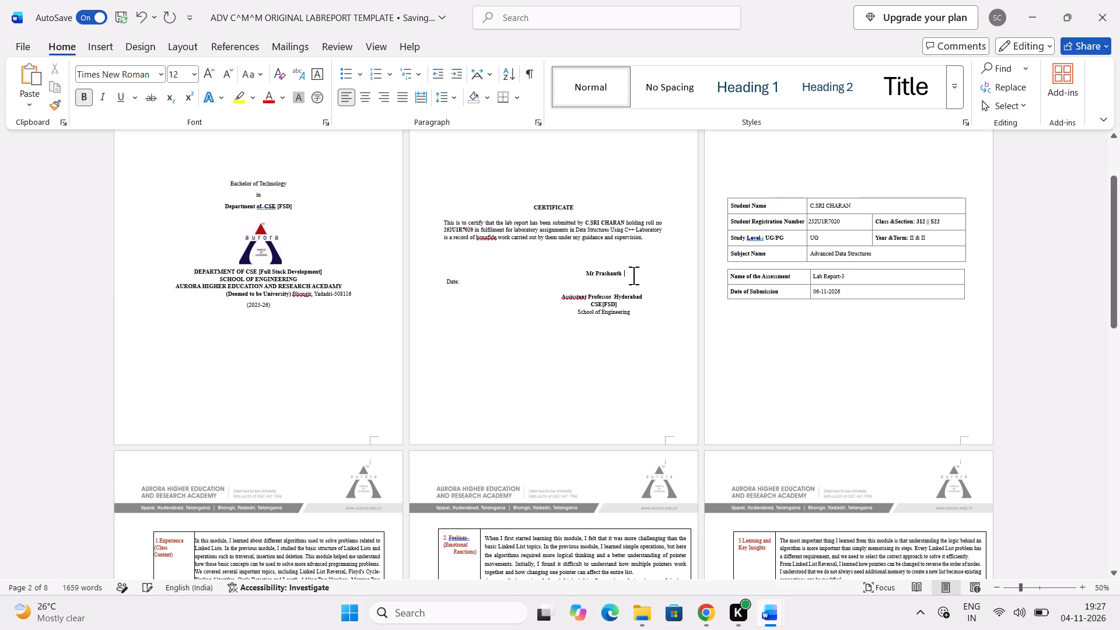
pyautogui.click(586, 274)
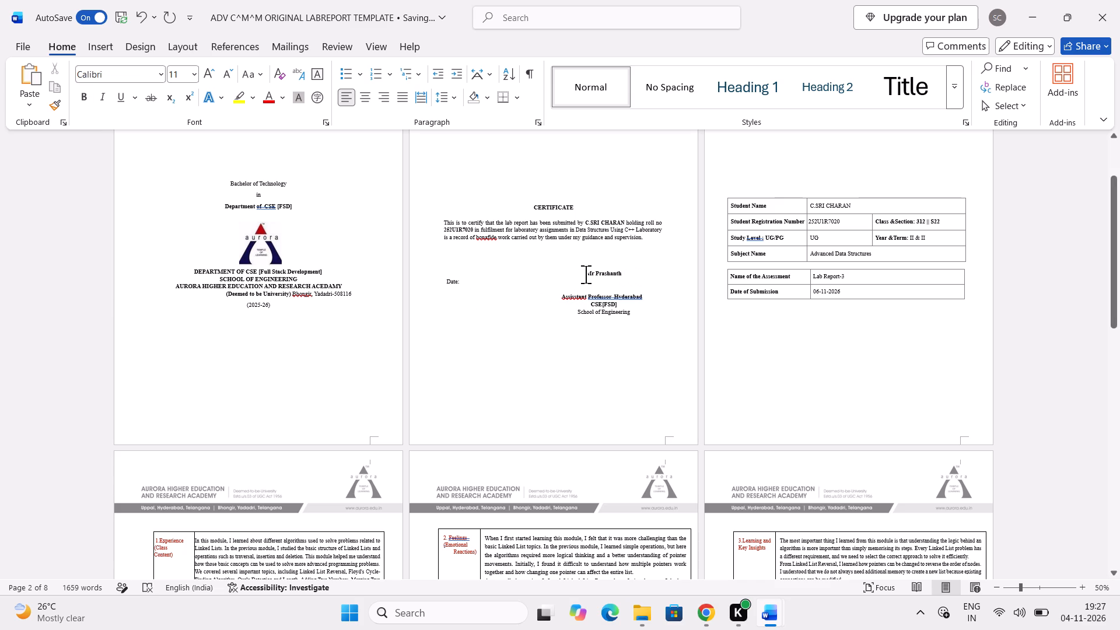
# Switch to the labreport1 document and indent the "CSE[FSD]" line with spaces so it sits between the professor's title and "School of Engineering".
pyautogui.hotkey('alt', 'Tab')
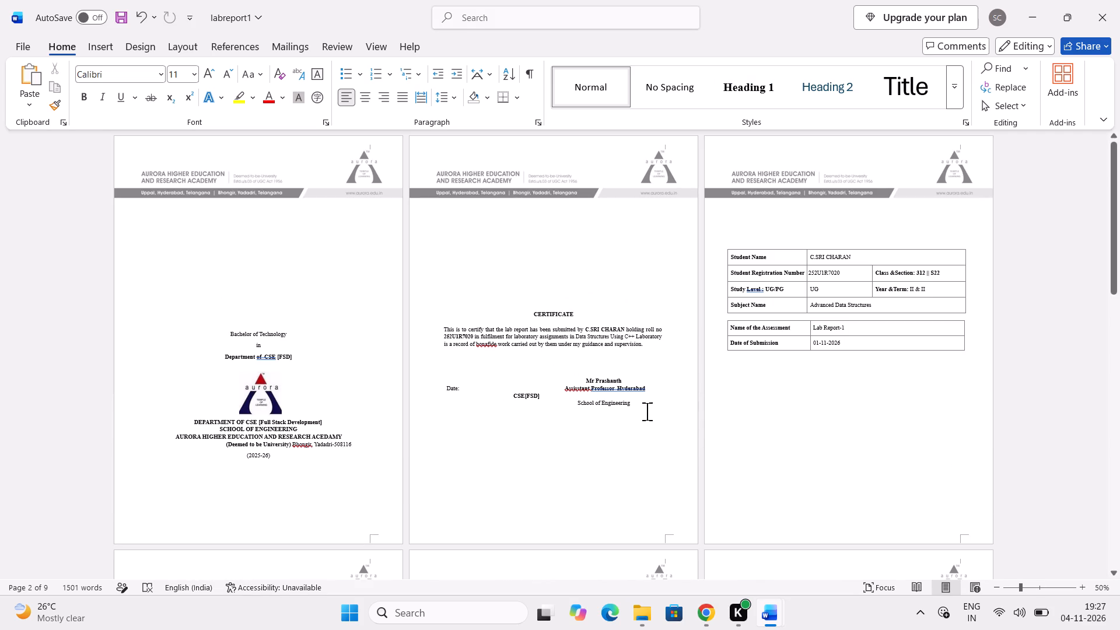
pyautogui.press('space')
pyautogui.press('space')
pyautogui.press('space')
pyautogui.press('space')
pyautogui.press('space')
pyautogui.press('space')
pyautogui.press('space')
pyautogui.press('space')
pyautogui.press('space')
pyautogui.press('space')
pyautogui.press('space')
pyautogui.press('space')
pyautogui.press('space')
pyautogui.press('space')
pyautogui.press('space')
pyautogui.press('space')
pyautogui.press('space')
pyautogui.press('space')
pyautogui.press('space')
pyautogui.press('space')
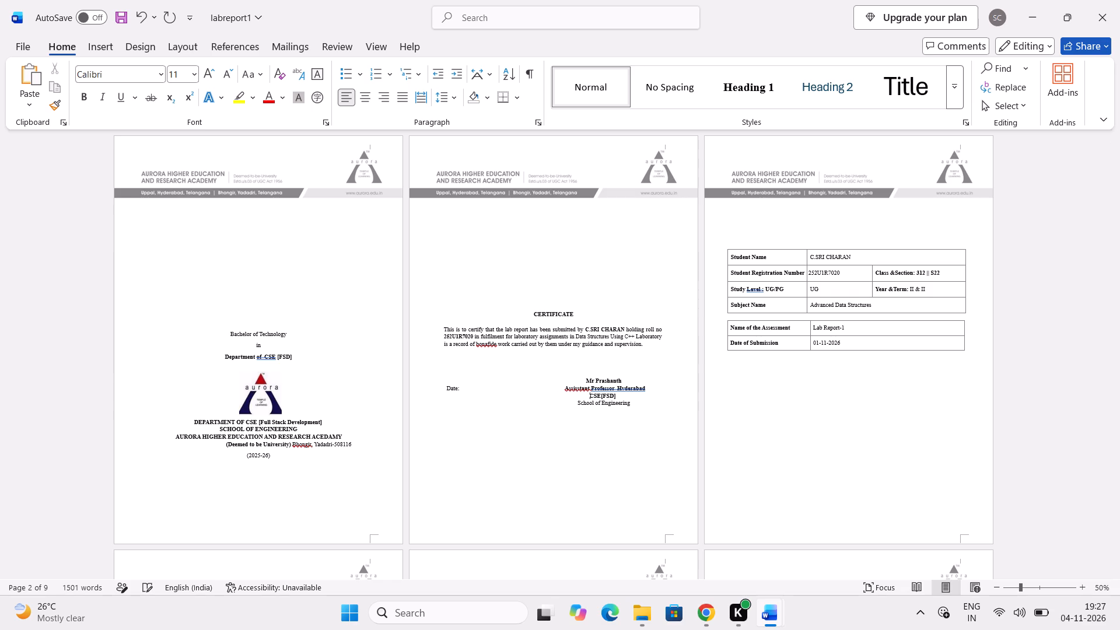
pyautogui.press('space')
pyautogui.click(663, 477)
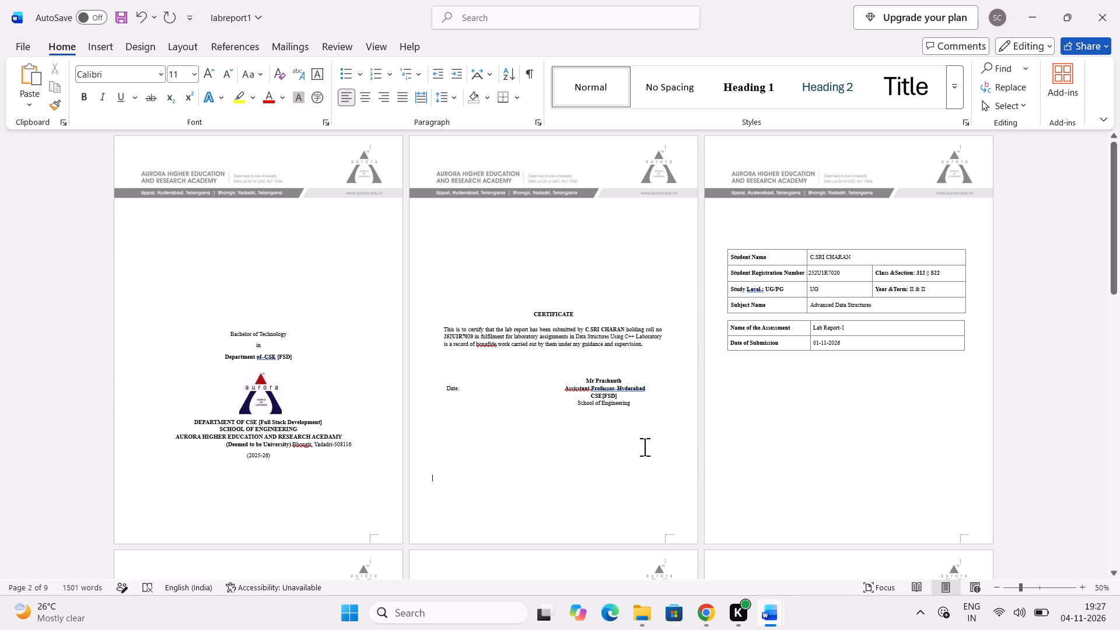
# Copy the whole certificate from labreport1 and paste it over the certificate in the ADV C^M^M ORIGINAL LABREPORT TEMPLATE document.
pyautogui.moveTo(645, 447); pyautogui.dragTo(429, 235)
pyautogui.hotkey('ctrl', 'c')
pyautogui.hotkey('alt', 'Tab')
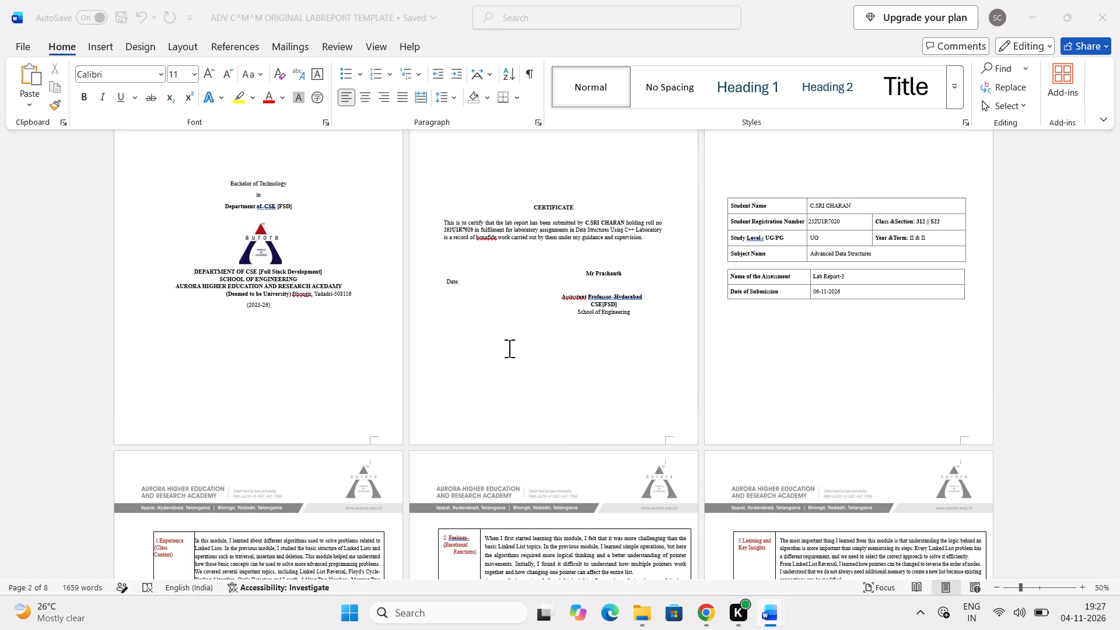
pyautogui.scroll(3, 611, 375)
pyautogui.moveTo(646, 411); pyautogui.dragTo(575, 349)
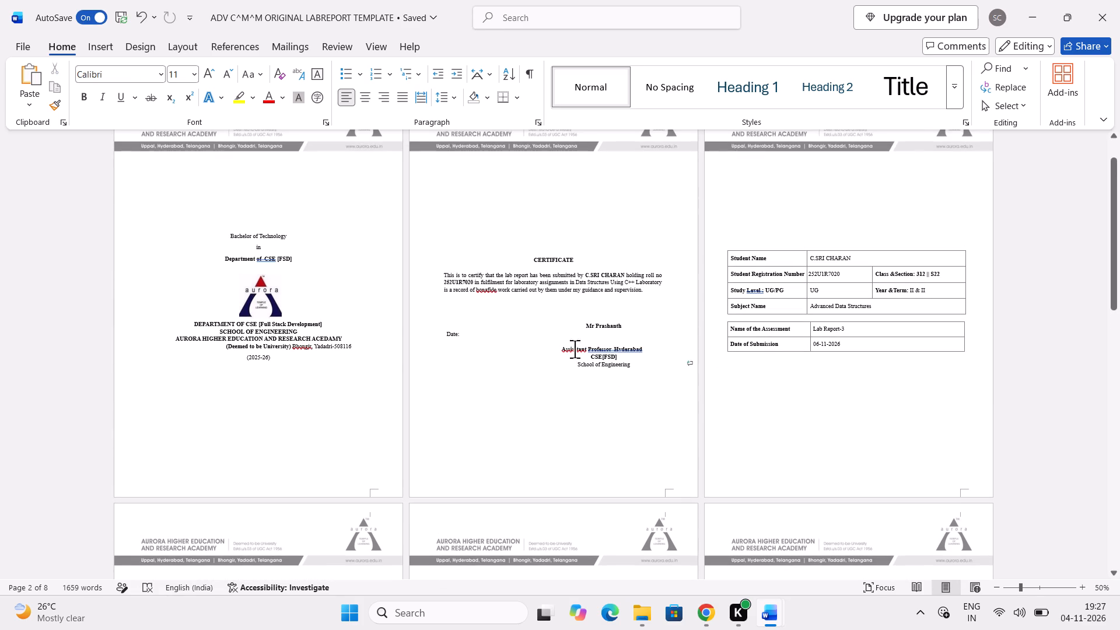
pyautogui.moveTo(575, 349); pyautogui.dragTo(437, 224)
pyautogui.hotkey('ctrl', 'v')
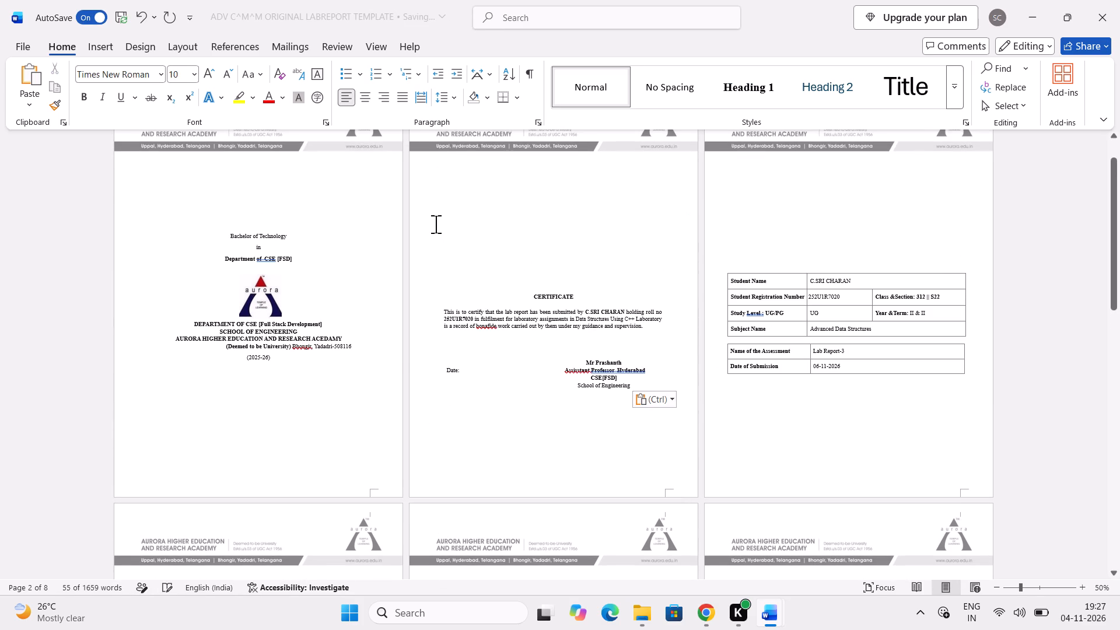
pyautogui.click(496, 265)
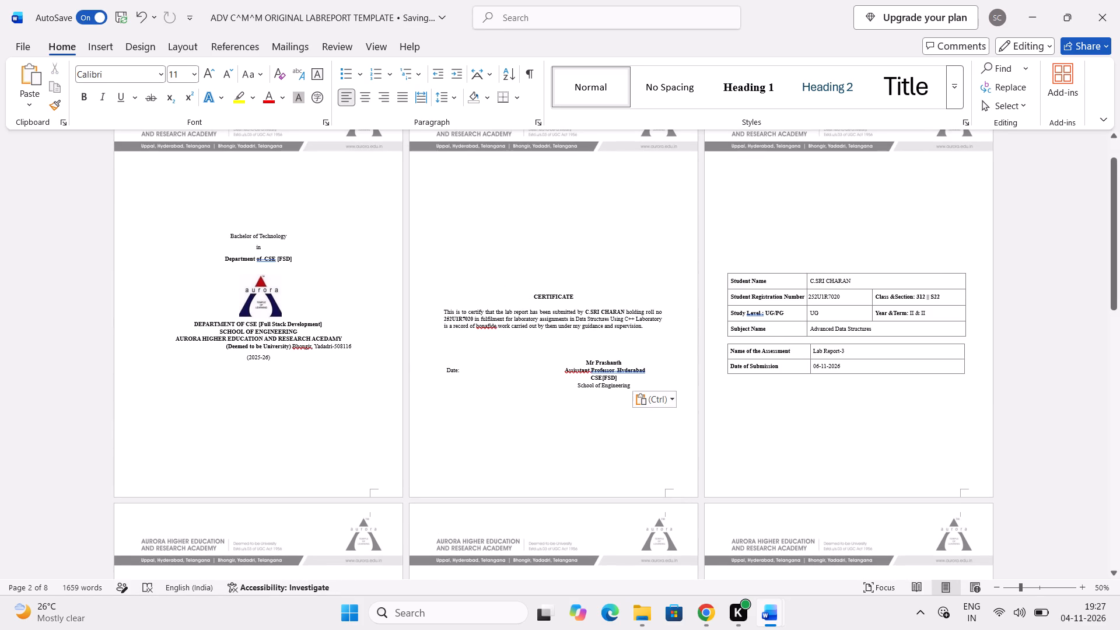
# Delete the extra blank lines above the CERTIFICATE heading so the pasted certificate moves back up the page.
pyautogui.press('BackSpace')
pyautogui.press('BackSpace')
pyautogui.press('BackSpace')
pyautogui.press('BackSpace')
pyautogui.press('BackSpace')
pyautogui.press('BackSpace')
pyautogui.press('BackSpace')
pyautogui.press('BackSpace')
pyautogui.press('BackSpace')
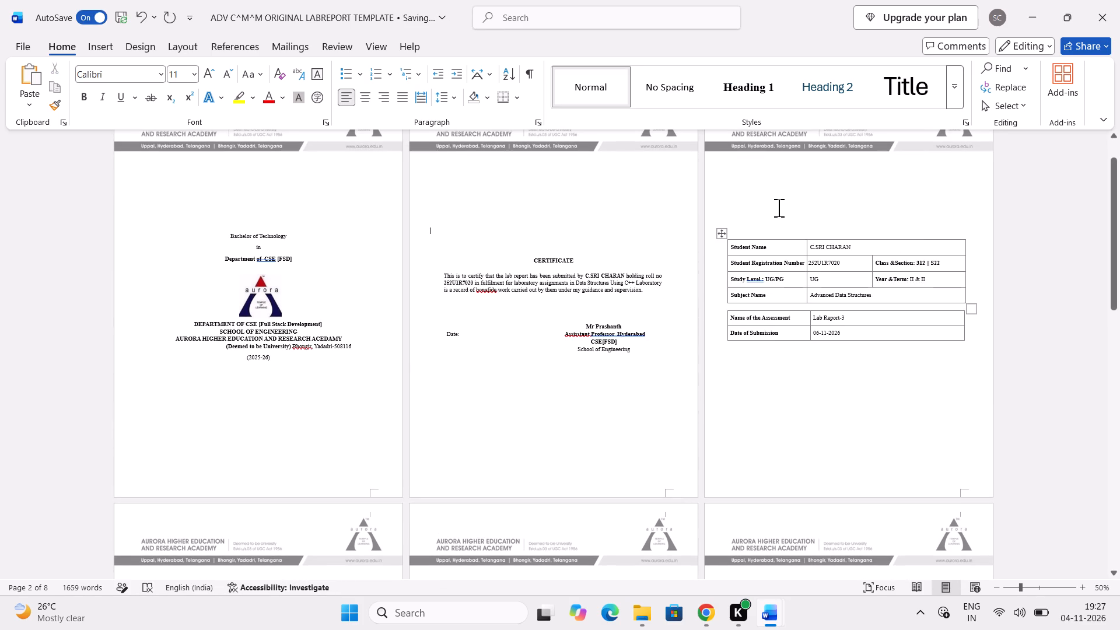
pyautogui.click(779, 207)
pyautogui.scroll(-5, 389, 373)
pyautogui.scroll(1, 389, 374)
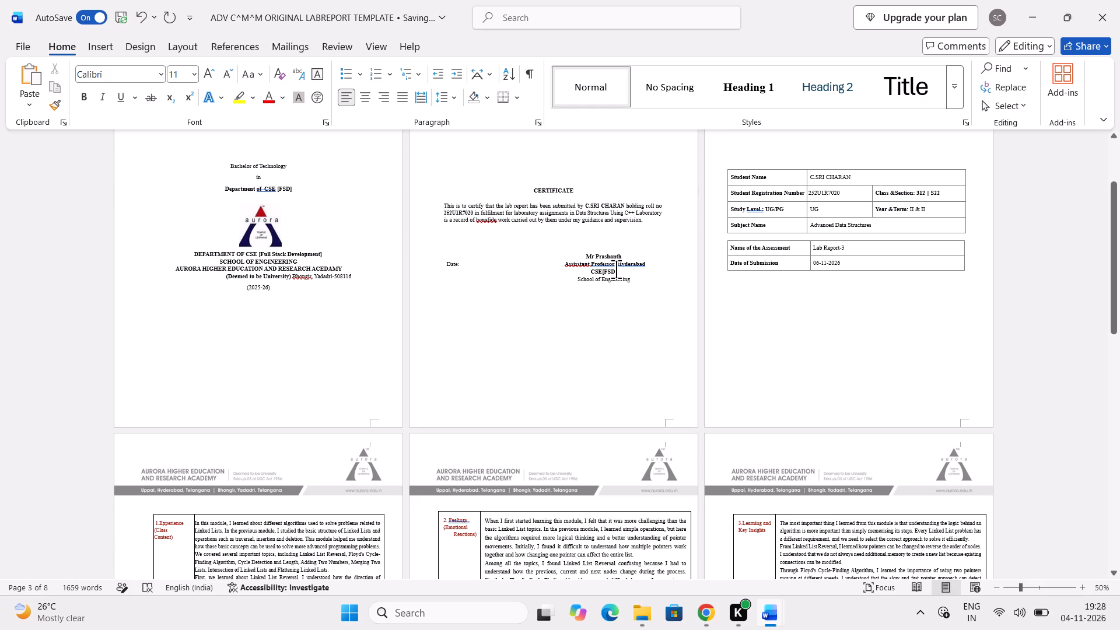
# Using labreport2.pdf's signature block as reference, copy "Hyderabad" from the professor's title line in the template and delete it there.
pyautogui.hotkey('alt', 'Tab')
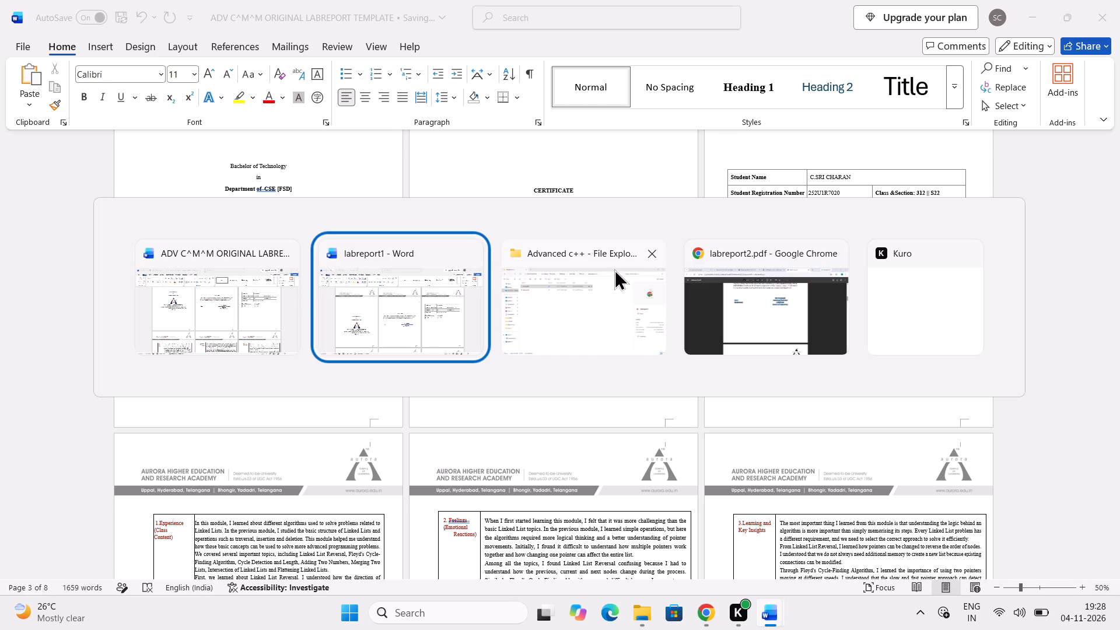
pyautogui.hotkey('alt', 'Tab')
pyautogui.hotkey('alt', 'Tab')
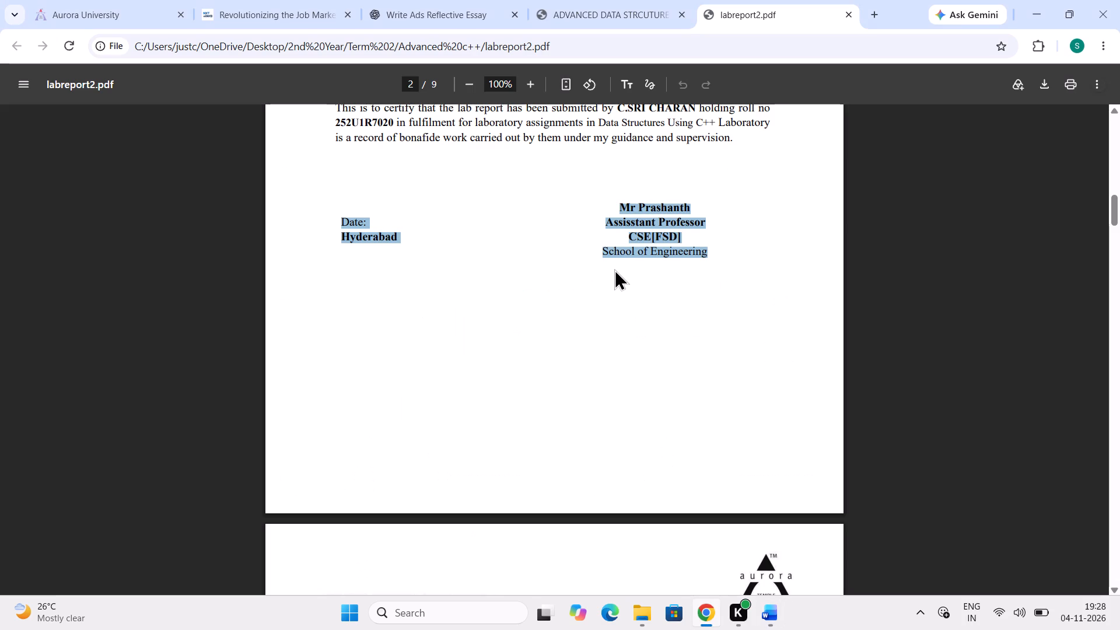
pyautogui.hotkey('alt', 'Tab')
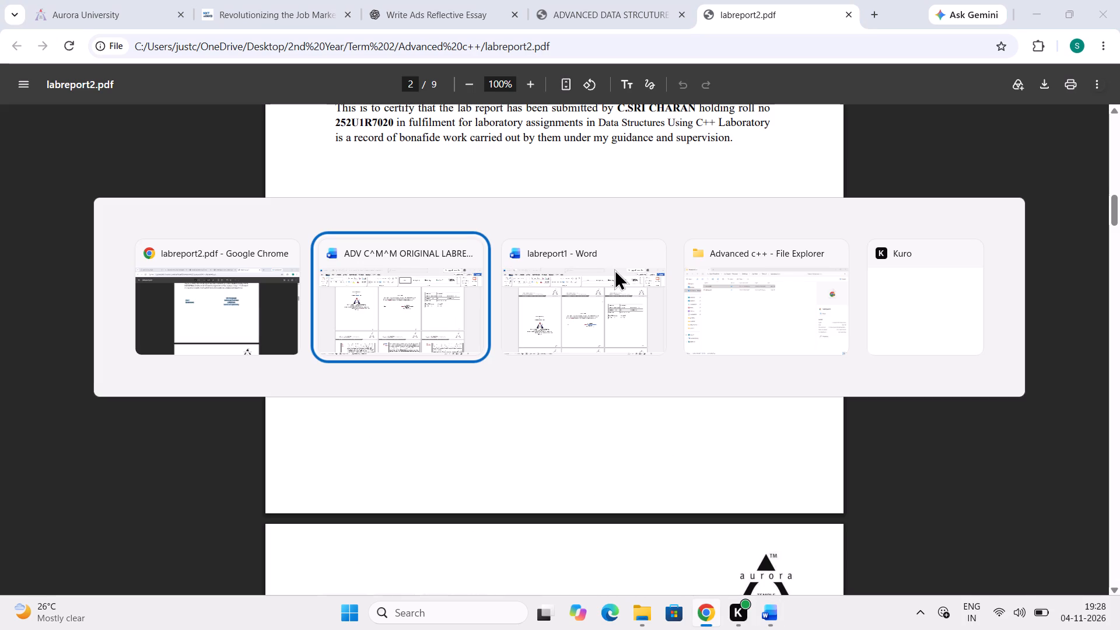
pyautogui.click(650, 264)
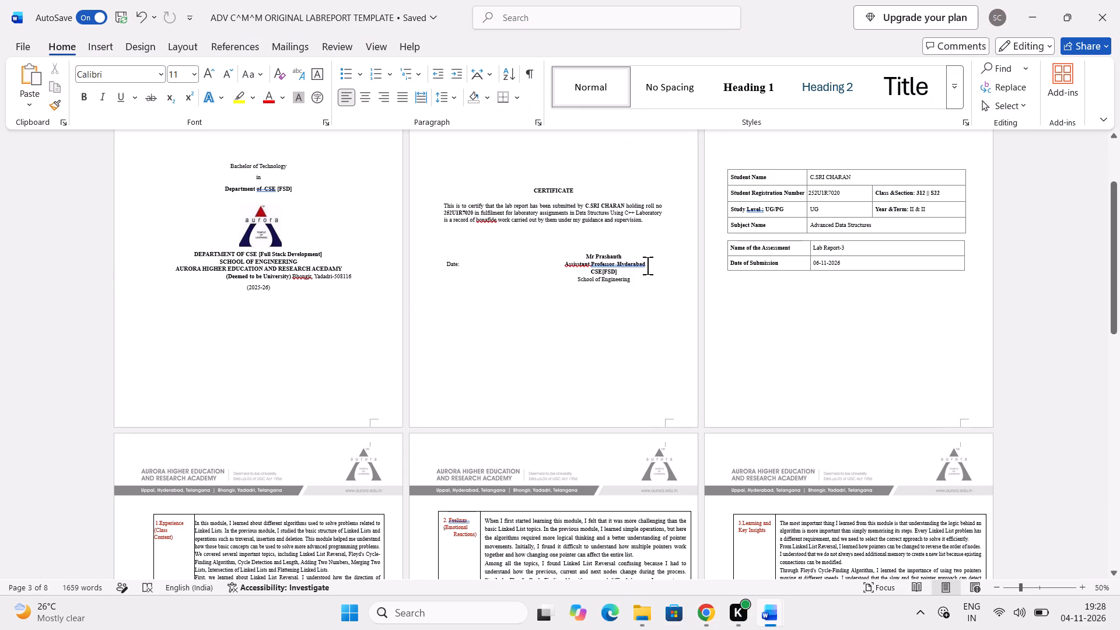
pyautogui.hotkey('shift', 'Left')
pyautogui.hotkey('shift', 'Left')
pyautogui.hotkey('shift', 'Left')
pyautogui.hotkey('shift', 'Left')
pyautogui.hotkey('shift', 'Left')
pyautogui.hotkey('shift', 'Left')
pyautogui.hotkey('shift', 'Left')
pyautogui.hotkey('shift', 'Left')
pyautogui.hotkey('shift', 'Left')
pyautogui.hotkey('shift', 'Left')
pyautogui.hotkey('shift', 'Left')
pyautogui.hotkey('shift', 'Left')
pyautogui.hotkey('shift', 'Left')
pyautogui.hotkey('shift', 'Left')
pyautogui.hotkey('shift', 'Left')
pyautogui.hotkey('shift', 'Right')
pyautogui.hotkey('shift', 'Right')
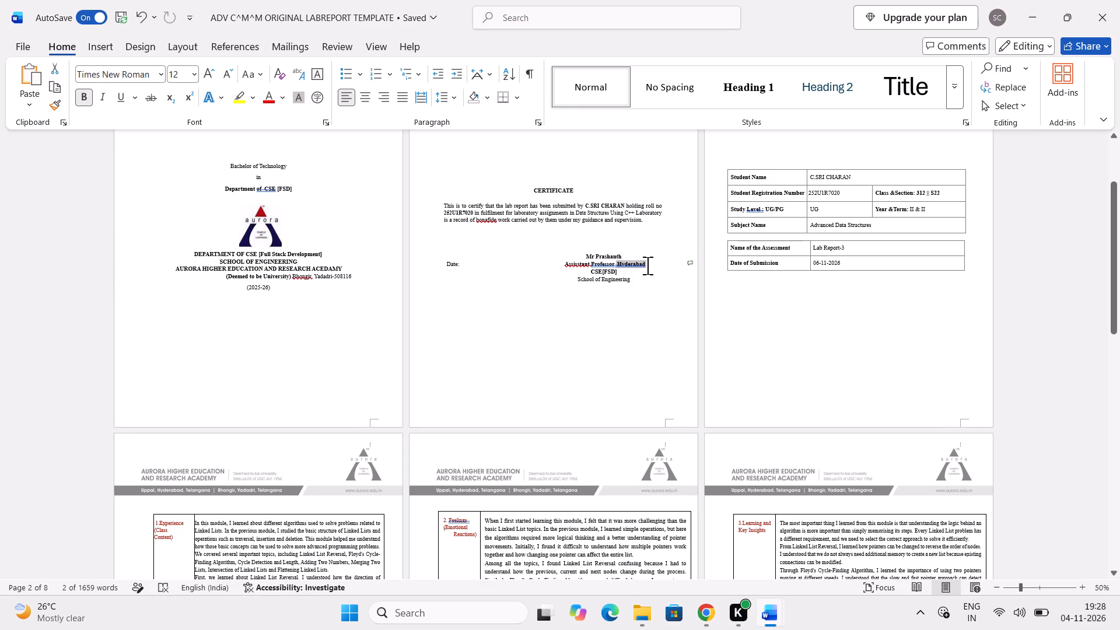
pyautogui.hotkey('shift', 'Right')
pyautogui.hotkey('ctrl', 'c')
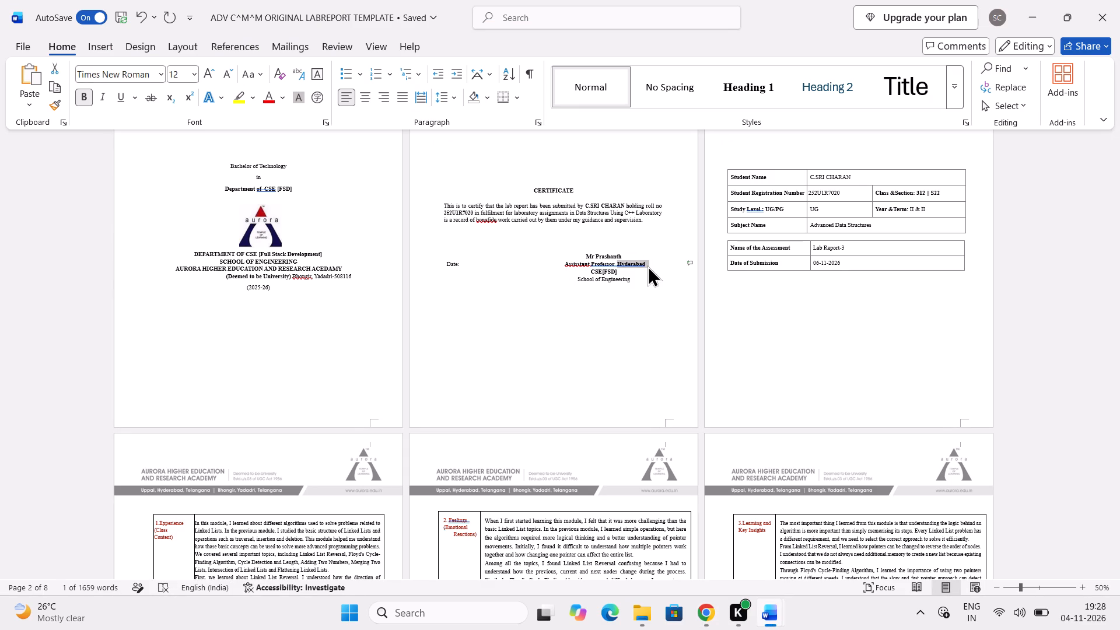
pyautogui.press('BackSpace')
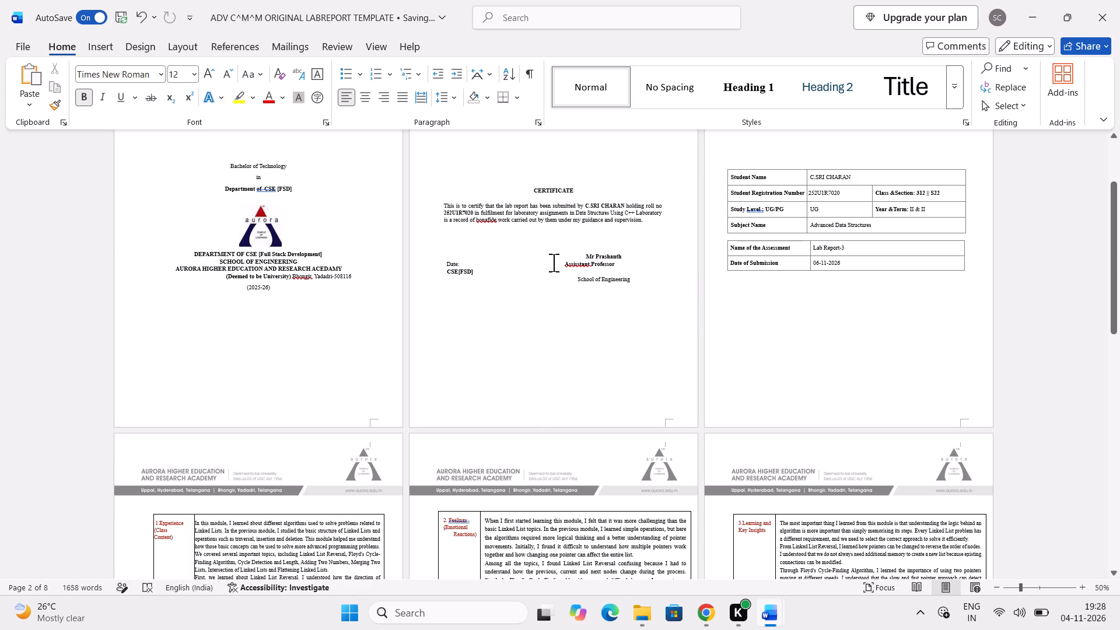
# Add three spaces before the professor's title to centre it beneath the professor's name.
pyautogui.click(554, 262)
pyautogui.press('space')
pyautogui.press('space')
pyautogui.press('space')
# Try to indent the "CSE[FSD]" line with spaces toward the space beneath the professor's title.
pyautogui.click(437, 270)
pyautogui.press('space')
pyautogui.press('space')
pyautogui.press('space')
pyautogui.press('space')
pyautogui.press('space')
pyautogui.press('space')
pyautogui.press('space')
pyautogui.press('space')
pyautogui.press('space')
pyautogui.press('space')
pyautogui.press('space')
pyautogui.press('space')
pyautogui.press('space')
pyautogui.press('space')
pyautogui.press('space')
pyautogui.press('space')
pyautogui.press('space')
pyautogui.press('space')
pyautogui.press('space')
pyautogui.press('space')
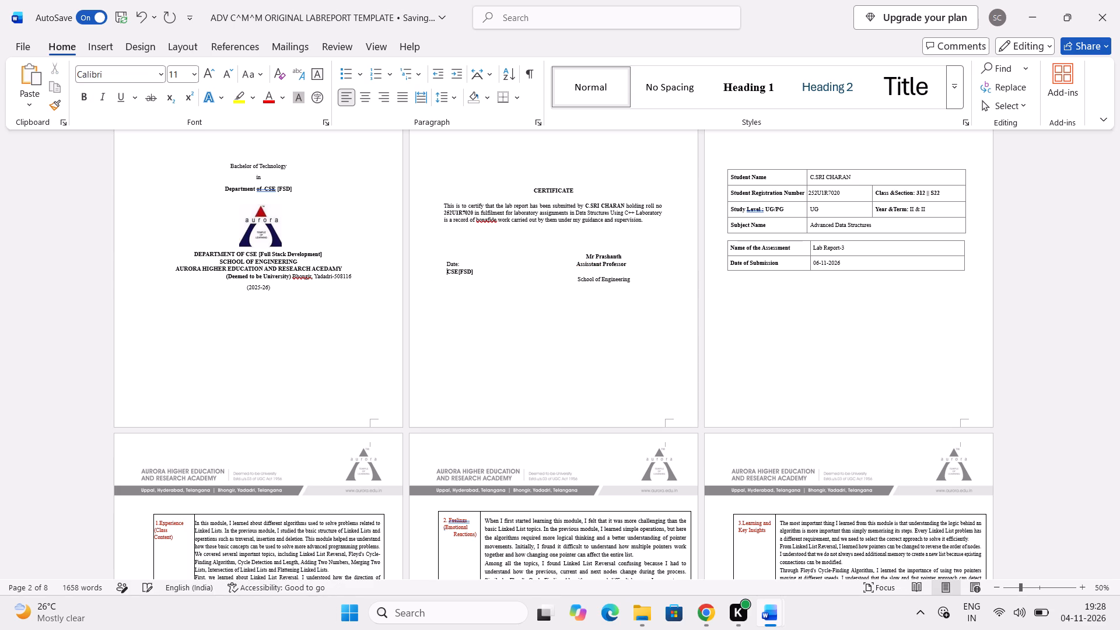
# Insert a line break after "Date:" and paste the copied "Hyderabad" beneath it.
pyautogui.click(465, 265)
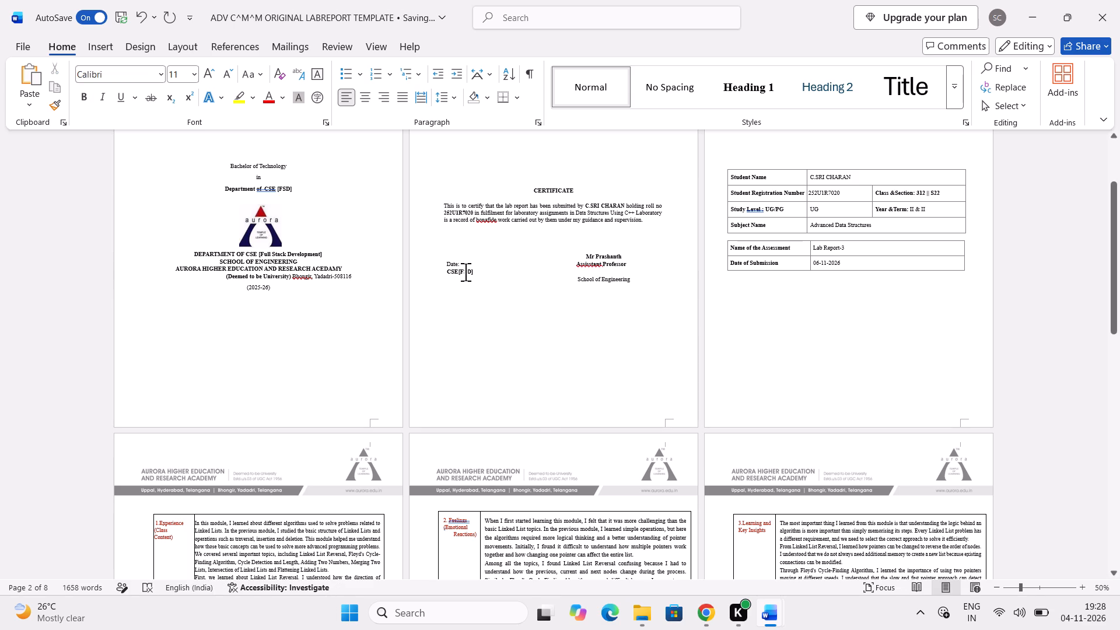
pyautogui.press('Return')
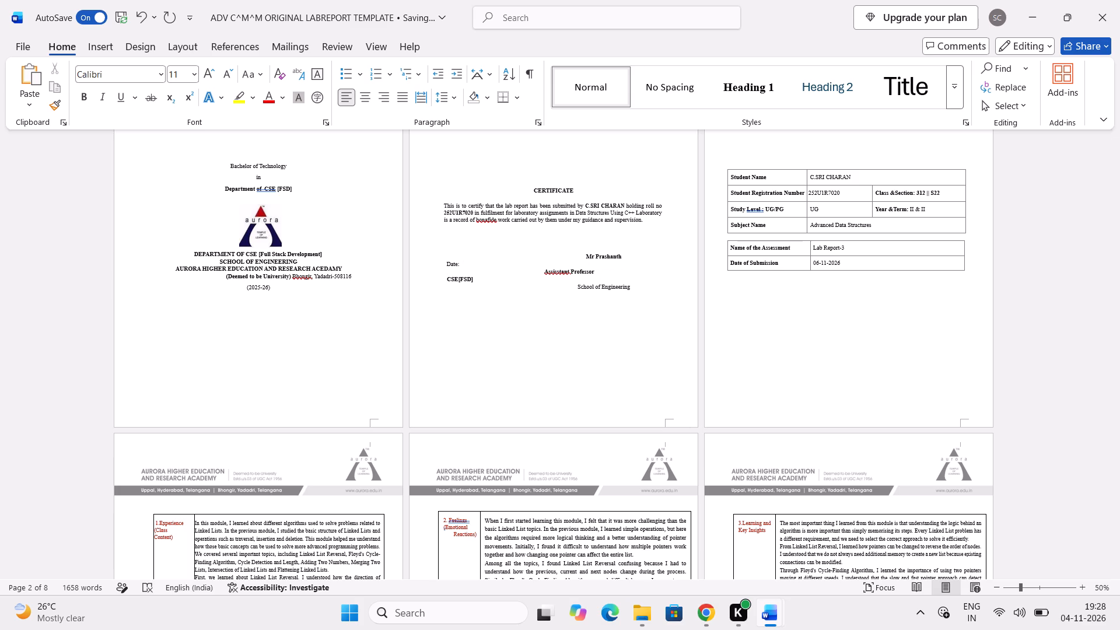
pyautogui.hotkey('ctrl', 'v')
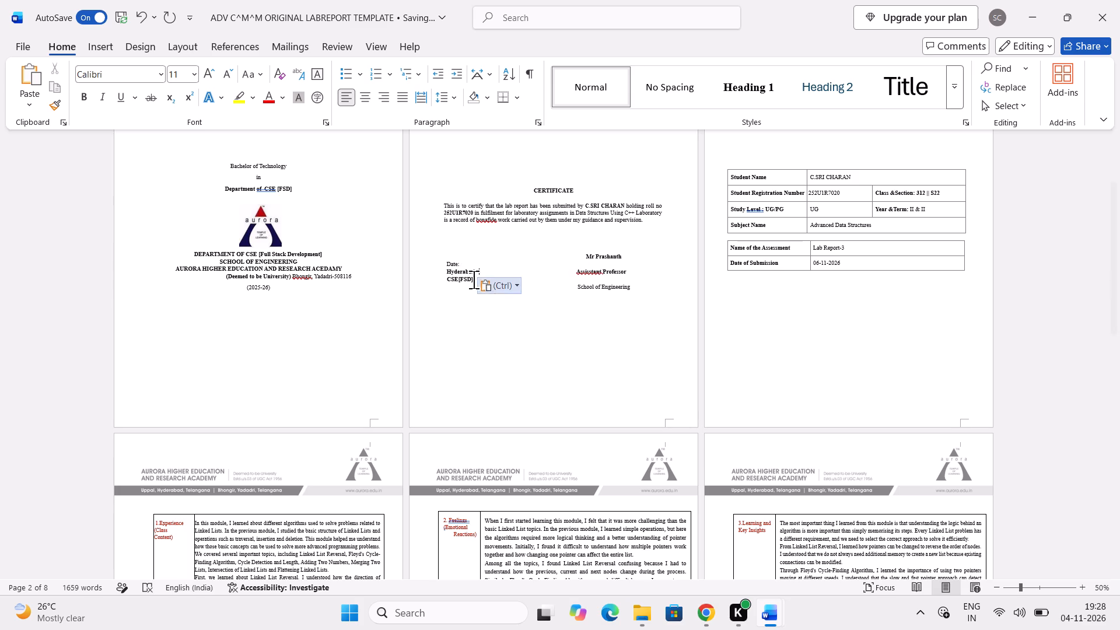
# Try again to indent the "CSE[FSD]" line below "Hyderabad" with spaces toward the space beneath the professor's title.
pyautogui.click(443, 279)
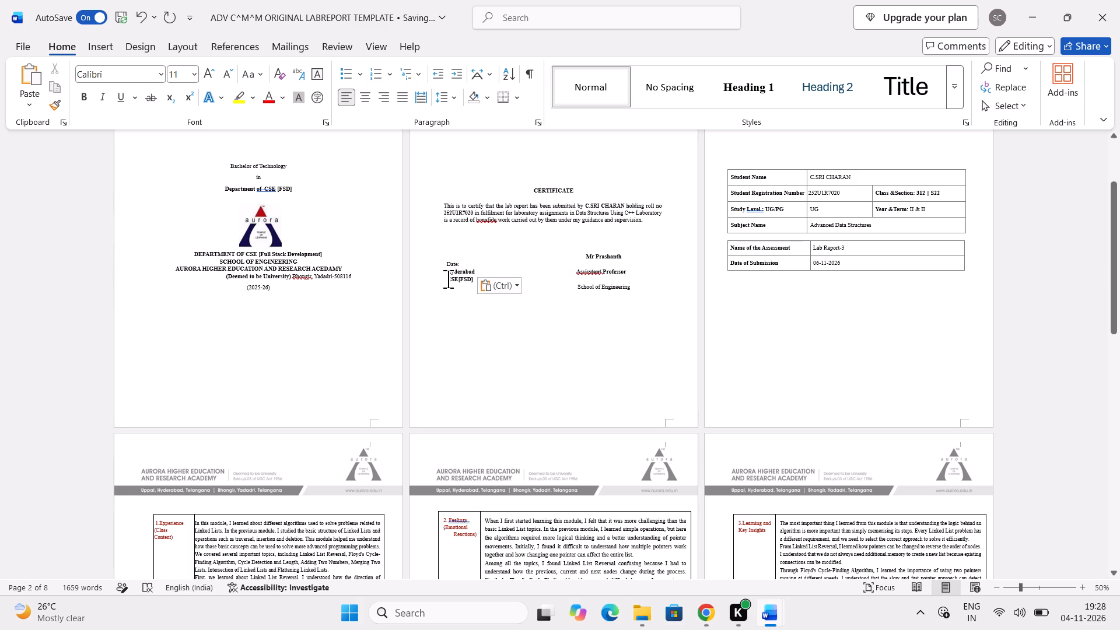
pyautogui.press('space')
pyautogui.press('space')
pyautogui.press('space')
pyautogui.press('space')
pyautogui.press('space')
pyautogui.press('space')
pyautogui.press('space')
pyautogui.press('space')
pyautogui.press('space')
pyautogui.press('space')
pyautogui.press('space')
pyautogui.press('space')
pyautogui.press('space')
pyautogui.press('space')
pyautogui.press('space')
pyautogui.press('space')
pyautogui.press('space')
pyautogui.press('space')
pyautogui.press('space')
pyautogui.press('space')
pyautogui.doubleClick(443, 278)
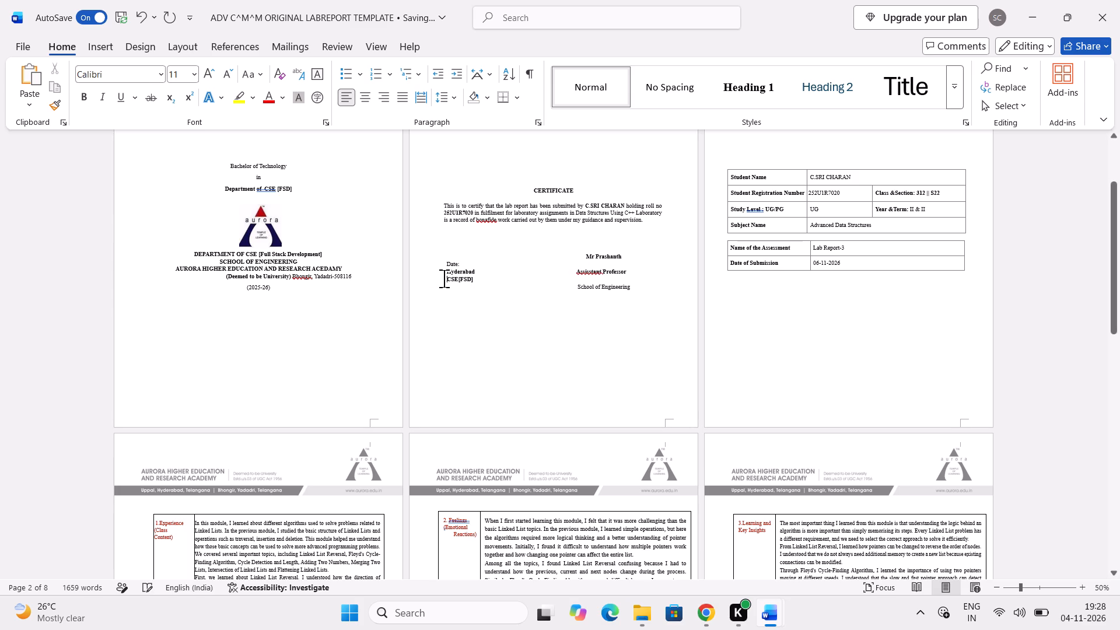
pyautogui.click(444, 278)
pyautogui.press('space')
pyautogui.press('space')
pyautogui.press('space')
pyautogui.press('space')
pyautogui.press('space')
pyautogui.press('space')
pyautogui.press('space')
pyautogui.press('space')
pyautogui.press('space')
pyautogui.press('space')
pyautogui.press('space')
pyautogui.press('space')
pyautogui.press('space')
pyautogui.press('space')
pyautogui.press('space')
pyautogui.press('space')
pyautogui.press('space')
pyautogui.press('space')
pyautogui.press('space')
pyautogui.press('space')
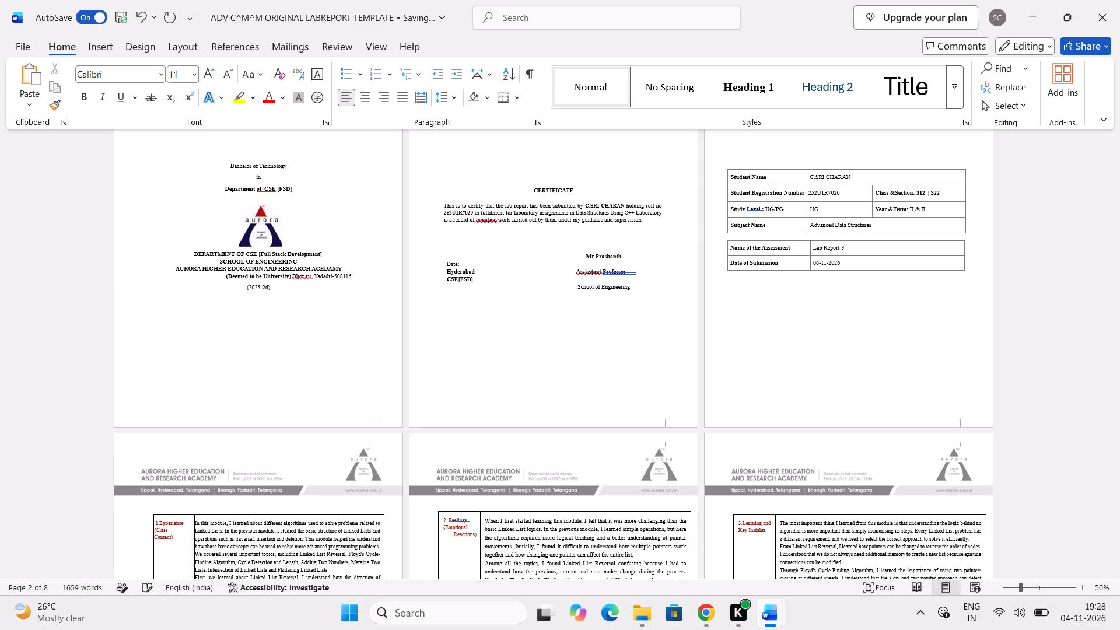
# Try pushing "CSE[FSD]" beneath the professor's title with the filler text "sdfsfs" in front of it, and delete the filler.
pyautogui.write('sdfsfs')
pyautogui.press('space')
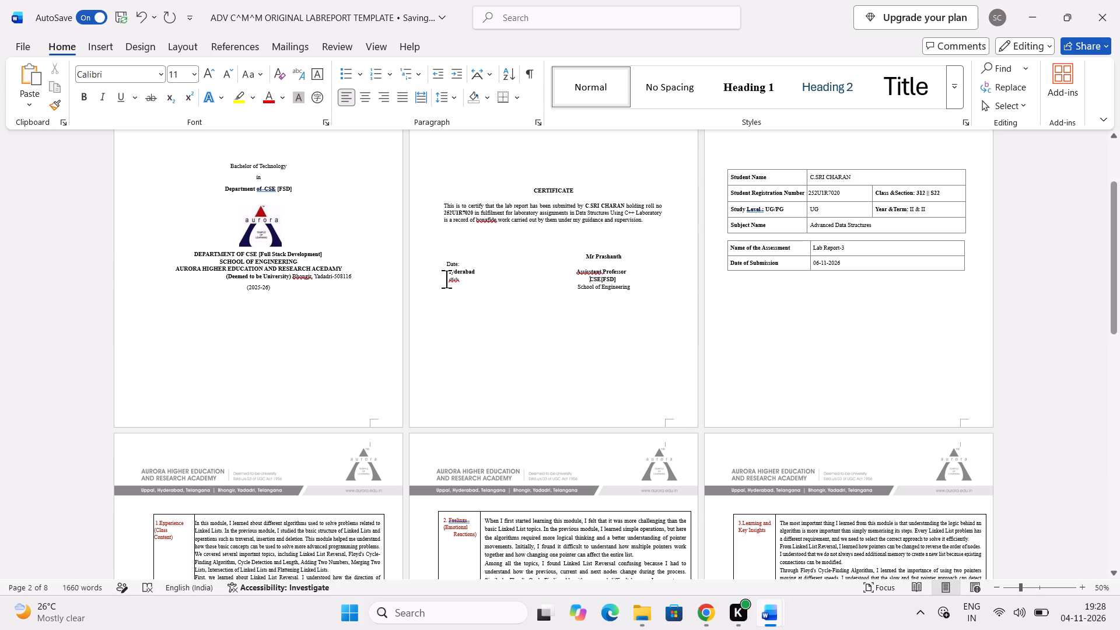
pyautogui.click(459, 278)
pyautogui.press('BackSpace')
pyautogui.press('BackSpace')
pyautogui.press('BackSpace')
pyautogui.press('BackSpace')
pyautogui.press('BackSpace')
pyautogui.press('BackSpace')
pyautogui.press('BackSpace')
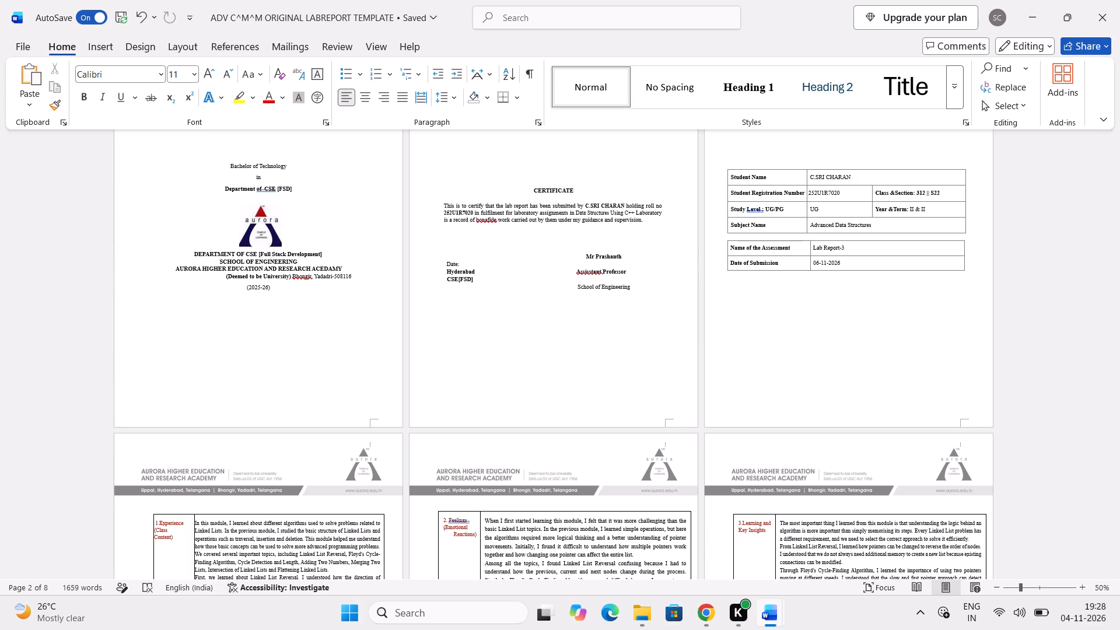
# Check the certificate layout in labreport2.pdf, and copy the certificate page's text including the signature block from the labreport1 document.
pyautogui.hotkey('alt', 'Tab')
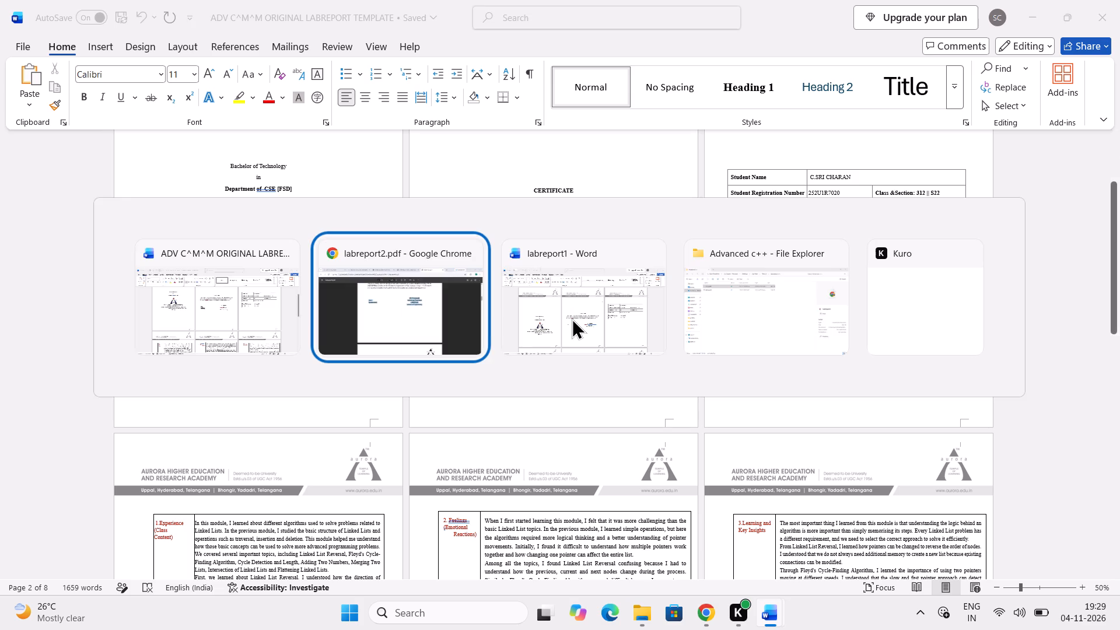
pyautogui.scroll(1, 590, 311)
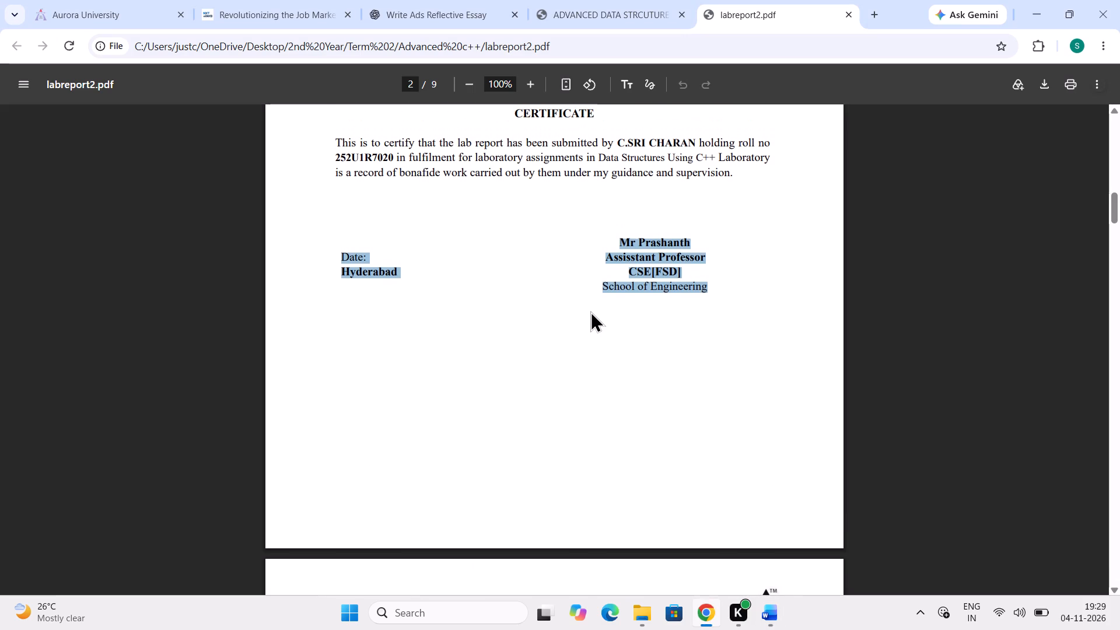
pyautogui.scroll(1, 590, 311)
pyautogui.hotkey('alt', 'Tab')
pyautogui.hotkey('alt', 'Tab')
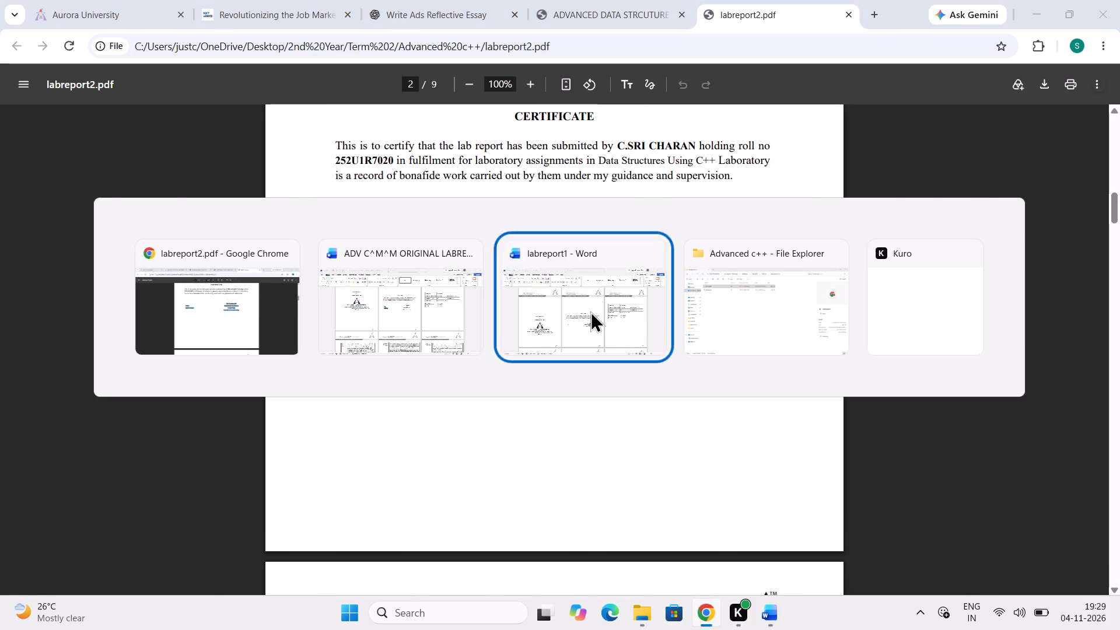
pyautogui.click(631, 433)
pyautogui.moveTo(647, 429); pyautogui.dragTo(567, 386)
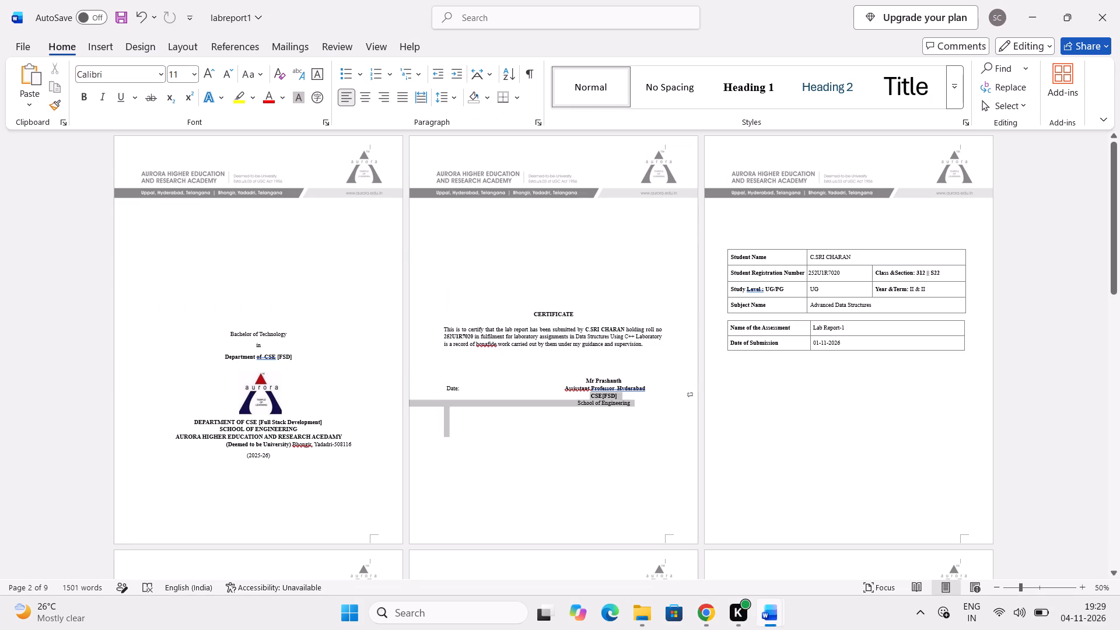
pyautogui.moveTo(567, 386); pyautogui.dragTo(420, 233)
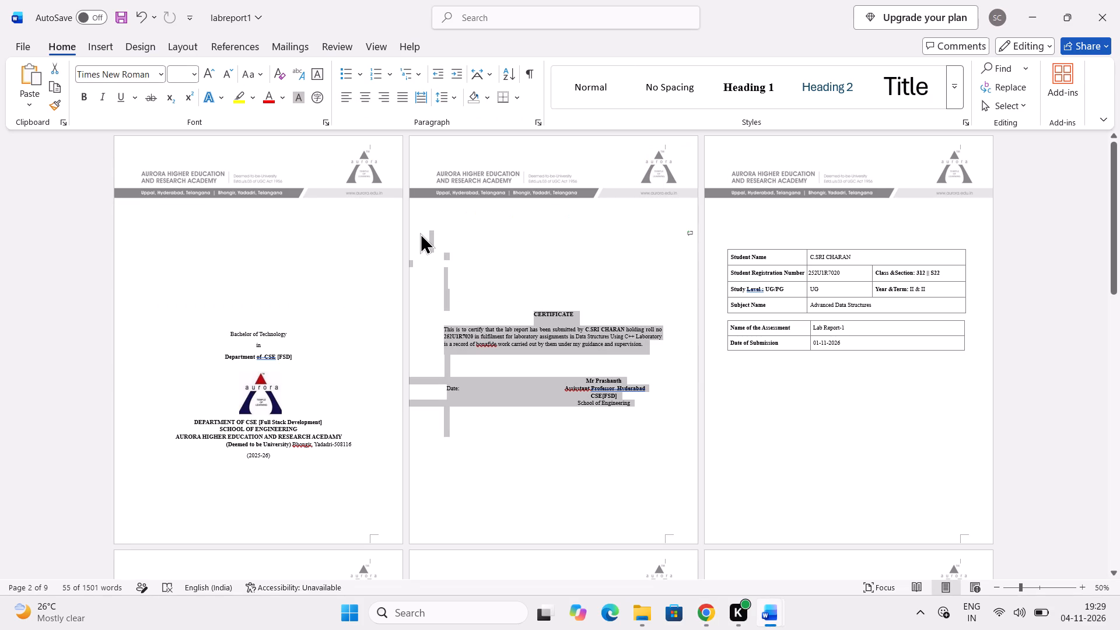
pyautogui.hotkey('ctrl', 'c')
# Replace the certificate page's heading, paragraph and signature block in the lab report template with the copied text.
pyautogui.hotkey('alt', 'Tab')
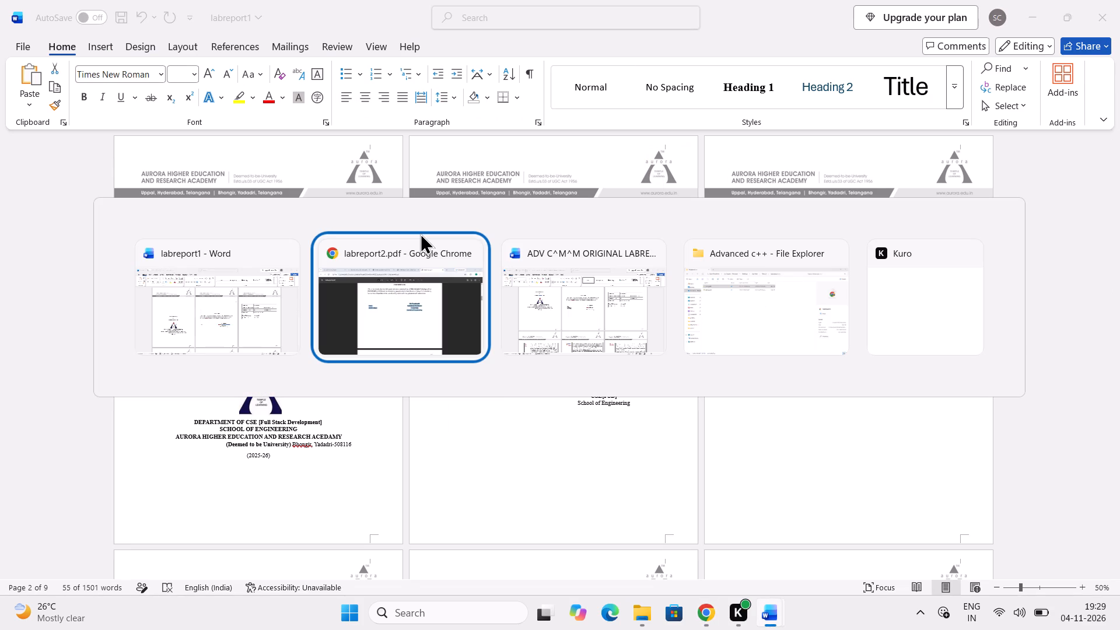
pyautogui.hotkey('alt', 'Tab')
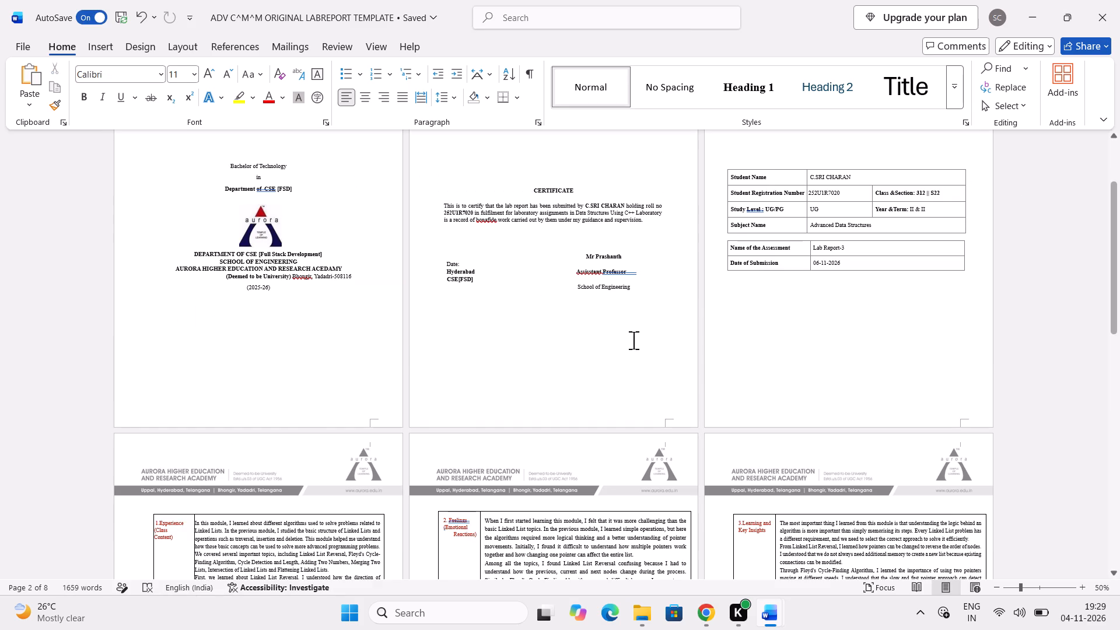
pyautogui.moveTo(636, 335); pyautogui.dragTo(423, 206)
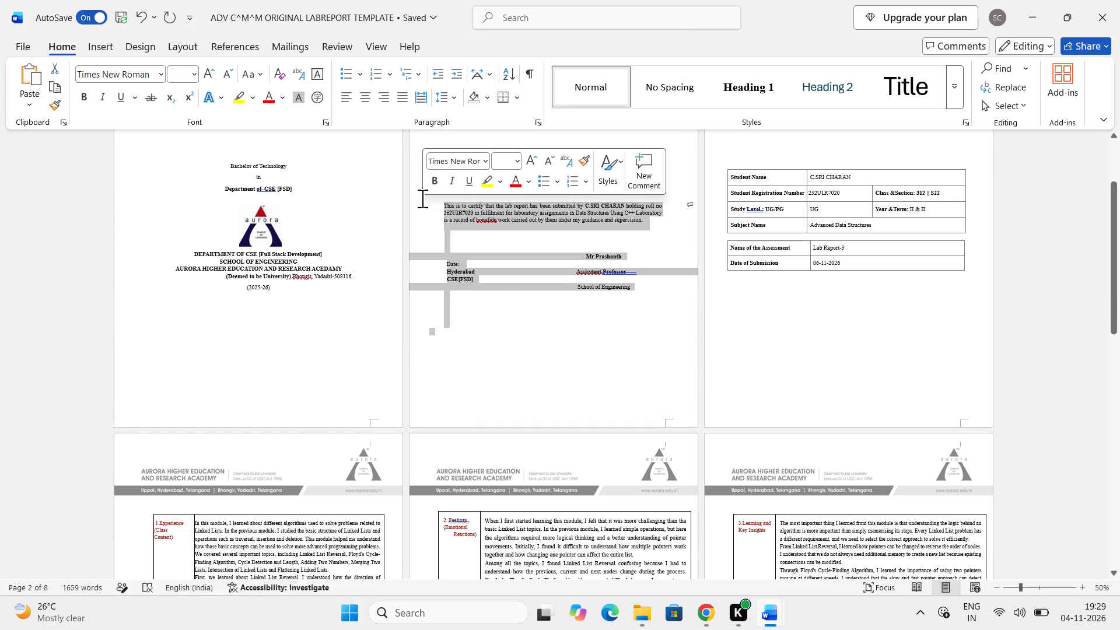
pyautogui.click(568, 282)
pyautogui.moveTo(628, 307); pyautogui.dragTo(438, 159)
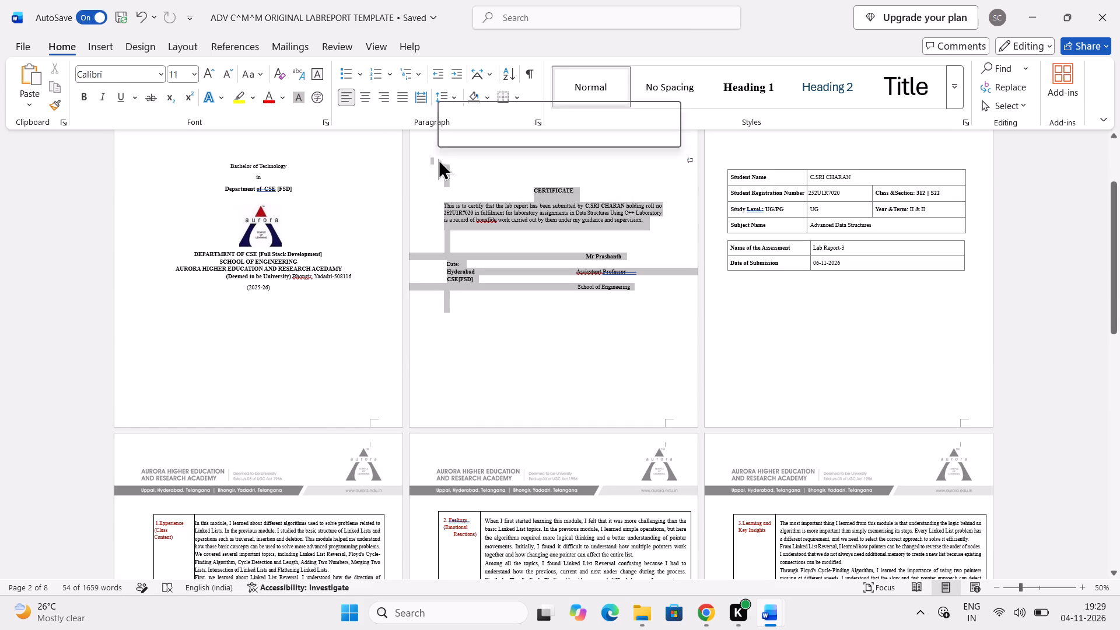
pyautogui.hotkey('ctrl', 'v')
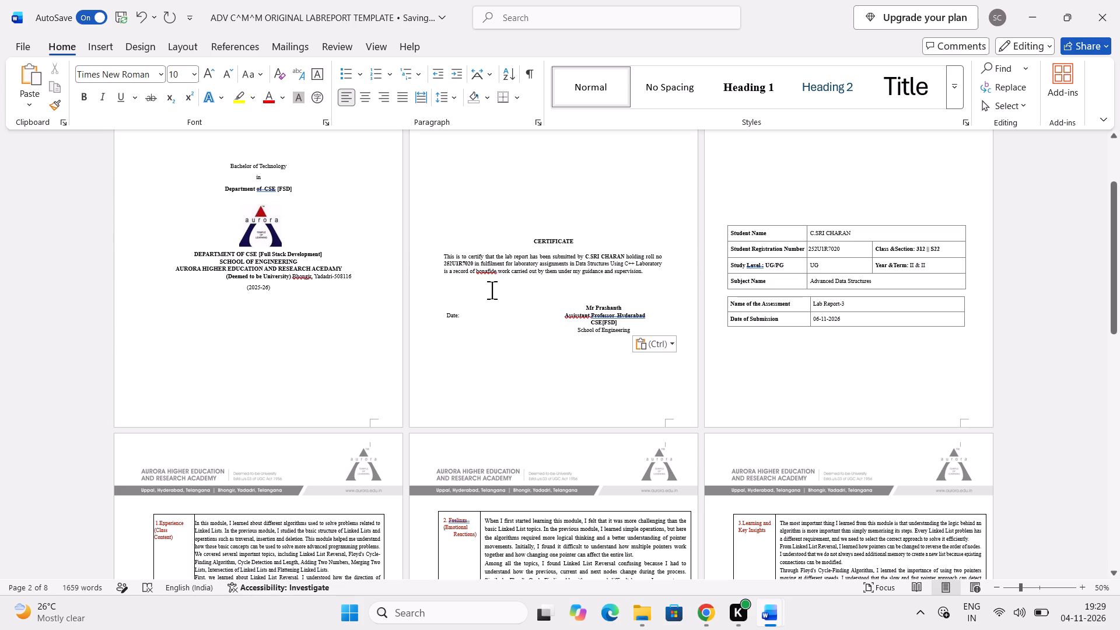
# Delete the surplus blank lines above the CERTIFICATE heading.
pyautogui.click(507, 233)
pyautogui.press('BackSpace')
pyautogui.press('BackSpace')
pyautogui.press('BackSpace')
pyautogui.press('BackSpace')
pyautogui.press('BackSpace')
pyautogui.press('BackSpace')
pyautogui.press('BackSpace')
pyautogui.press('BackSpace')
pyautogui.press('BackSpace')
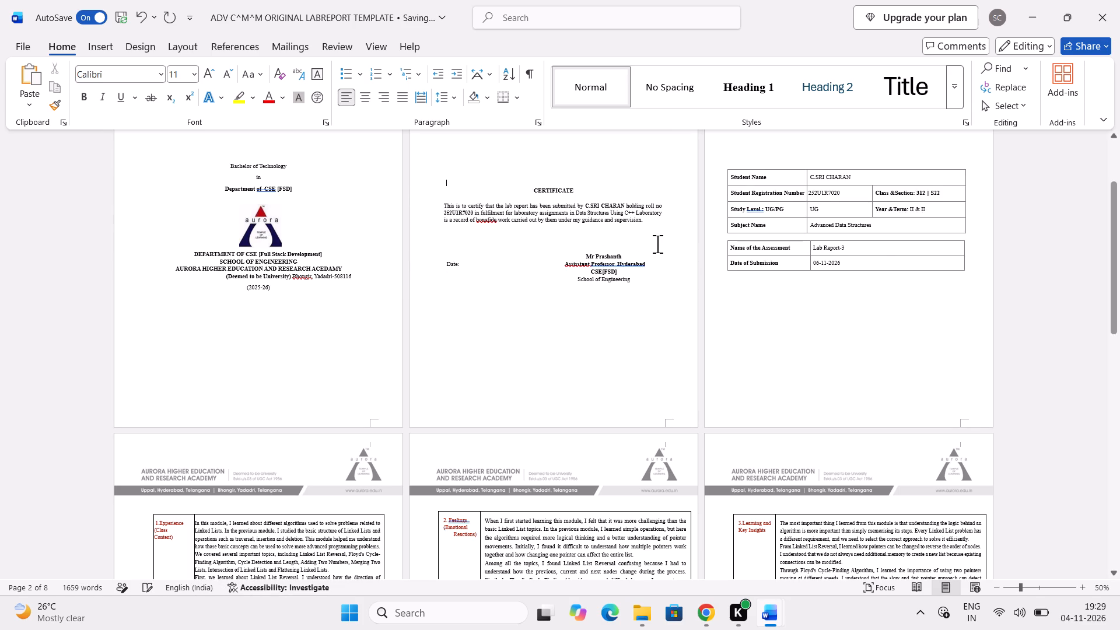
# Insert a line break before "Hyderabad" in the signature block, after the professor's title.
pyautogui.scroll(2, 657, 244)
pyautogui.click(615, 381)
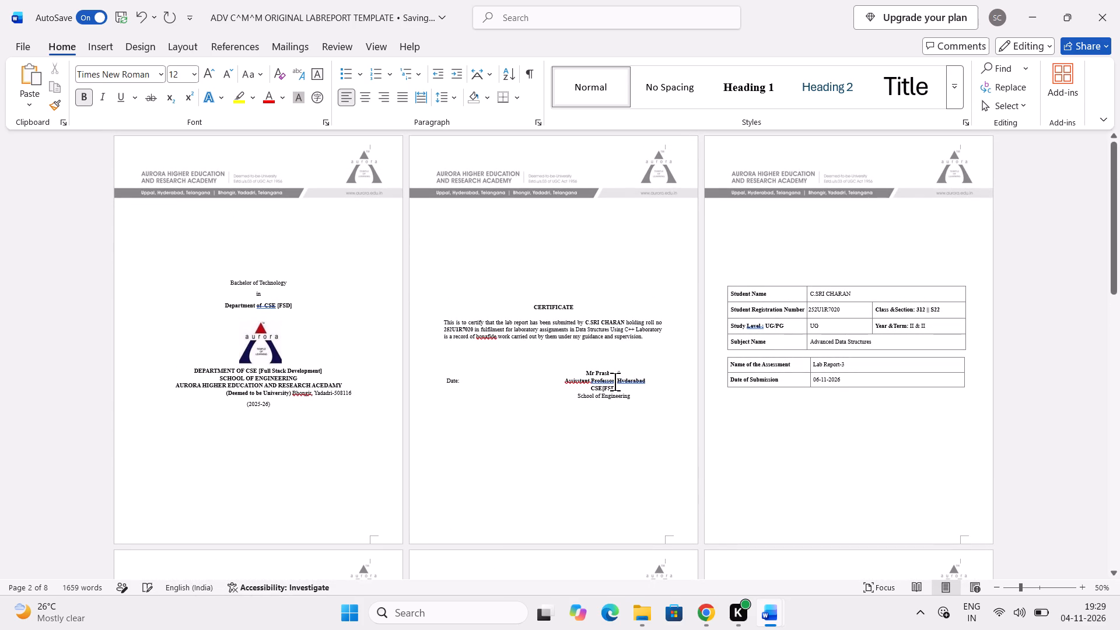
pyautogui.press('Return')
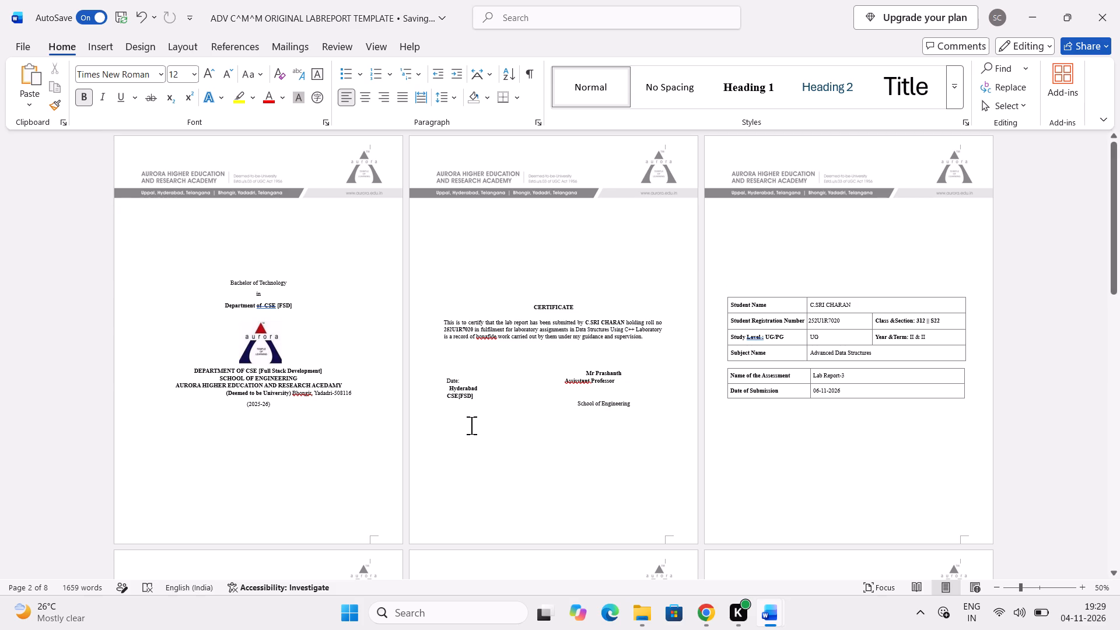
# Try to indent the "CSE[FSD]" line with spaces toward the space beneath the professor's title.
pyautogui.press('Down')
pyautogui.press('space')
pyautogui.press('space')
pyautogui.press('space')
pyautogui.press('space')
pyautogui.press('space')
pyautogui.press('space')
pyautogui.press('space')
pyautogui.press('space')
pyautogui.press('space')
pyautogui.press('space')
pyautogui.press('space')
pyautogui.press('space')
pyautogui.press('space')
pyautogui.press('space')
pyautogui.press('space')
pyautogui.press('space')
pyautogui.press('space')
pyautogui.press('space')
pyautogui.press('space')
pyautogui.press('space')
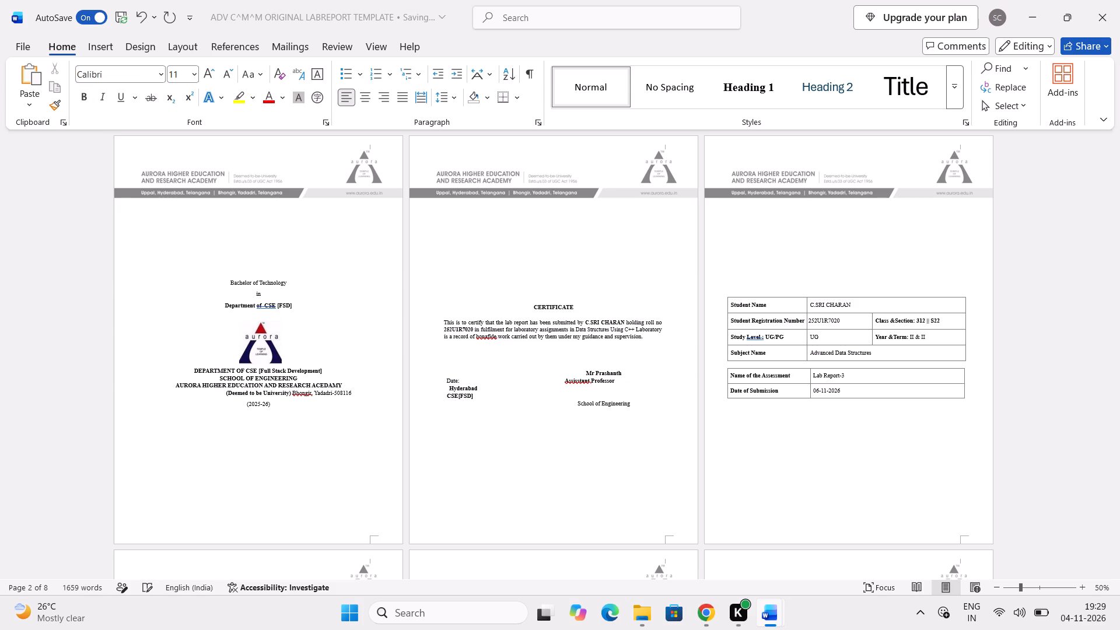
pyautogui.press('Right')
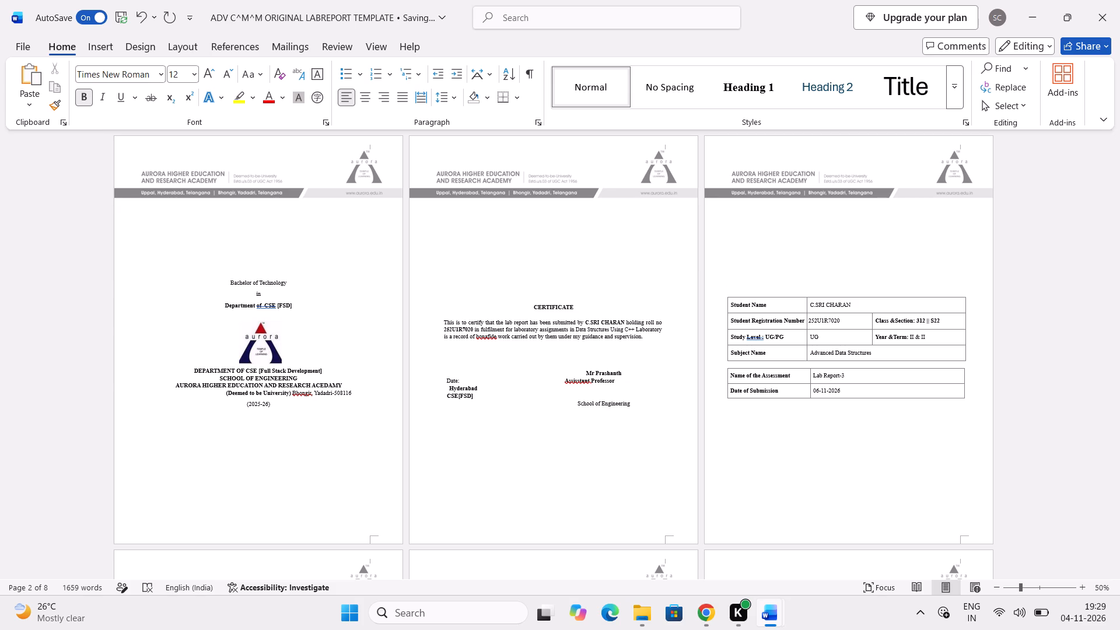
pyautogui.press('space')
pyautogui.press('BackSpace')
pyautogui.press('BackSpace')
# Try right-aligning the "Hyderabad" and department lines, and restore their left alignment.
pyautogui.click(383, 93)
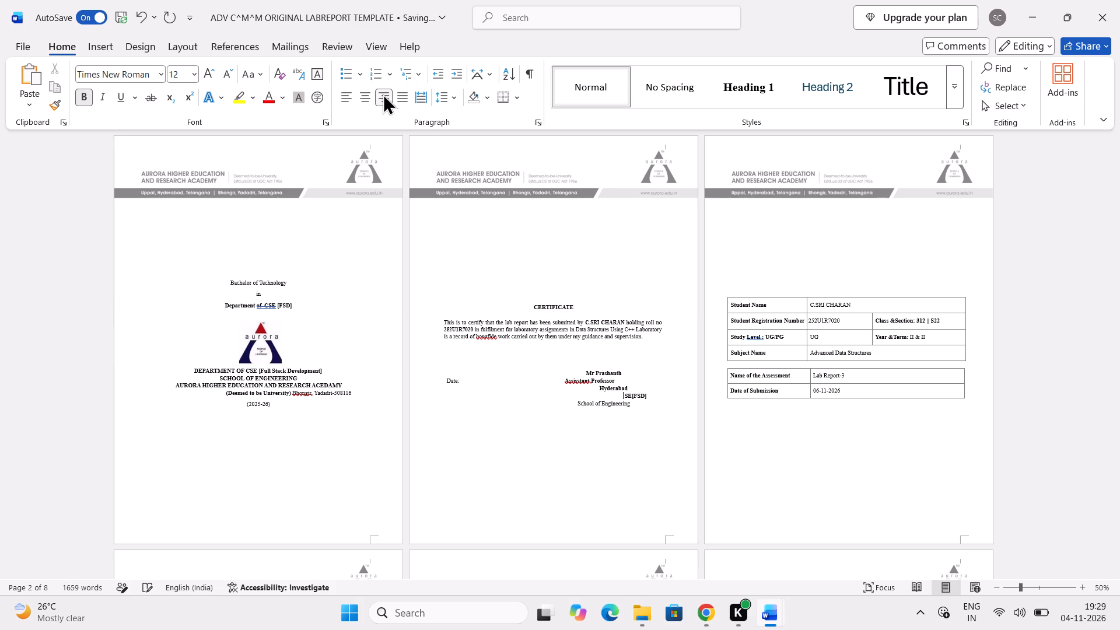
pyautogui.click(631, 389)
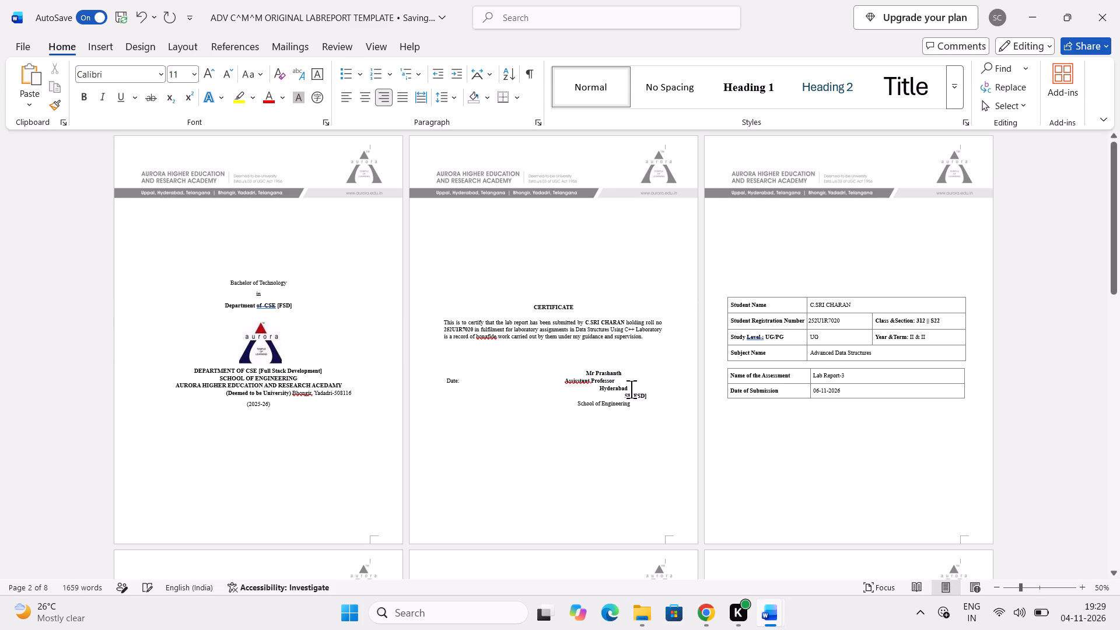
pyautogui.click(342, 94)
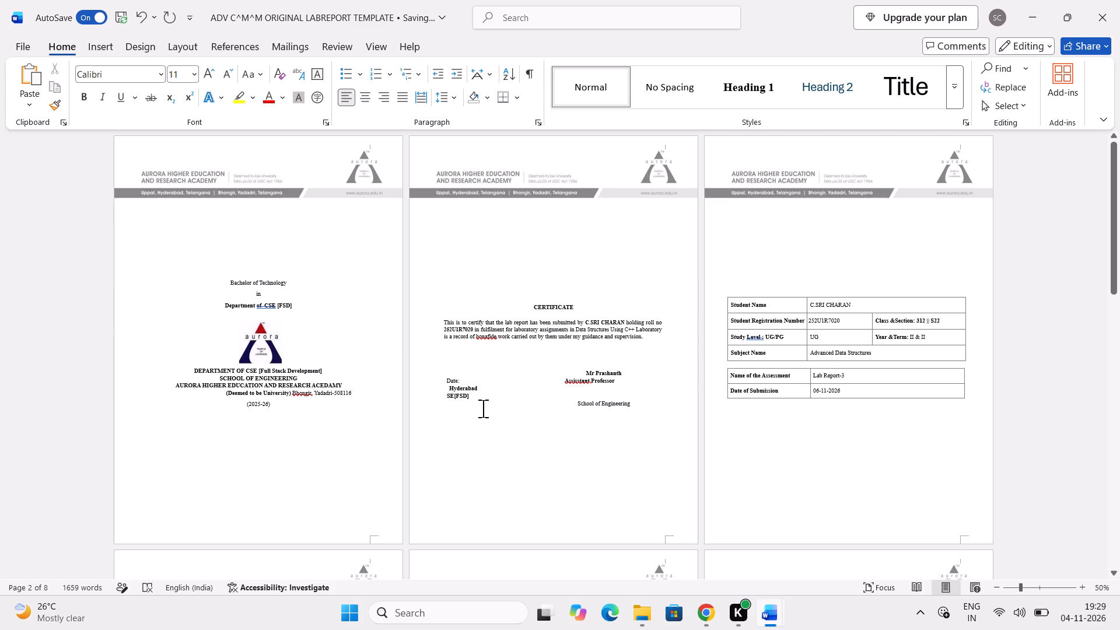
# Delete the leftover department text and surplus spaces after "Hyderabad", back to a position beneath the professor's title.
pyautogui.click(474, 395)
pyautogui.press('BackSpace')
pyautogui.press('BackSpace')
pyautogui.press('BackSpace')
pyautogui.press('BackSpace')
pyautogui.press('BackSpace')
pyautogui.press('BackSpace')
pyautogui.press('BackSpace')
pyautogui.press('BackSpace')
pyautogui.press('BackSpace')
pyautogui.press('BackSpace')
pyautogui.press('BackSpace')
pyautogui.press('BackSpace')
pyautogui.press('BackSpace')
pyautogui.press('BackSpace')
pyautogui.press('BackSpace')
pyautogui.press('BackSpace')
pyautogui.press('BackSpace')
pyautogui.press('BackSpace')
pyautogui.press('BackSpace')
pyautogui.press('BackSpace')
pyautogui.press('BackSpace')
pyautogui.press('BackSpace')
pyautogui.press('BackSpace')
pyautogui.press('BackSpace')
pyautogui.press('BackSpace')
pyautogui.press('BackSpace')
pyautogui.press('BackSpace')
pyautogui.press('BackSpace')
pyautogui.press('BackSpace')
pyautogui.press('BackSpace')
pyautogui.press('BackSpace')
pyautogui.press('BackSpace')
pyautogui.press('BackSpace')
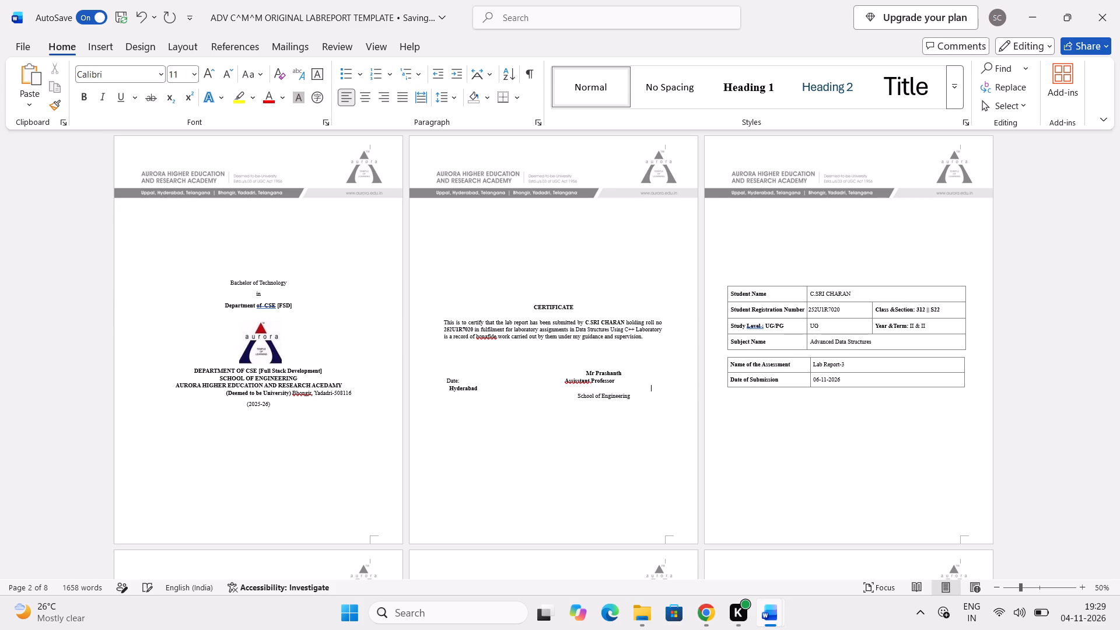
pyautogui.press('BackSpace')
pyautogui.press('BackSpace')
pyautogui.press('BackSpace')
pyautogui.press('BackSpace')
pyautogui.press('BackSpace')
pyautogui.press('BackSpace')
pyautogui.press('BackSpace')
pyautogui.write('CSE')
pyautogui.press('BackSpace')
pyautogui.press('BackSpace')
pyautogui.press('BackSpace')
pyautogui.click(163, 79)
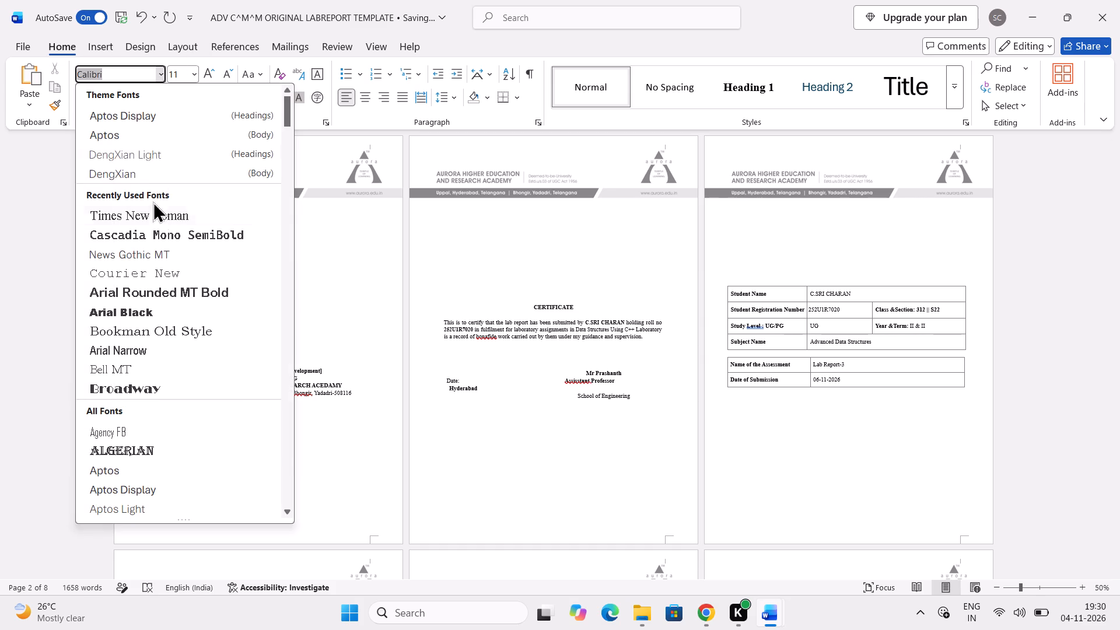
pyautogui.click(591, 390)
# Enter "CSE{FSD}" in bold beneath the professor's title, on the "Hyderabad" line.
pyautogui.click(585, 389)
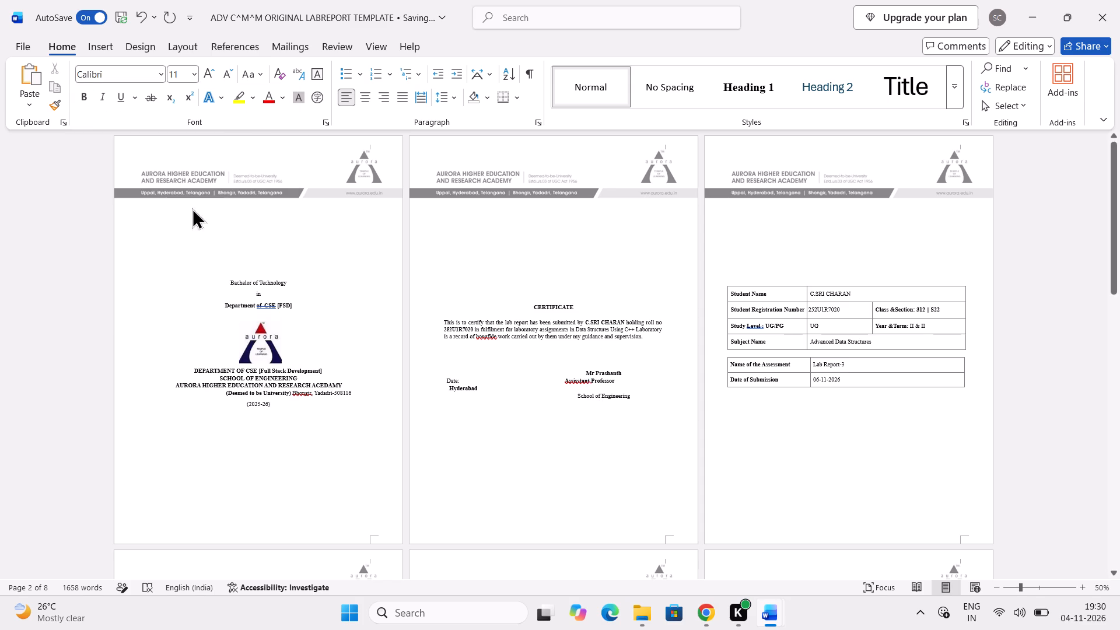
pyautogui.click(85, 93)
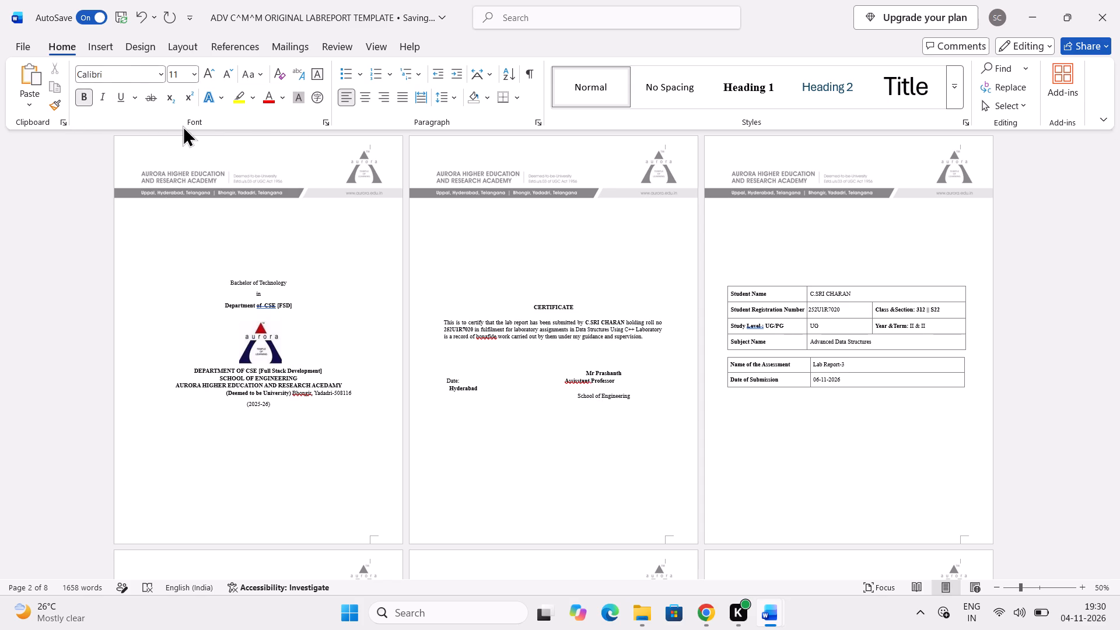
pyautogui.write('CSE')
pyautogui.write('{FSD')
pyautogui.hotkey('shift', '}')
# Replace the curly braces around FSD with square brackets so the department line reads "CSE[FSD]".
pyautogui.keyDown('ctrl'); pyautogui.scroll(8, 183, 125); pyautogui.keyUp('ctrl')
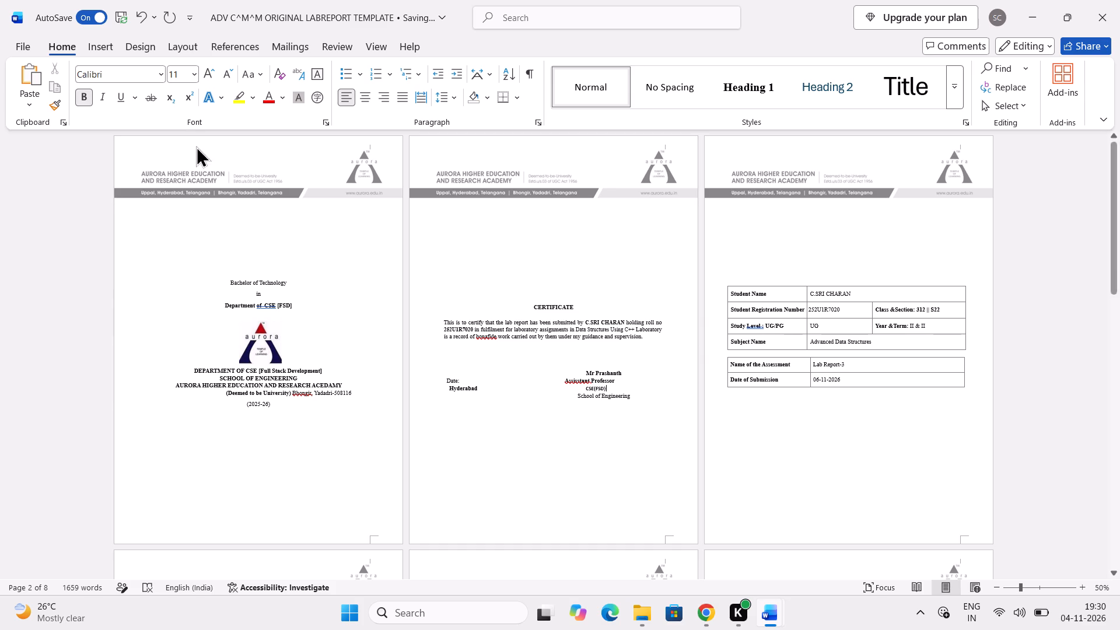
pyautogui.keyDown('ctrl'); pyautogui.scroll(6, 464, 328); pyautogui.keyUp('ctrl')
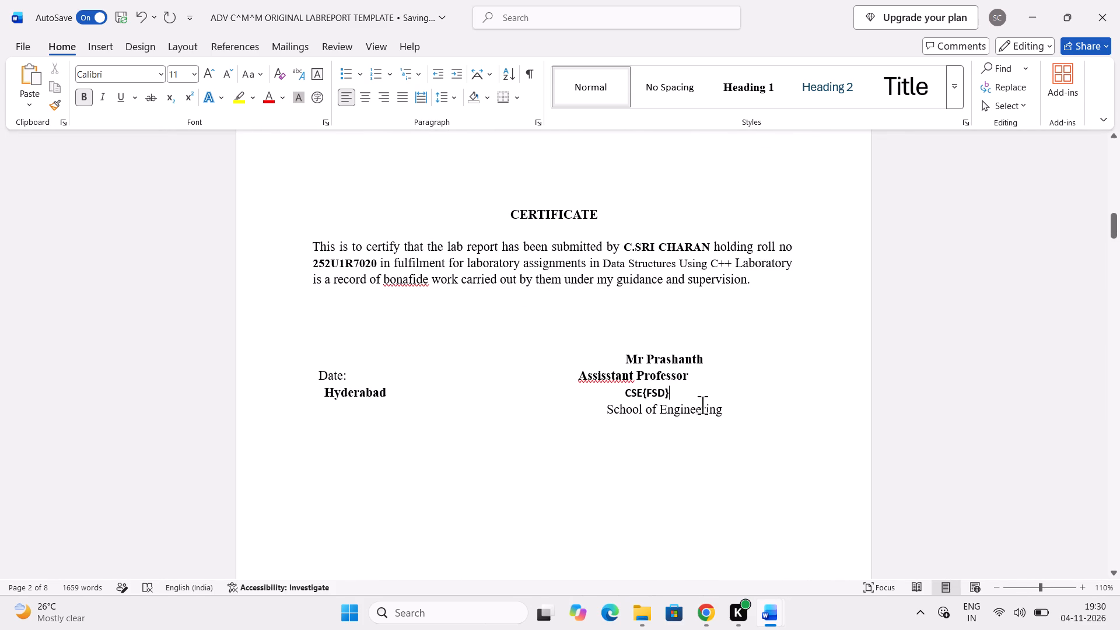
pyautogui.press('BackSpace')
pyautogui.press(']')
pyautogui.press('Left')
pyautogui.press('Left')
pyautogui.press('Left')
pyautogui.press('Left')
pyautogui.press('Left')
pyautogui.press('Right')
pyautogui.press('BackSpace')
pyautogui.press('[')
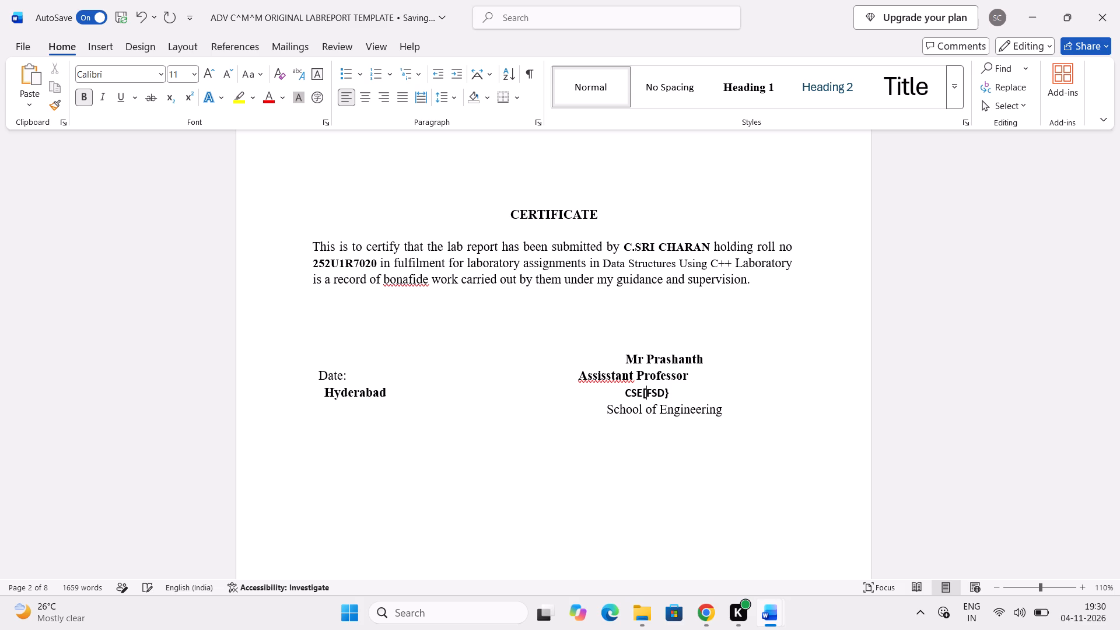
pyautogui.press('Right')
pyautogui.press('Right')
pyautogui.press('Right')
pyautogui.press('Right')
pyautogui.press('BackSpace')
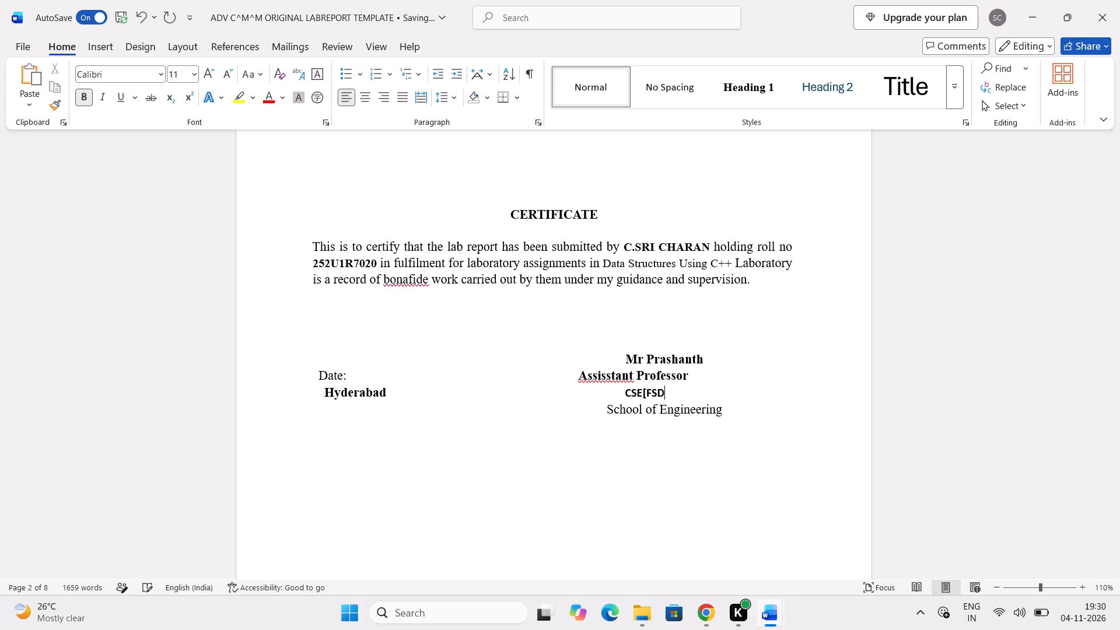
pyautogui.press(']')
# Shift the "Assisstant Professor" and "CSE[FSD]" lines across with added spaces so they centre beneath the professor's name.
pyautogui.click(552, 379)
pyautogui.press('space')
pyautogui.press('space')
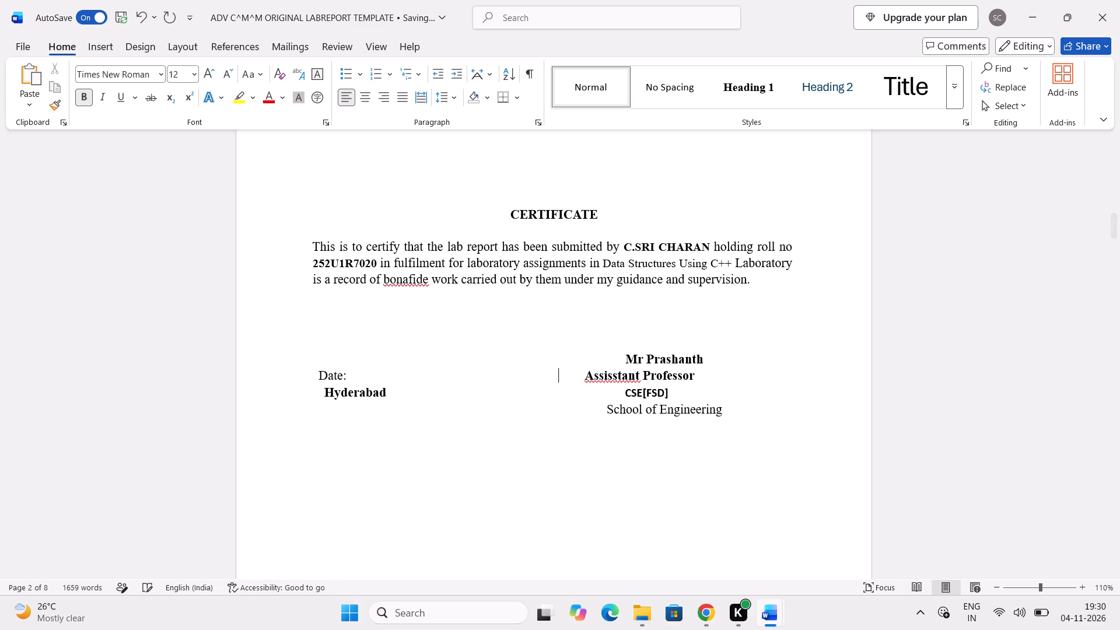
pyautogui.click(621, 396)
pyautogui.press('space')
pyautogui.press('space')
pyautogui.press('space')
pyautogui.press('space')
pyautogui.press('space')
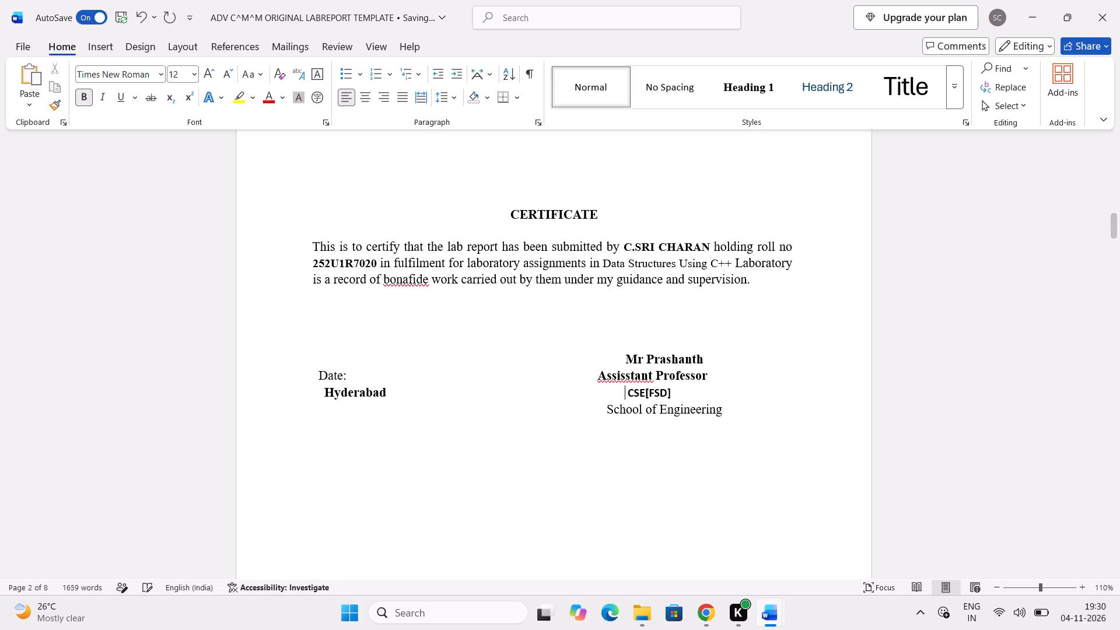
pyautogui.click(577, 375)
pyautogui.press('space')
pyautogui.press('space')
pyautogui.press('space')
pyautogui.press('space')
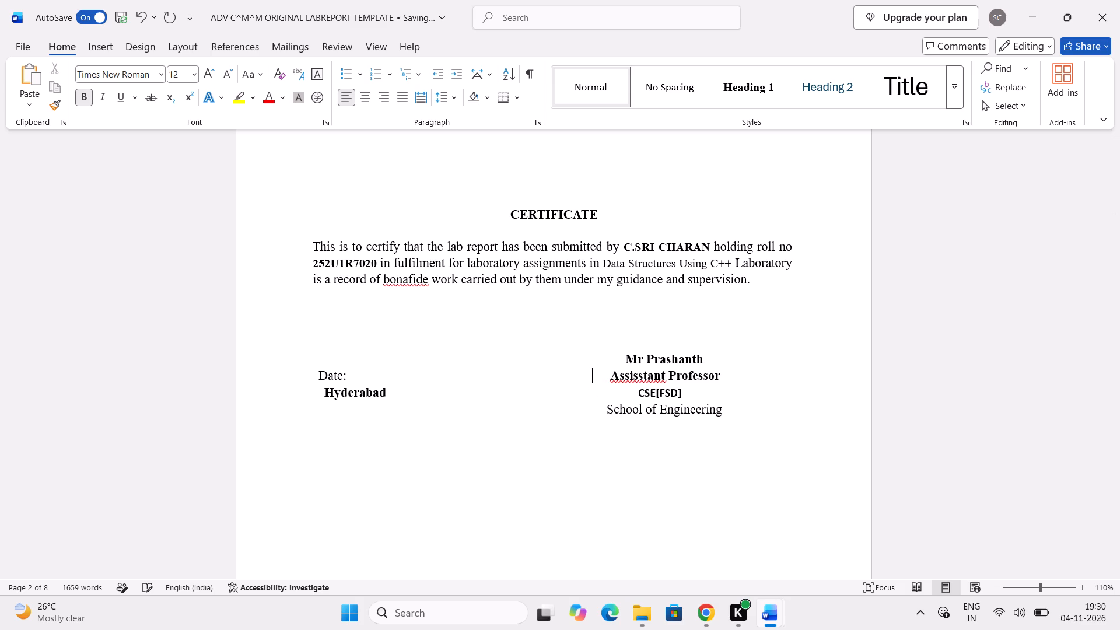
# Compare the signature block with labreport2.pdf in the browser and set the "CSE[FSD]" text to Times New Roman in Word.
pyautogui.hotkey('alt', 'Tab')
pyautogui.hotkey('alt', 'Tab')
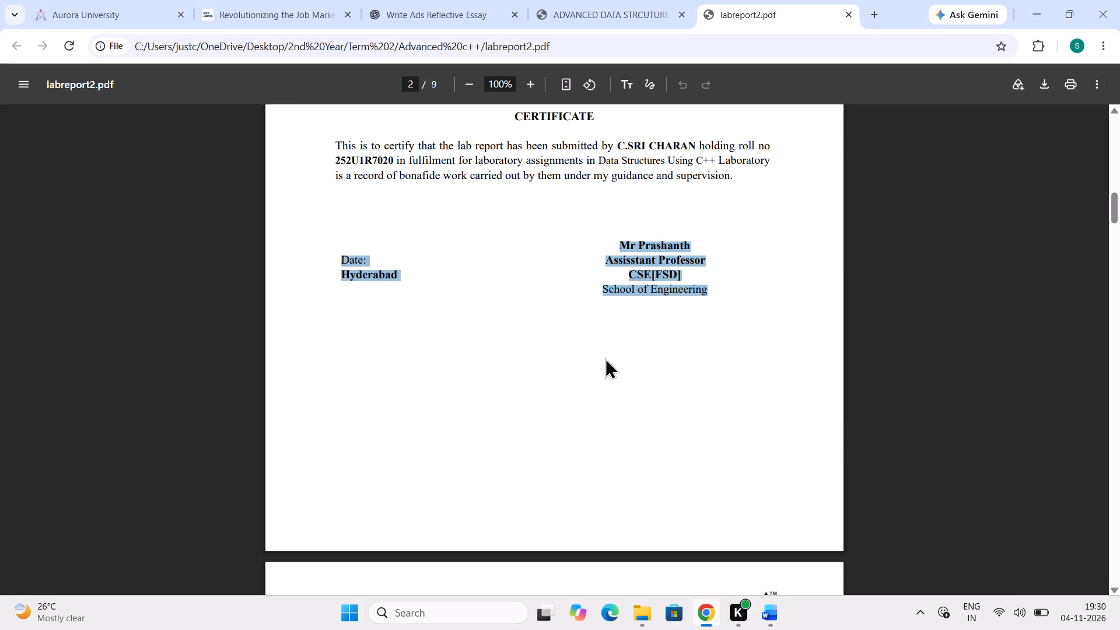
pyautogui.hotkey('alt', 'Tab')
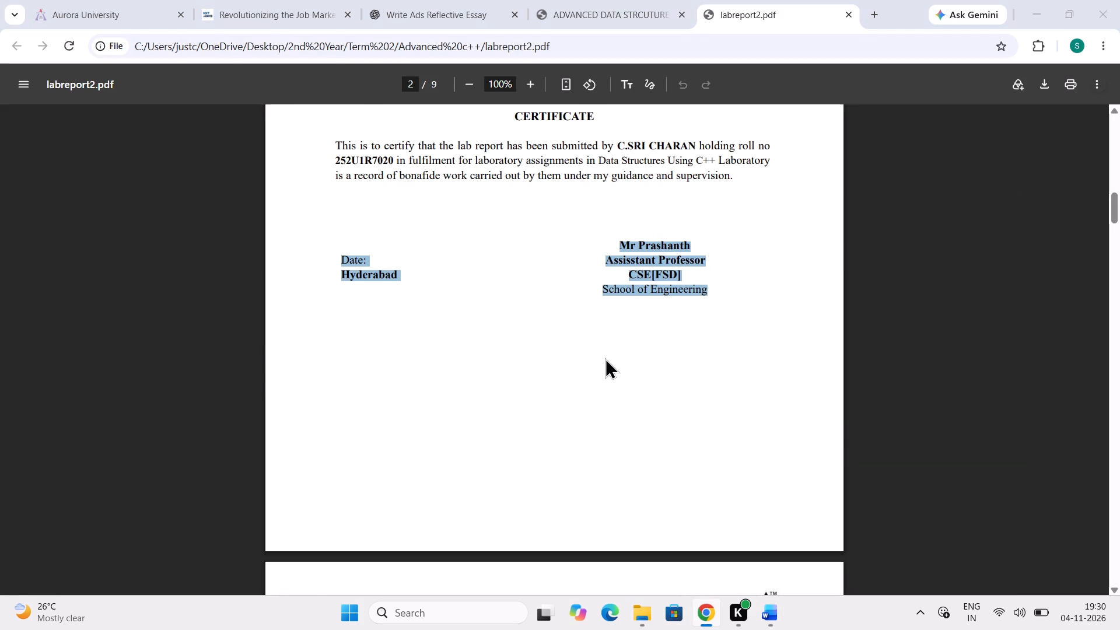
pyautogui.click(686, 377)
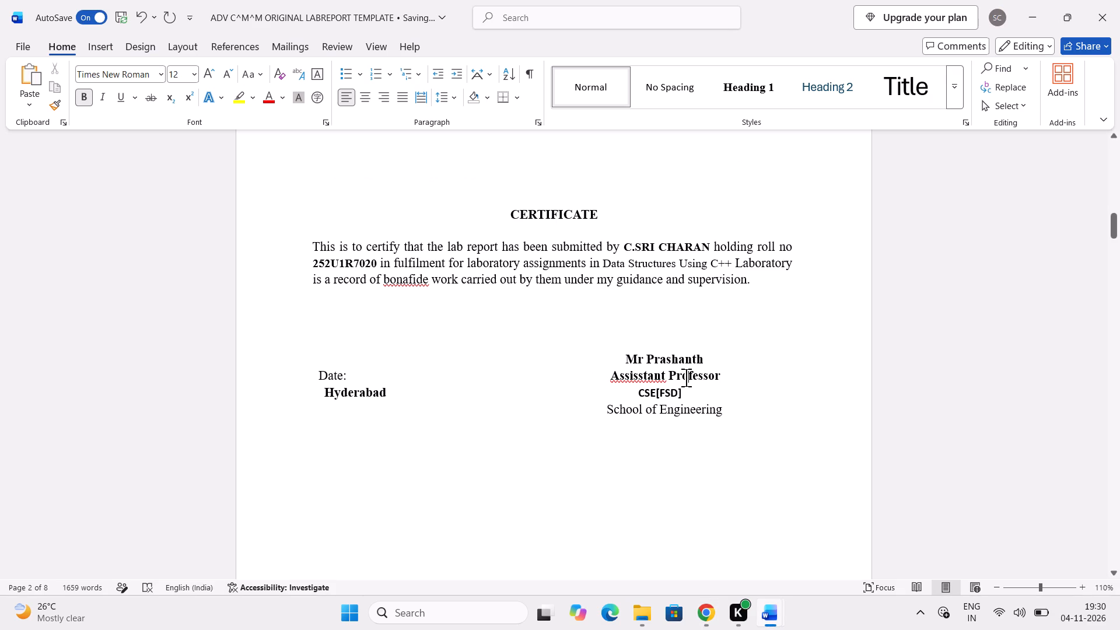
pyautogui.click(699, 412)
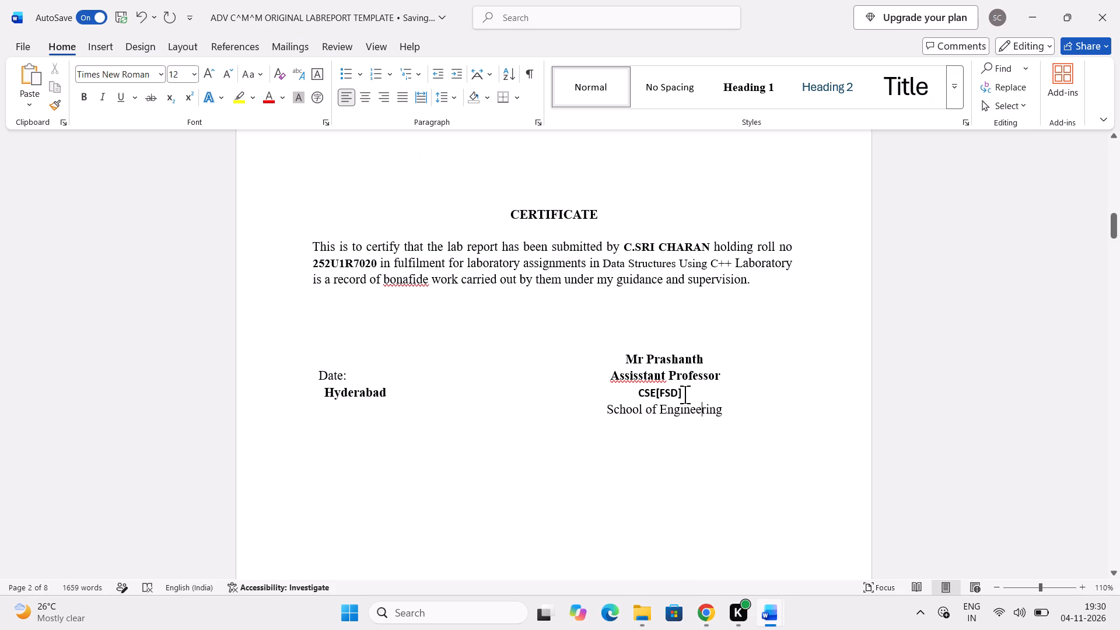
pyautogui.click(683, 393)
pyautogui.moveTo(687, 393); pyautogui.dragTo(633, 389)
pyautogui.click(697, 342)
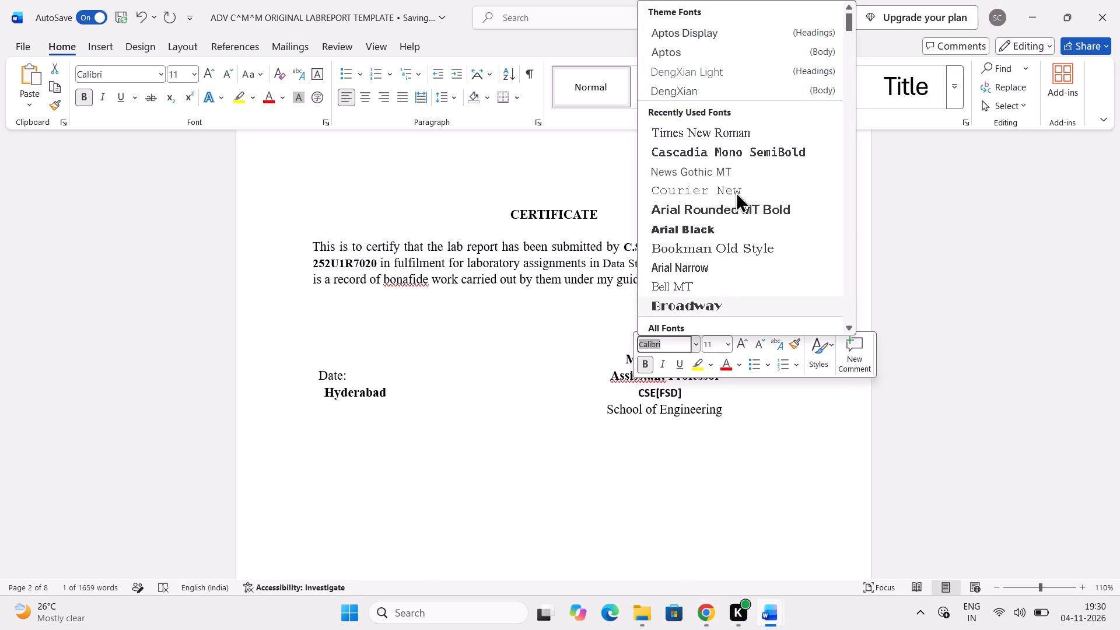
pyautogui.click(733, 135)
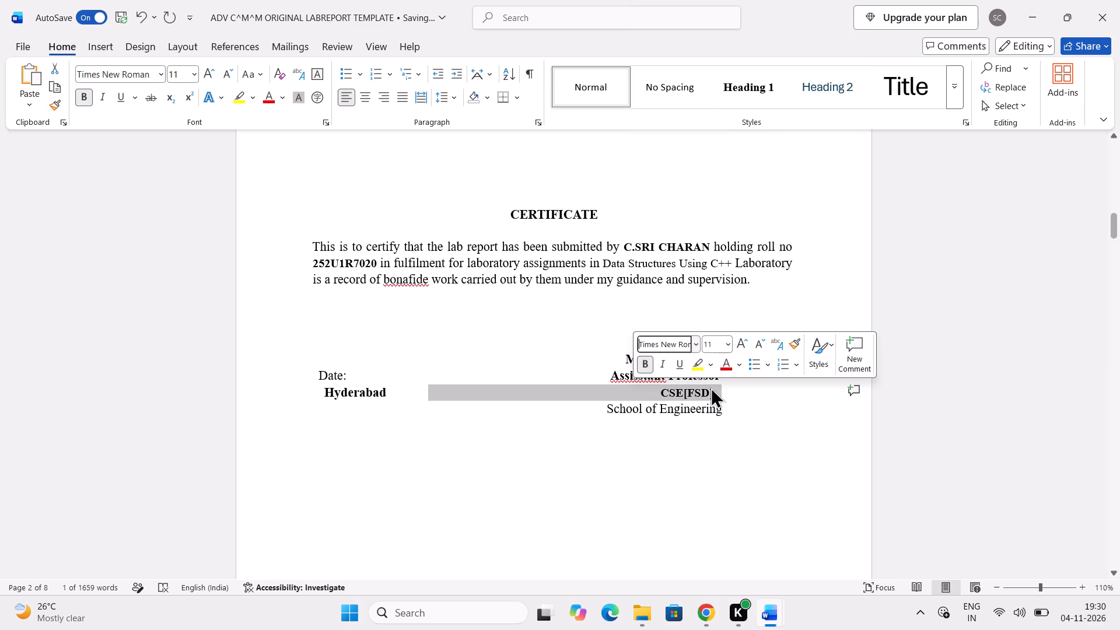
pyautogui.click(711, 390)
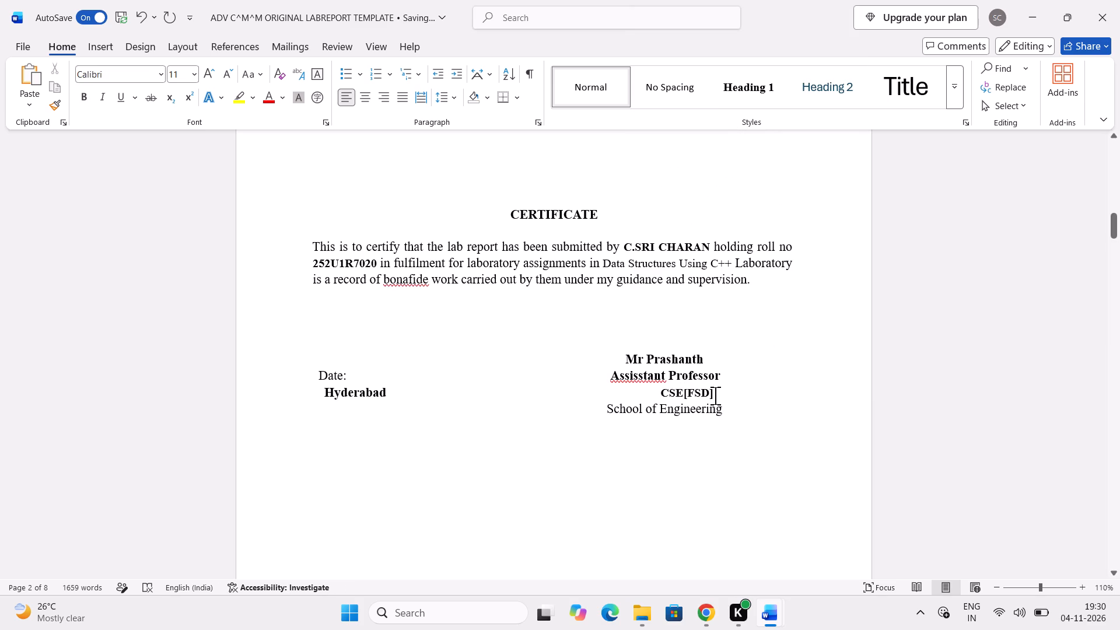
# Delete the surplus spaces before "CSE[FSD]" so it is centred between the professor's title and "School of Engineering".
pyautogui.click(658, 393)
pyautogui.press('BackSpace')
pyautogui.press('BackSpace')
pyautogui.press('BackSpace')
pyautogui.press('BackSpace')
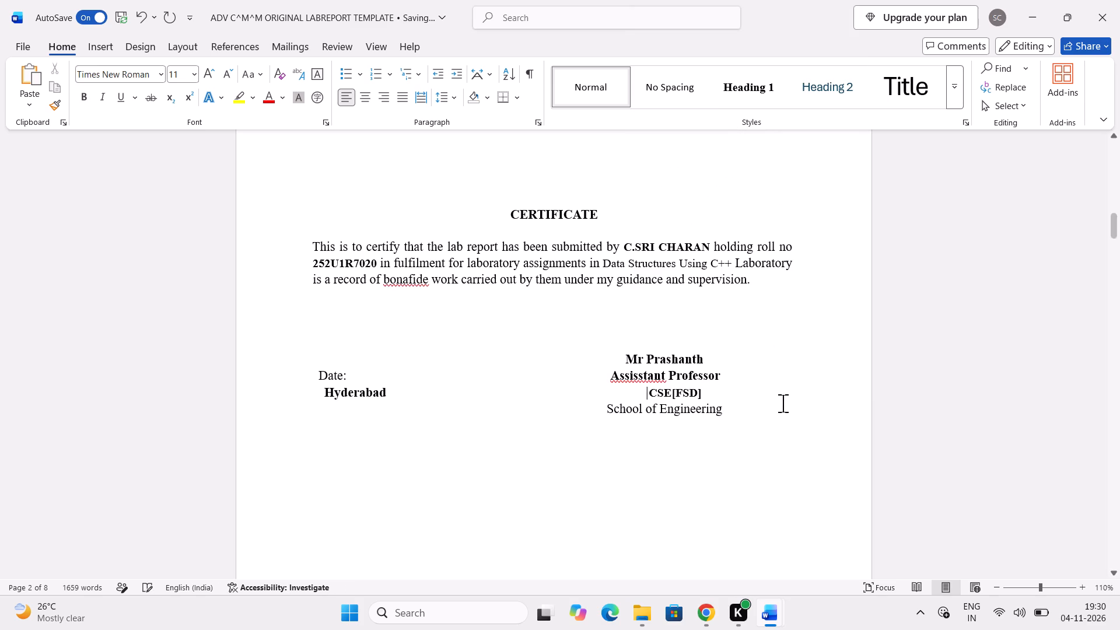
pyautogui.press('BackSpace')
pyautogui.press('BackSpace')
pyautogui.press('BackSpace')
pyautogui.press('BackSpace')
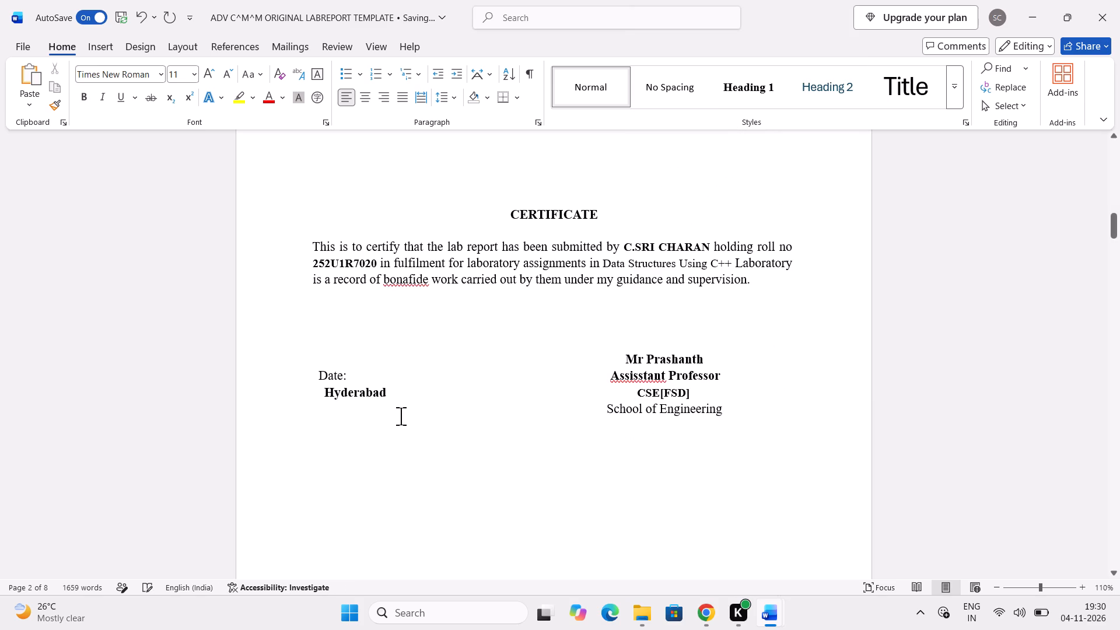
# Check the certificate and assessment pages and start exporting the document as a PDF.
pyautogui.keyDown('ctrl'); pyautogui.scroll(-4, 414, 386); pyautogui.keyUp('ctrl')
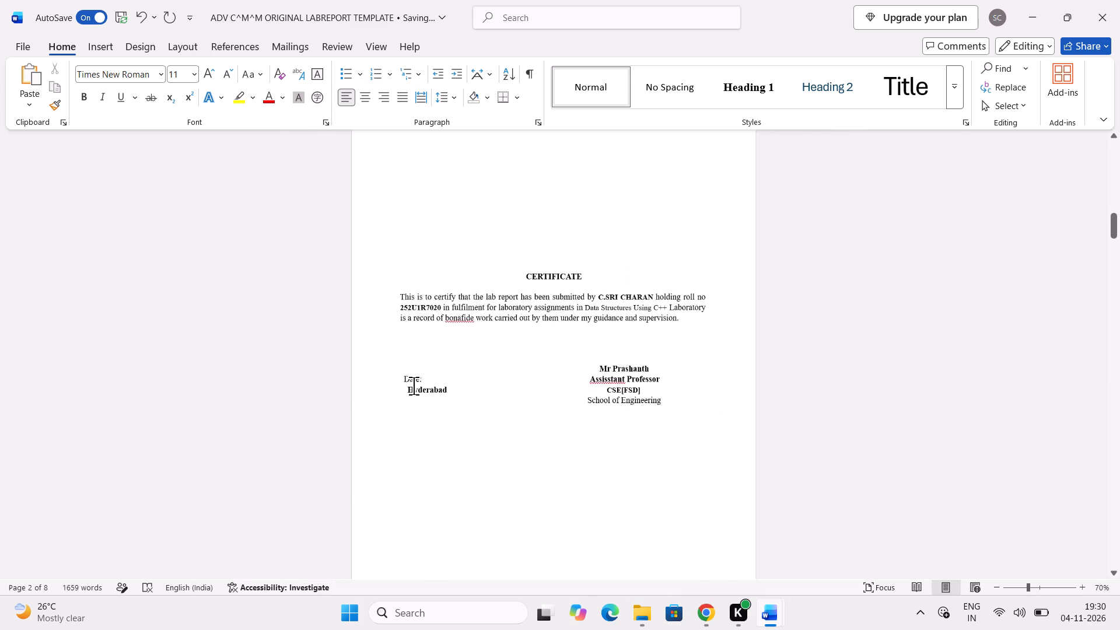
pyautogui.scroll(3, 492, 420)
pyautogui.scroll(-14, 492, 420)
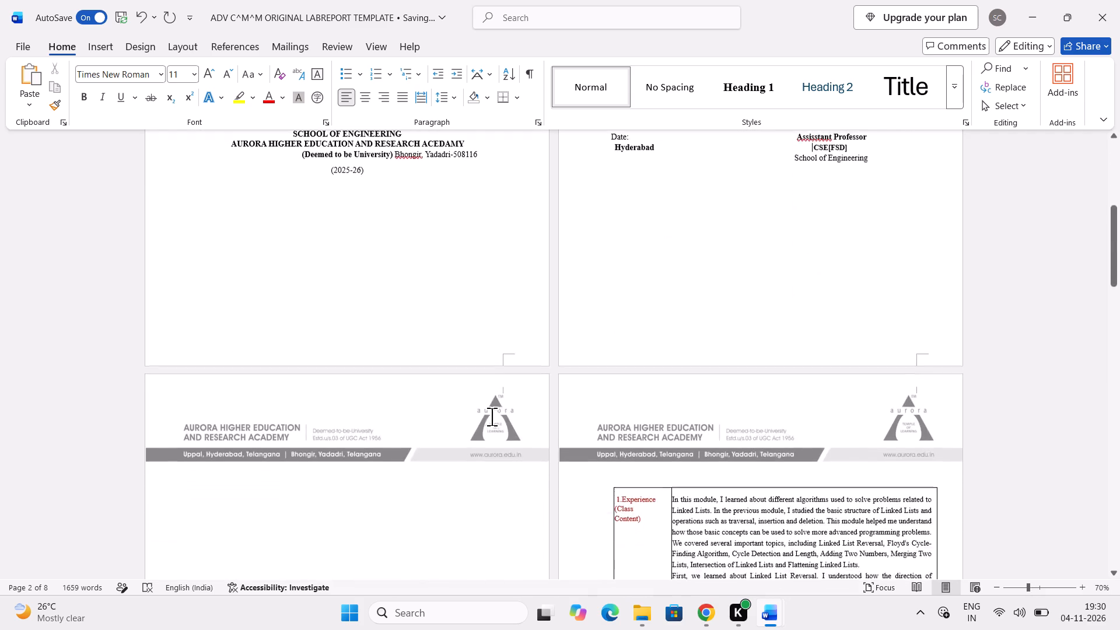
pyautogui.scroll(-10, 492, 416)
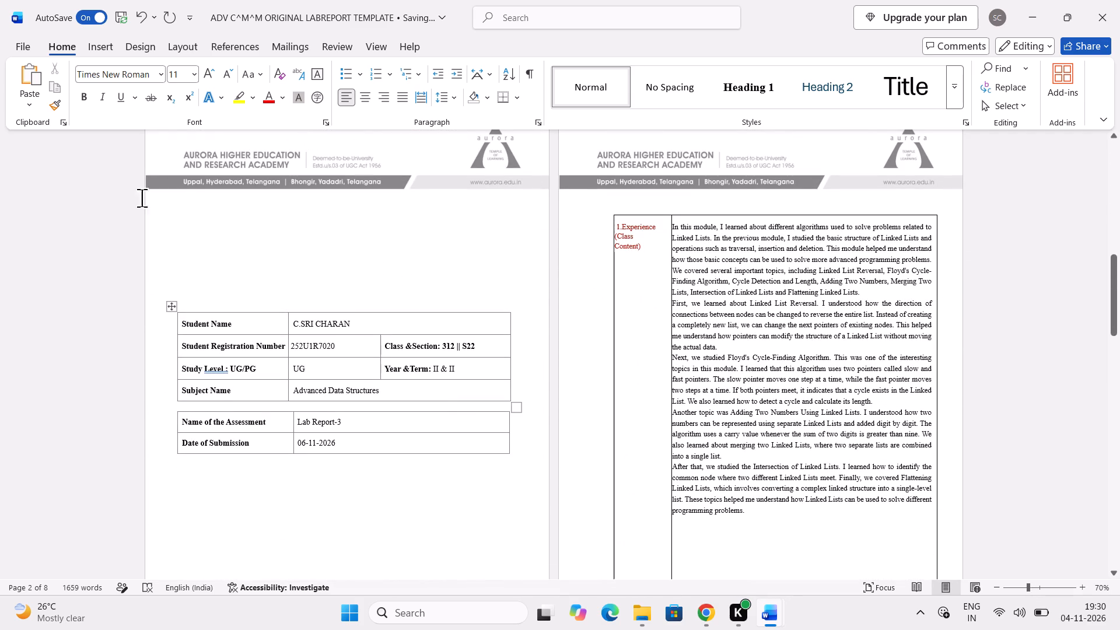
pyautogui.click(355, 13)
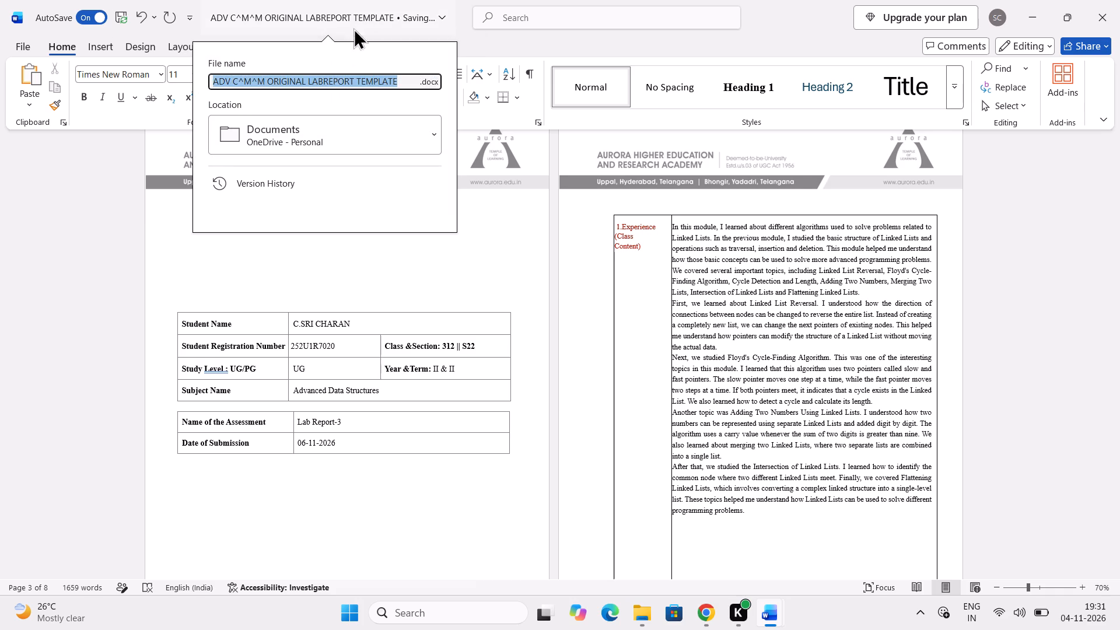
pyautogui.click(27, 42)
pyautogui.click(47, 302)
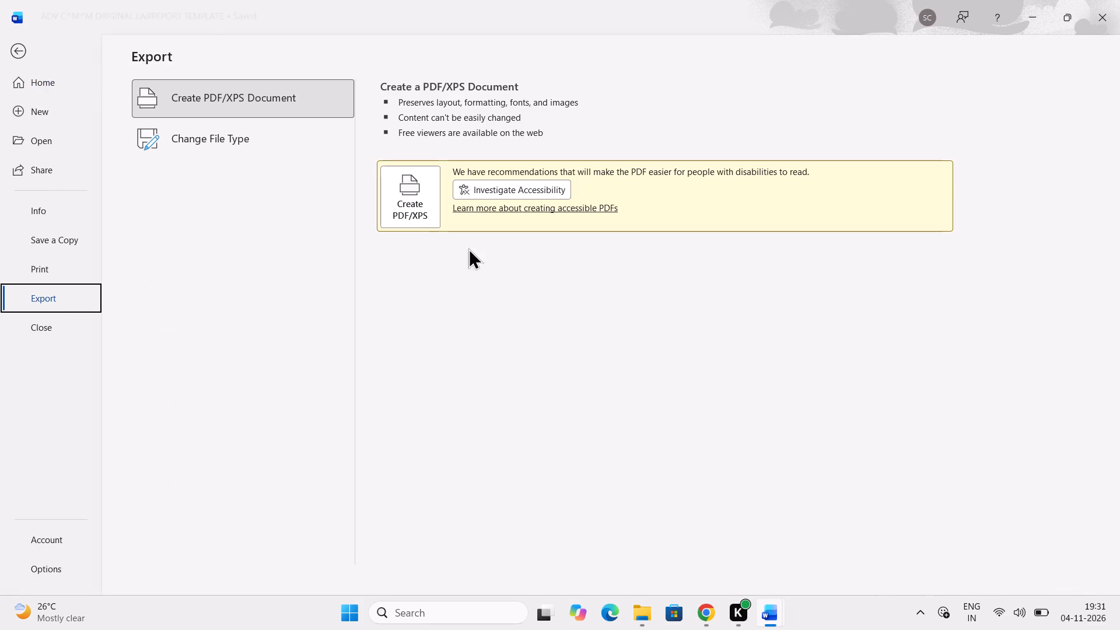
pyautogui.click(408, 212)
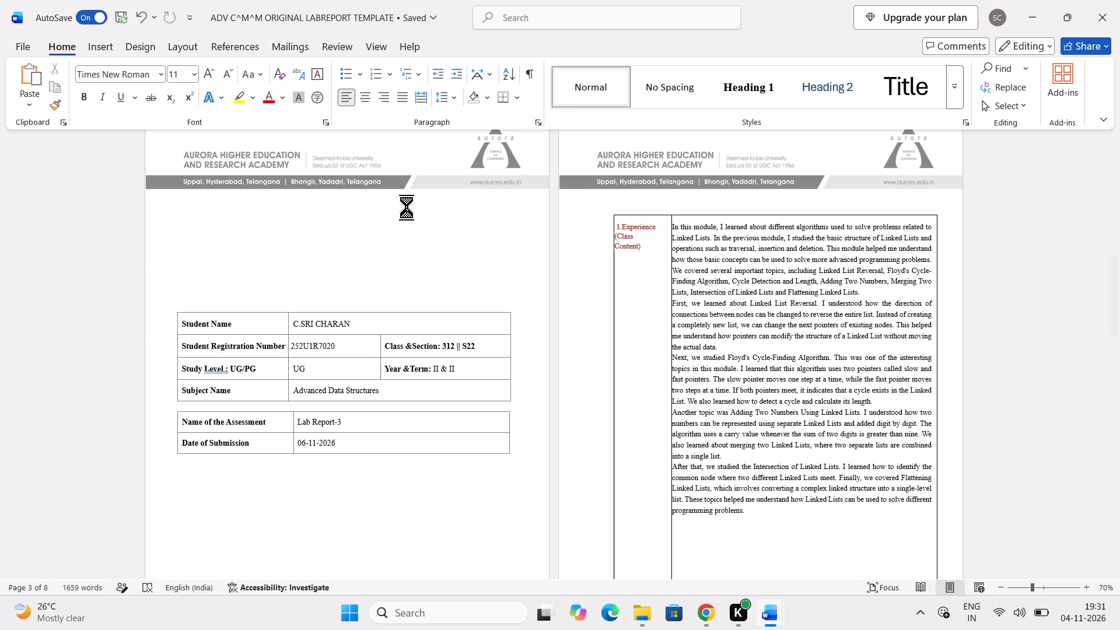